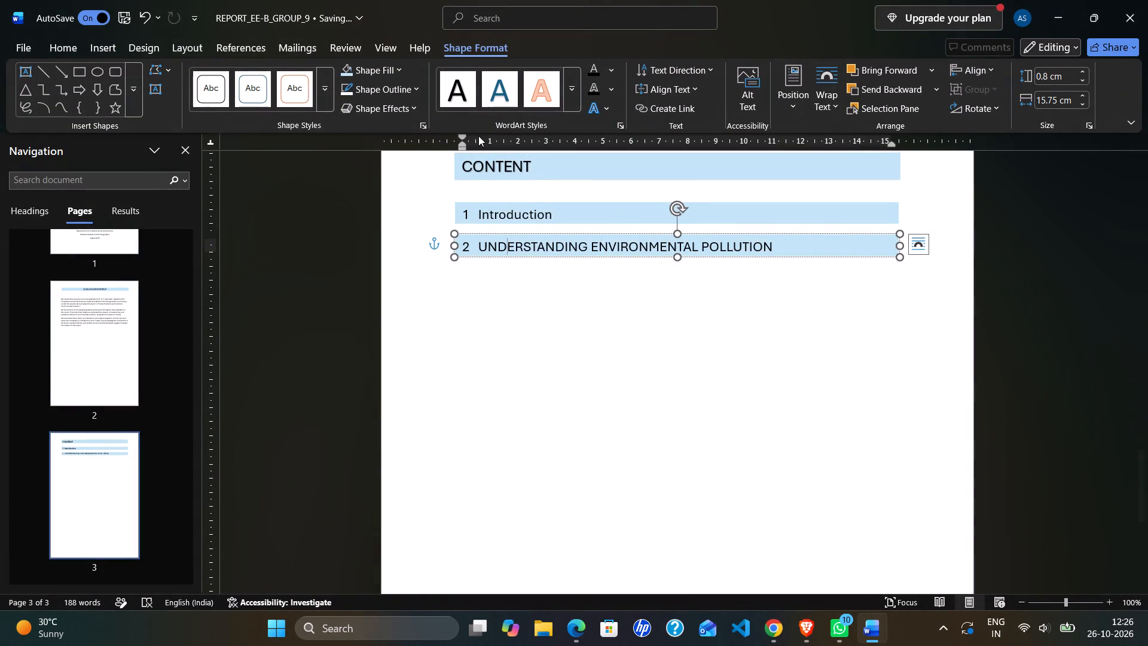
Deselect the second entry's text box and show the formatting marks around the entries on the CONTENT page.
click(445, 252)
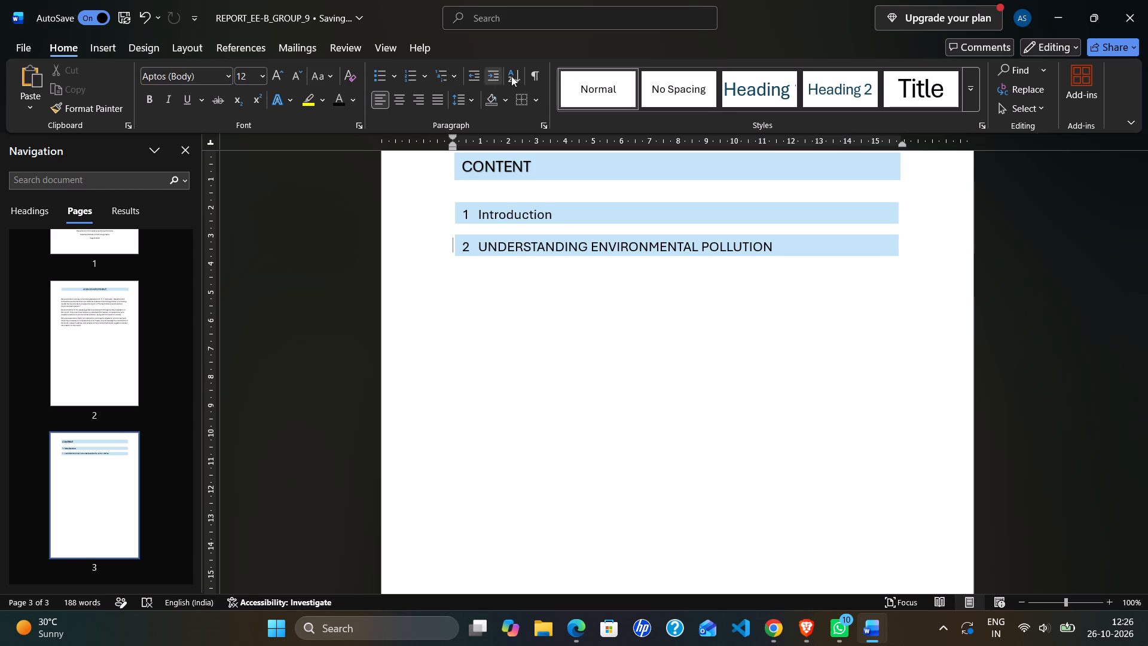
click(529, 77)
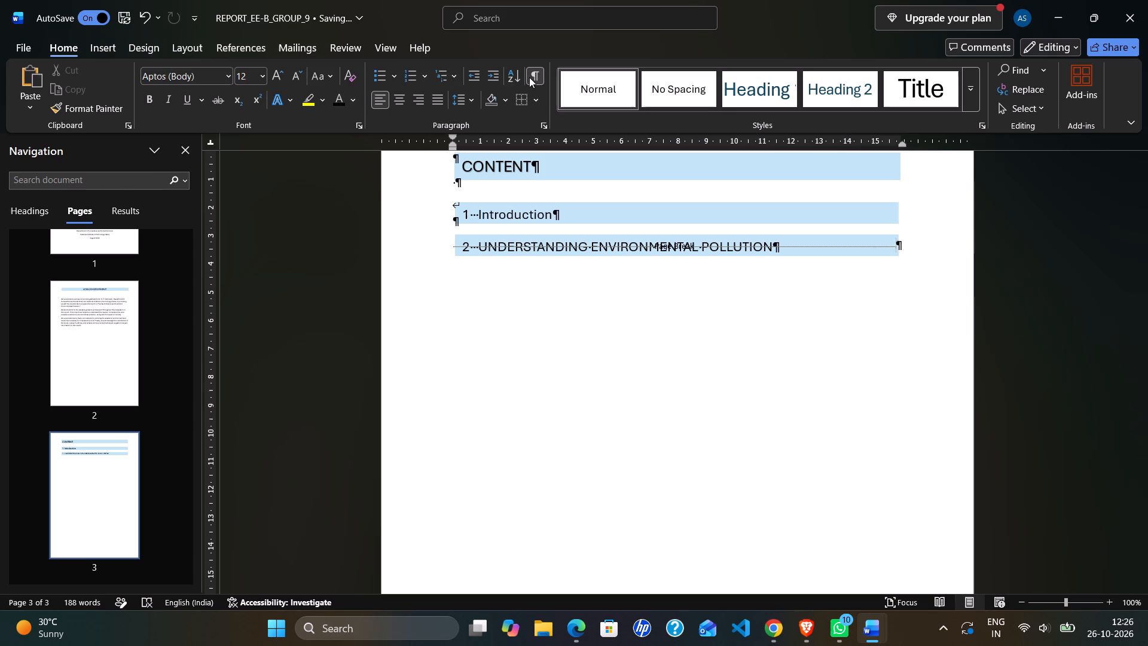
scroll(529, 77, up, 1)
scroll(552, 223, up, 1)
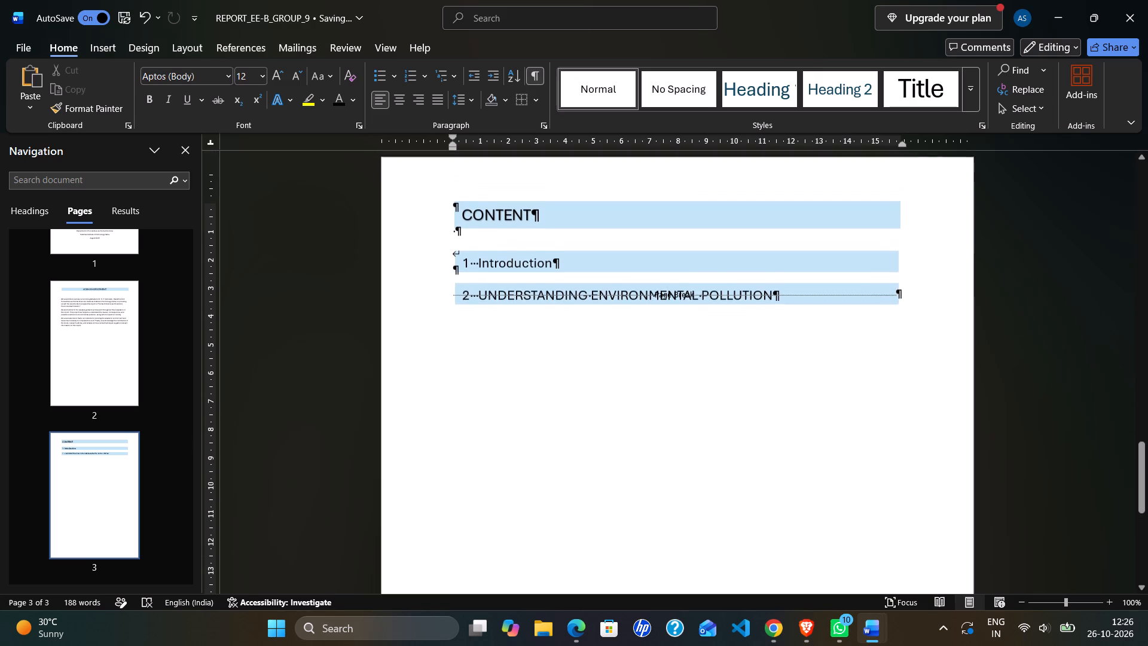
scroll(552, 223, up, 1)
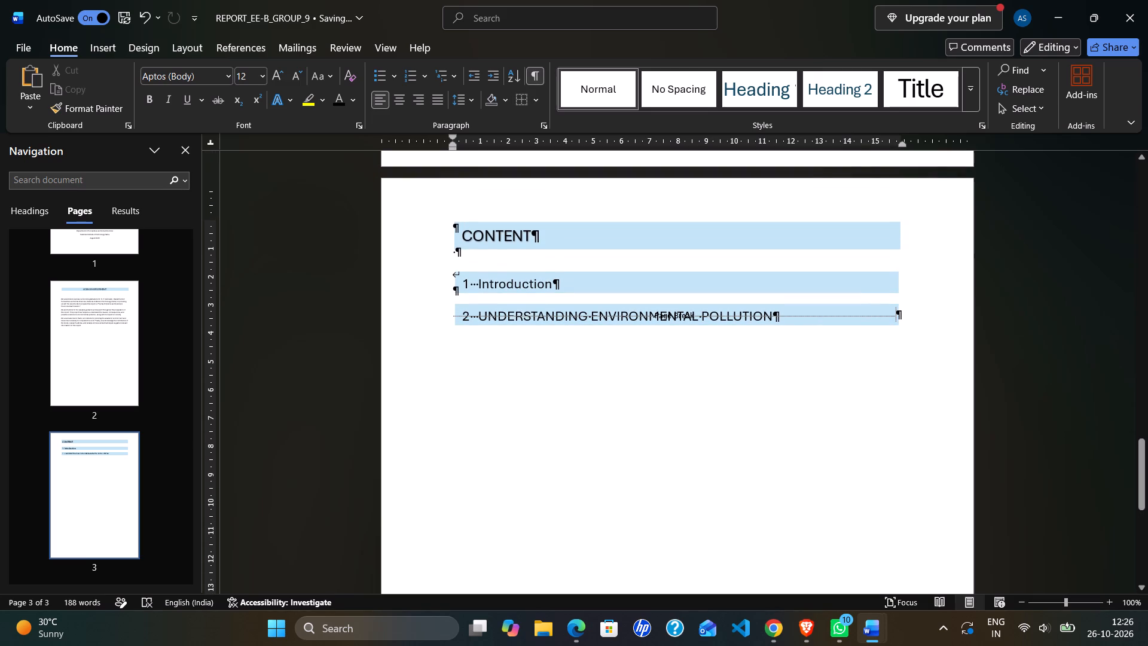
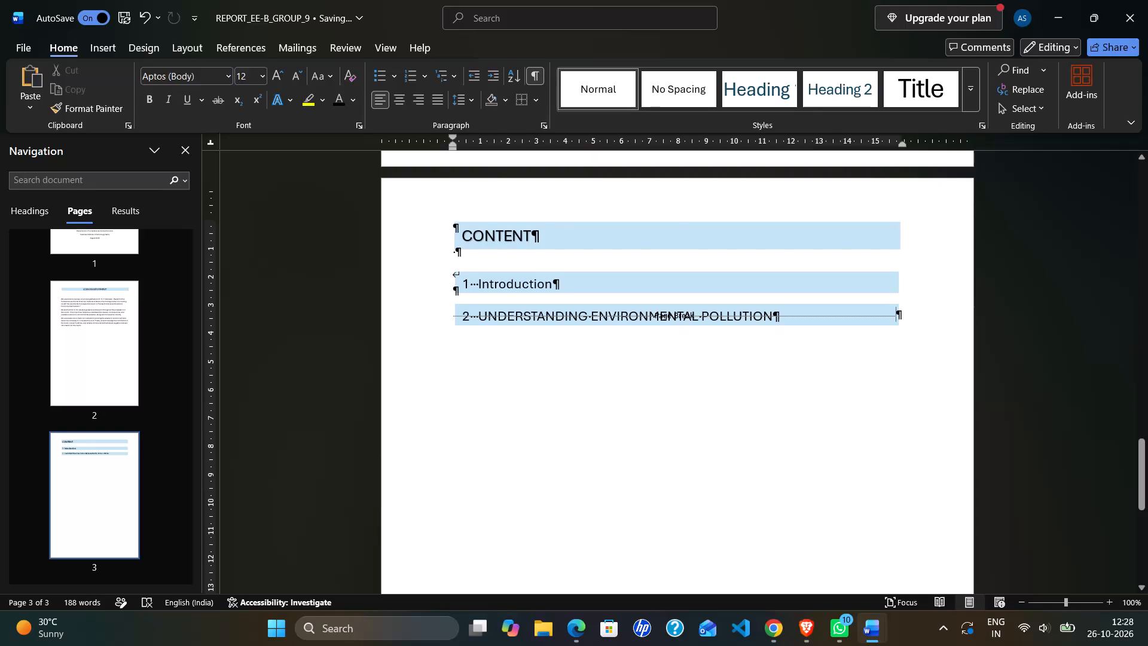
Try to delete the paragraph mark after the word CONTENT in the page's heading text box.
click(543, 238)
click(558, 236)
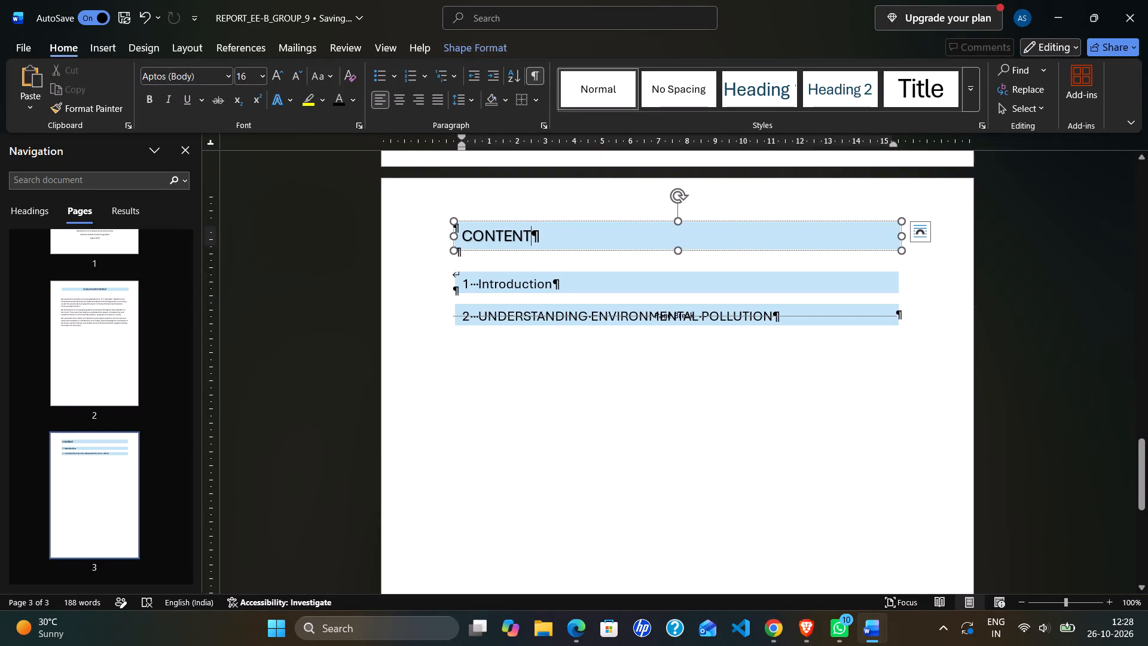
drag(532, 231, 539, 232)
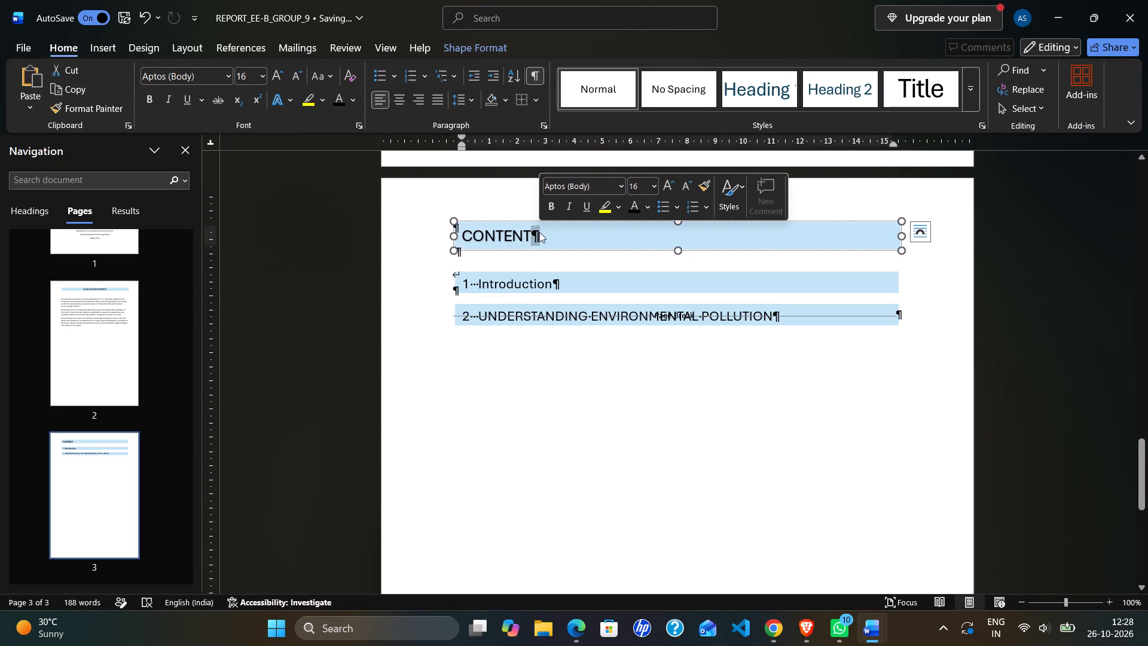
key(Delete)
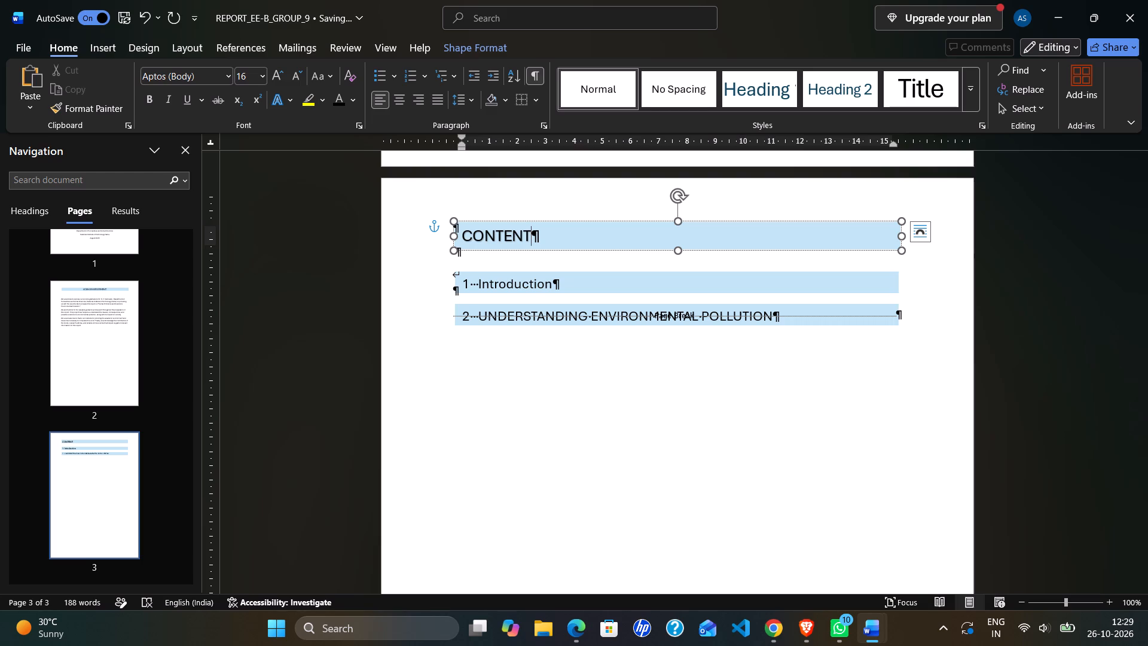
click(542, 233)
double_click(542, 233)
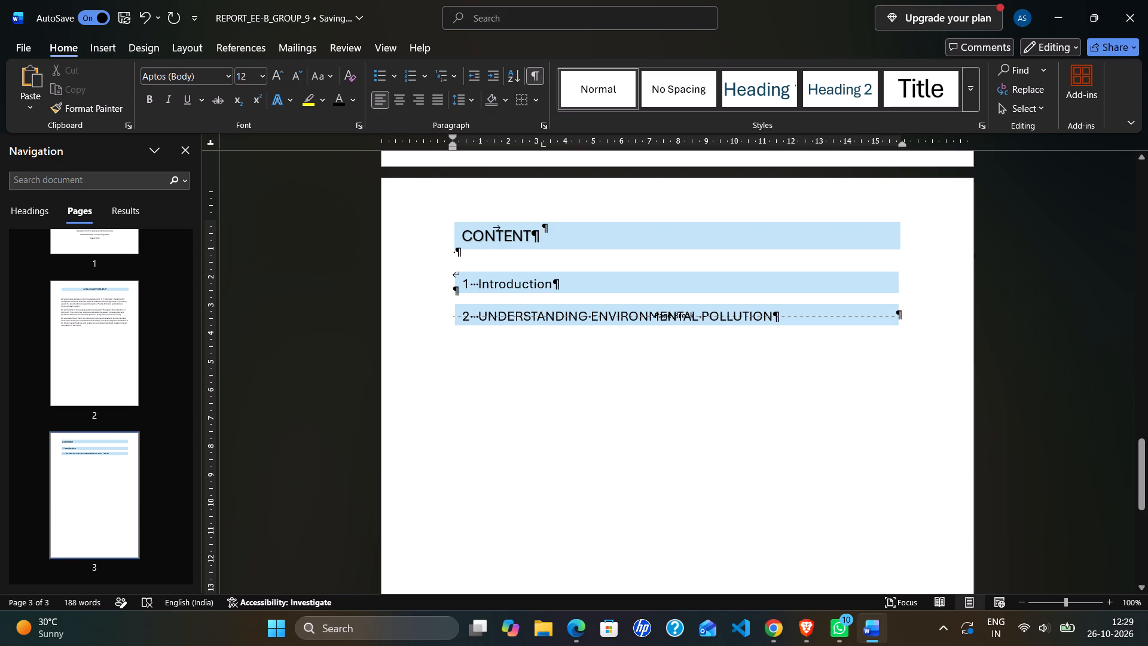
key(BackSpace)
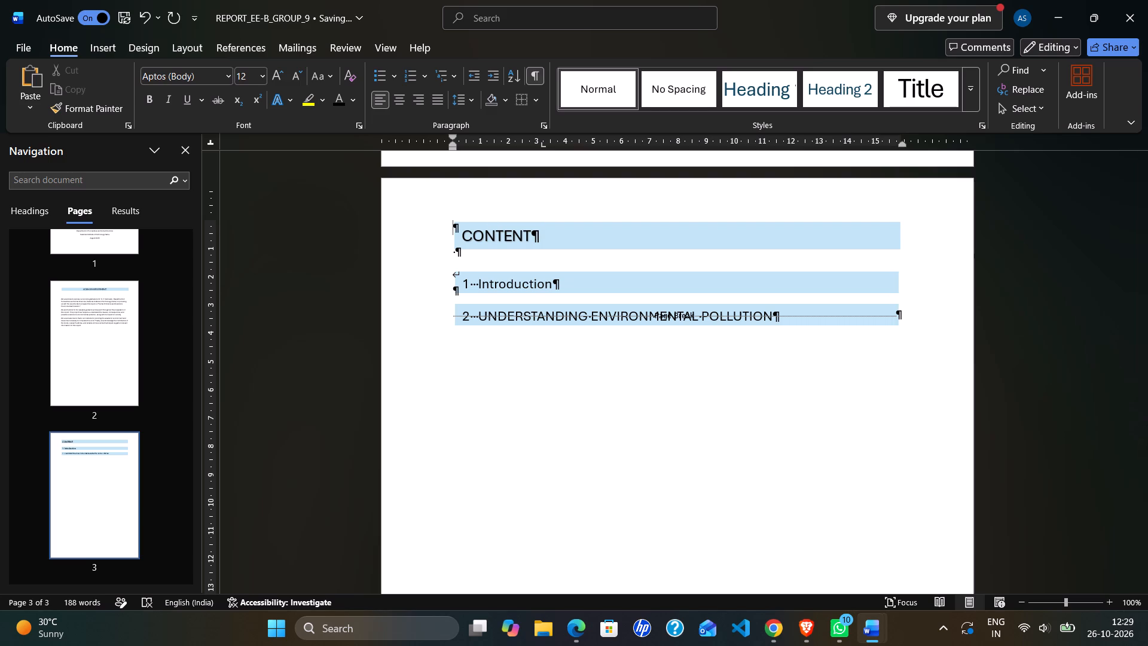
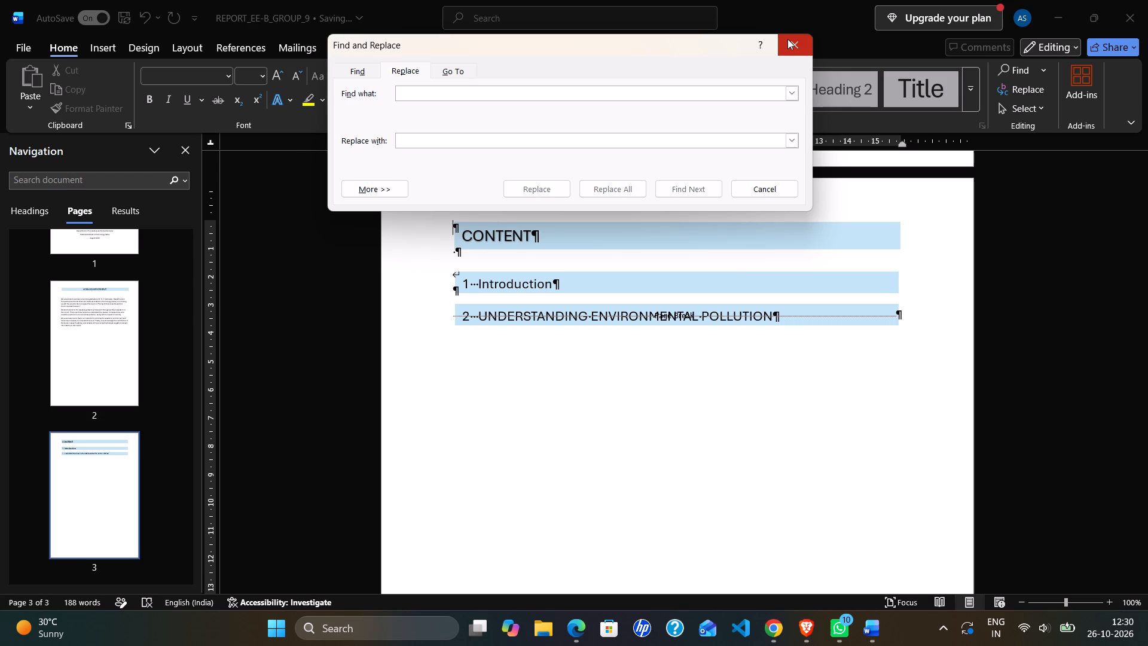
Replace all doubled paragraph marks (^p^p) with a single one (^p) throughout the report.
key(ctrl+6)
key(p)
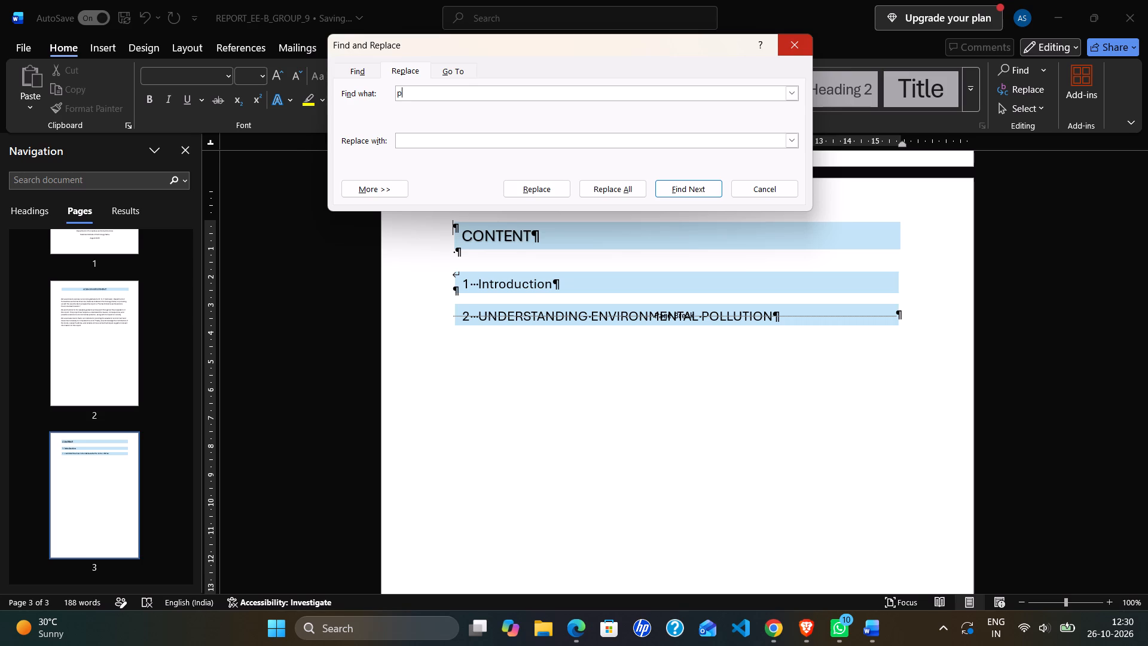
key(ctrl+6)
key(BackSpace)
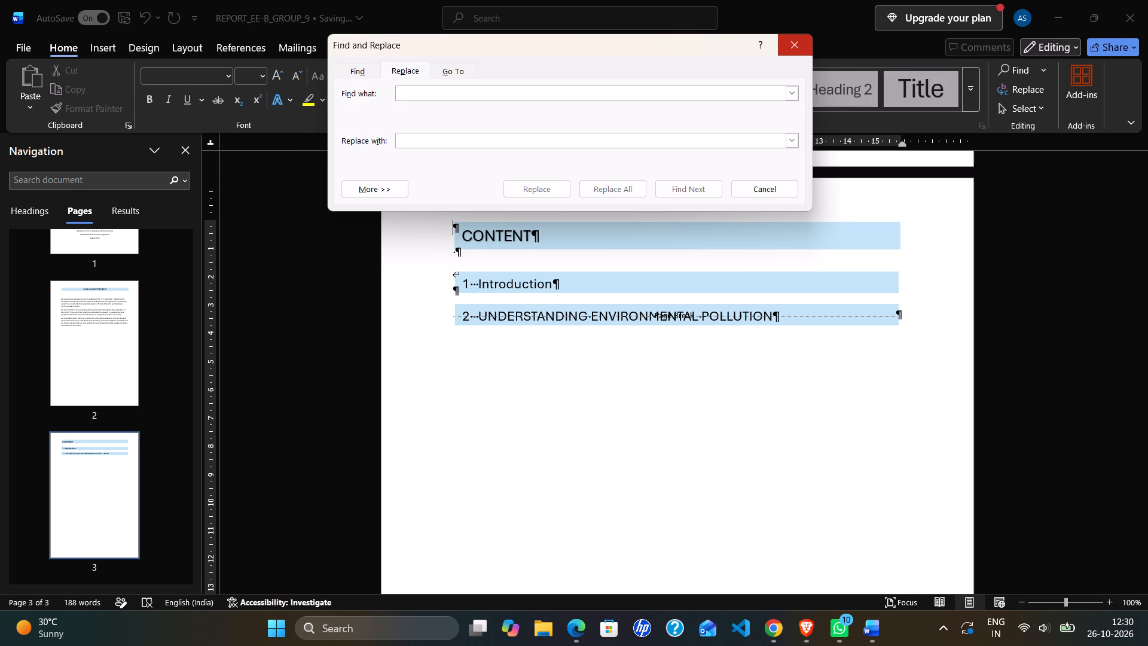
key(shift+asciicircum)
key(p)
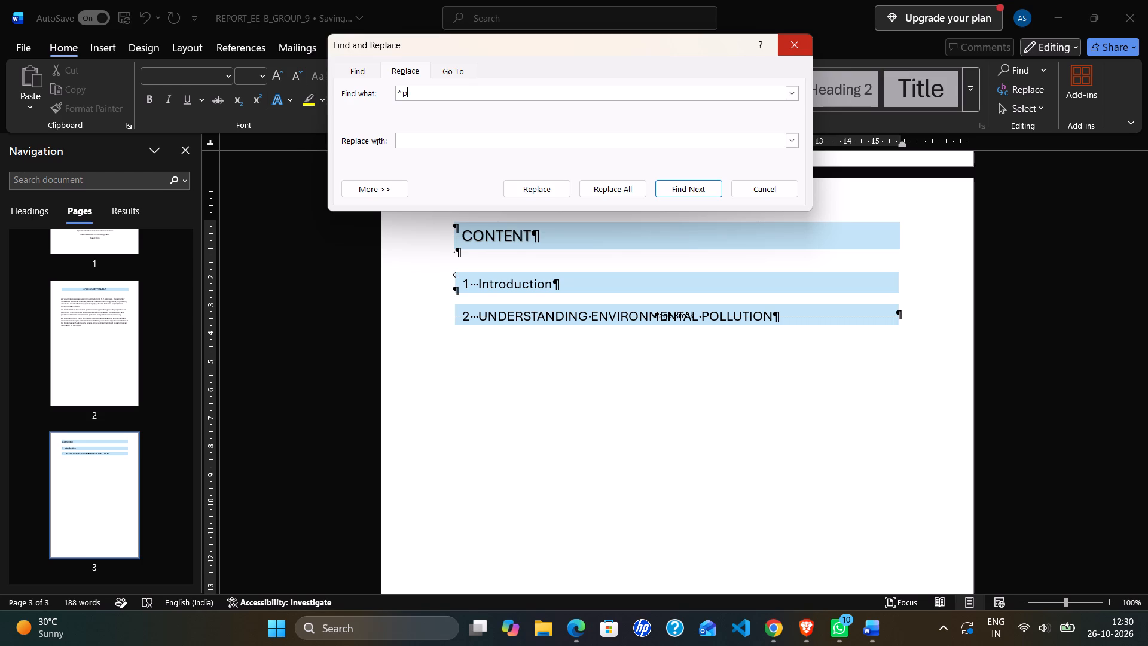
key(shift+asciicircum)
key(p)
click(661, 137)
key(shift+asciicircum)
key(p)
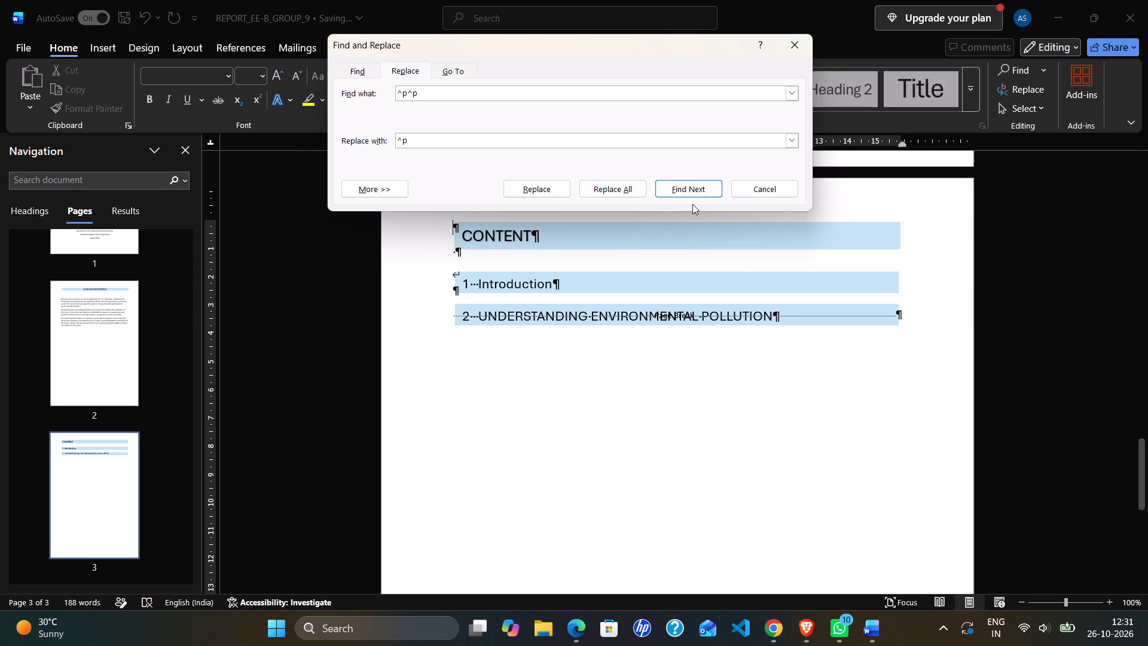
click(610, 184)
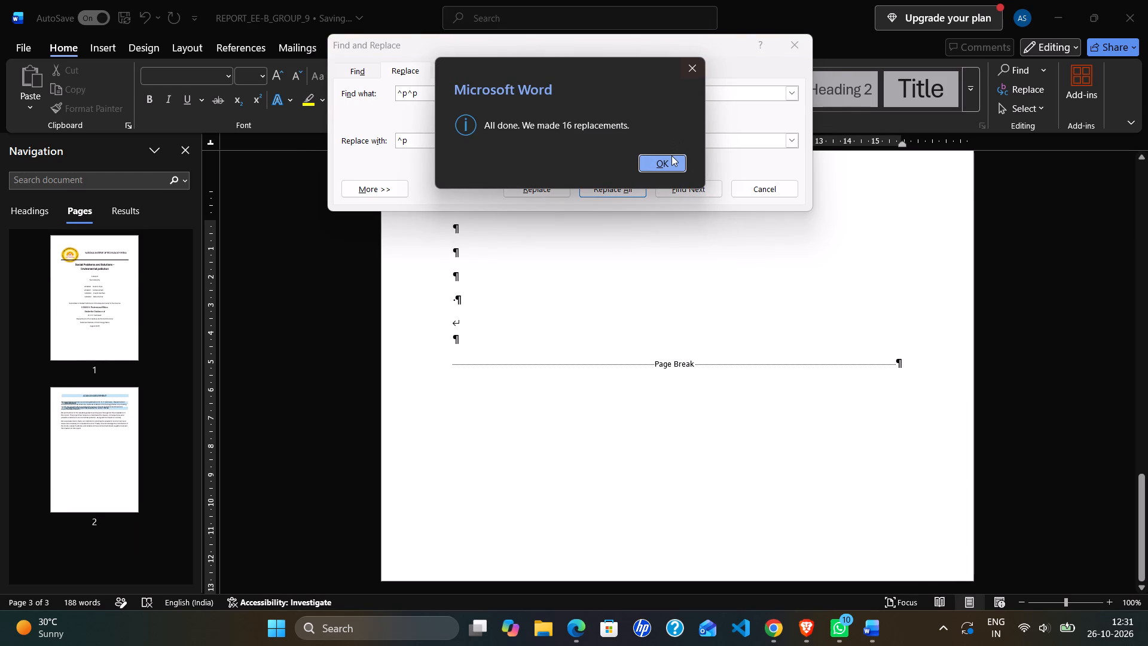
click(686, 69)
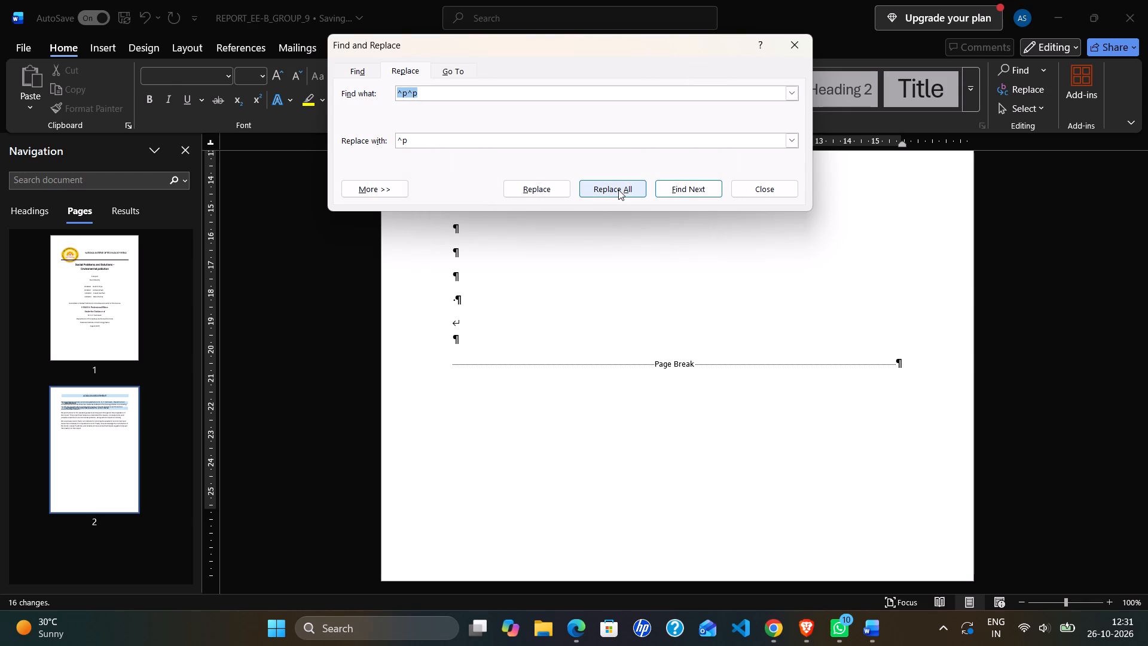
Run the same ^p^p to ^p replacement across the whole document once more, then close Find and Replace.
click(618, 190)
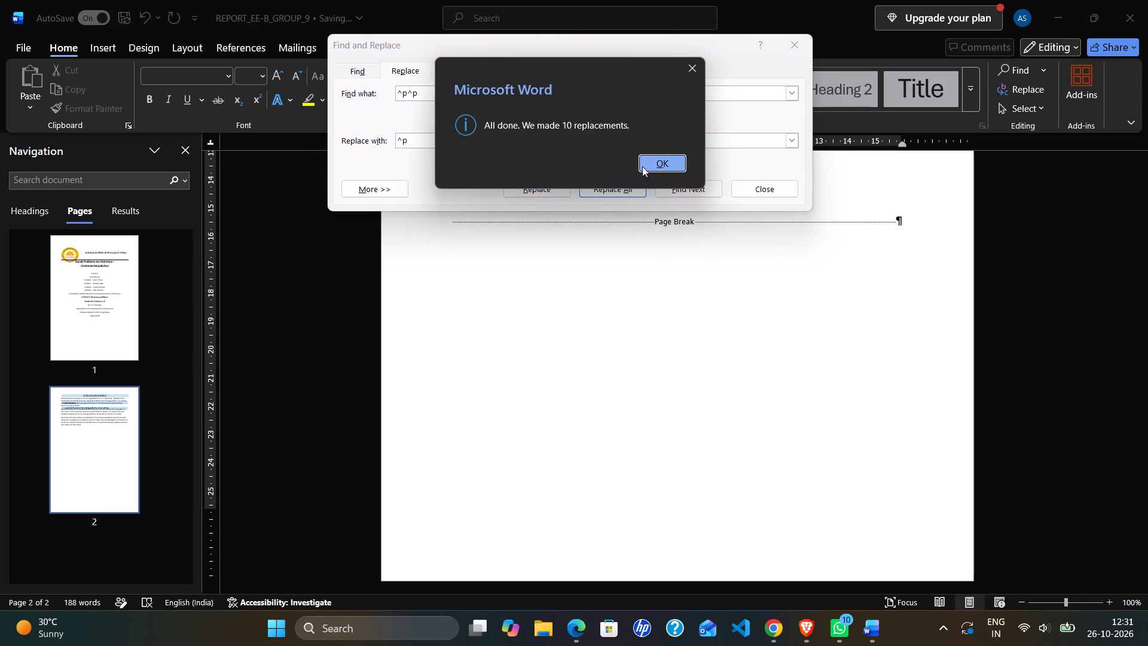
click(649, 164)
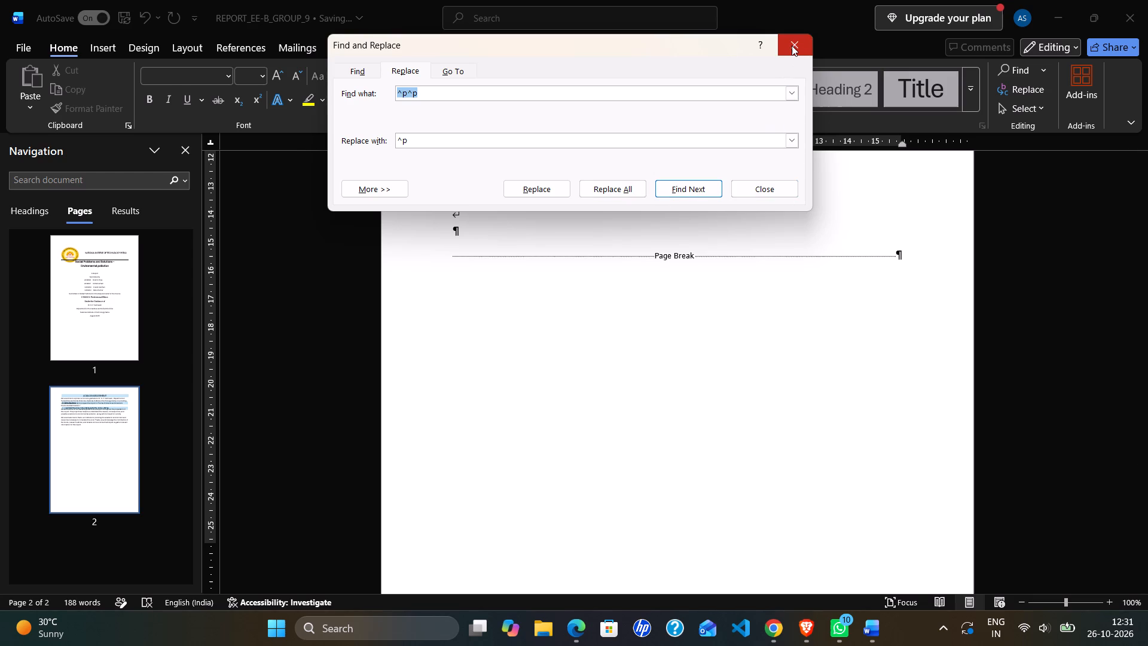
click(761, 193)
Examine the acknowledgement page and the end of the document to check the layout after the replacements.
scroll(753, 309, up, 3)
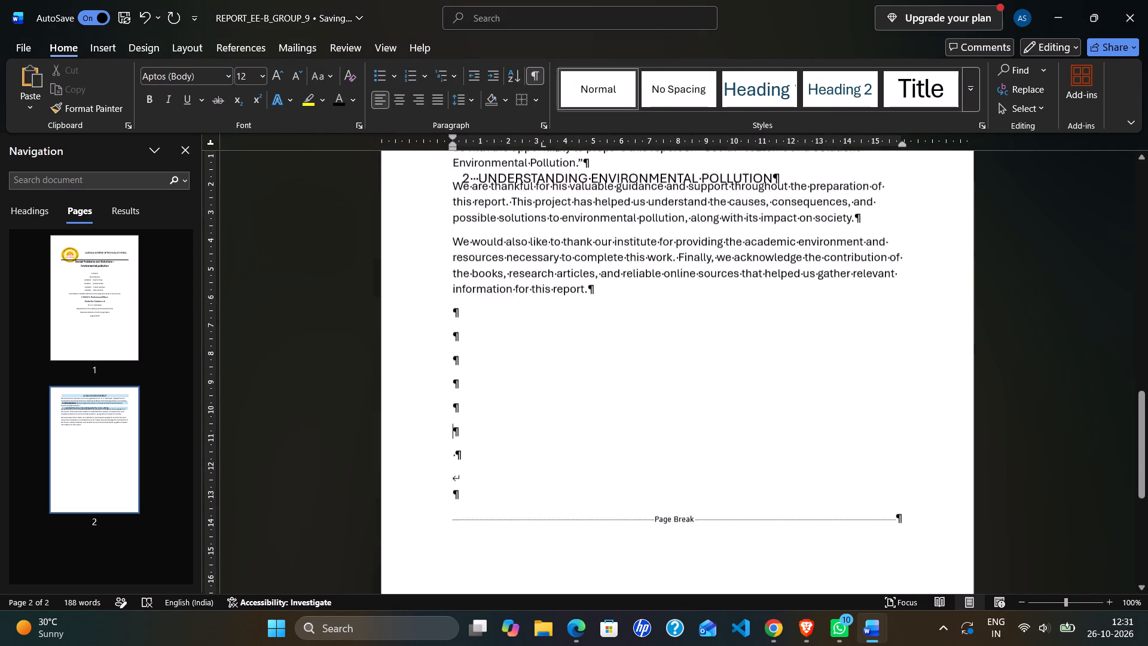
scroll(753, 309, up, 2)
scroll(753, 309, down, 1)
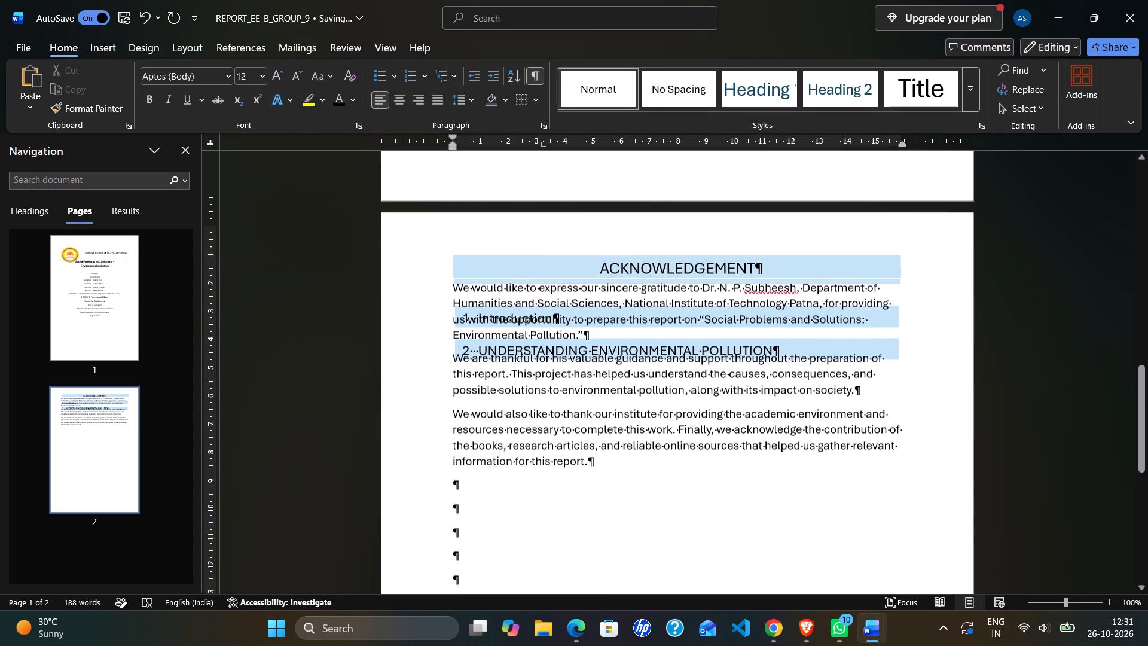
scroll(753, 309, down, 5)
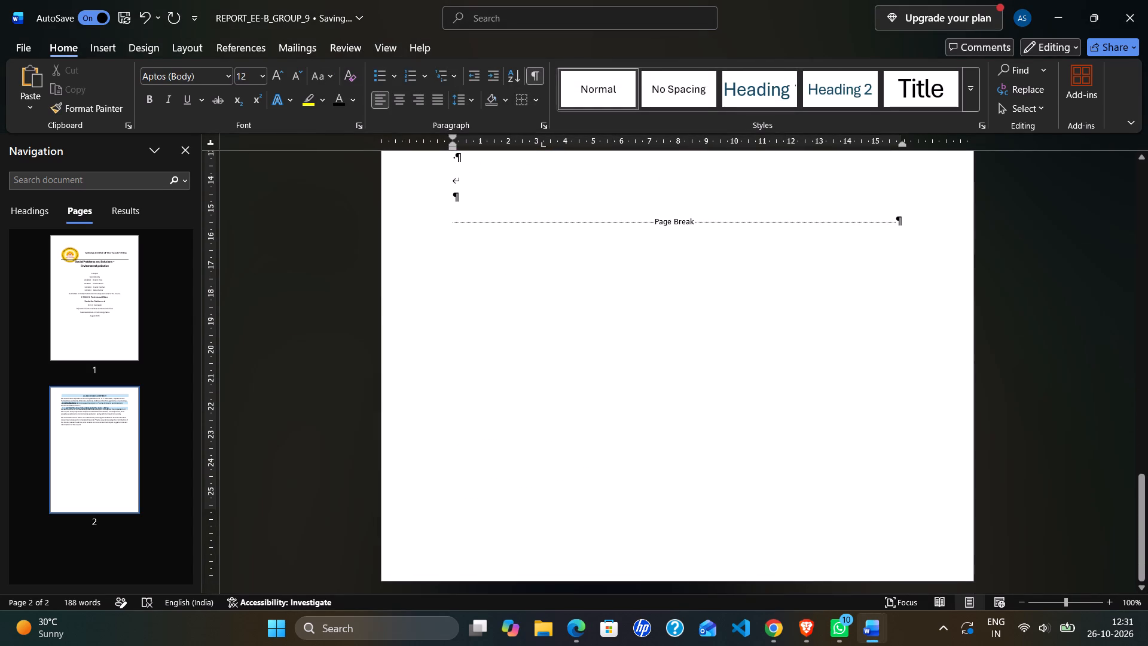
scroll(753, 288, up, 4)
scroll(753, 288, down, 15)
scroll(753, 288, up, 4)
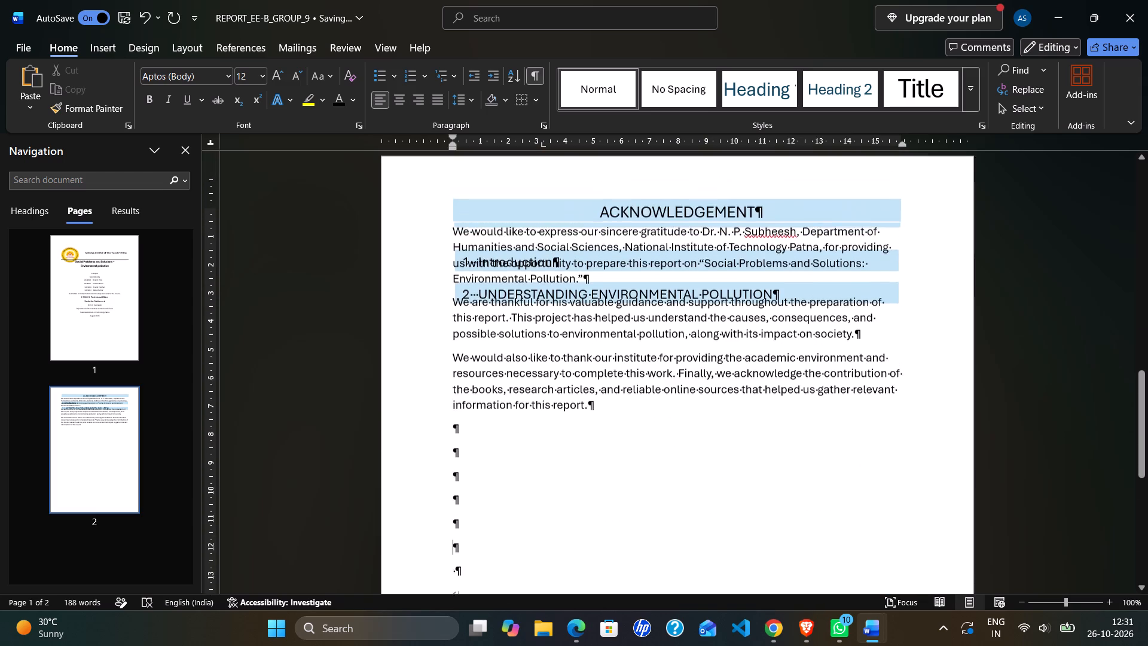
scroll(753, 288, up, 1)
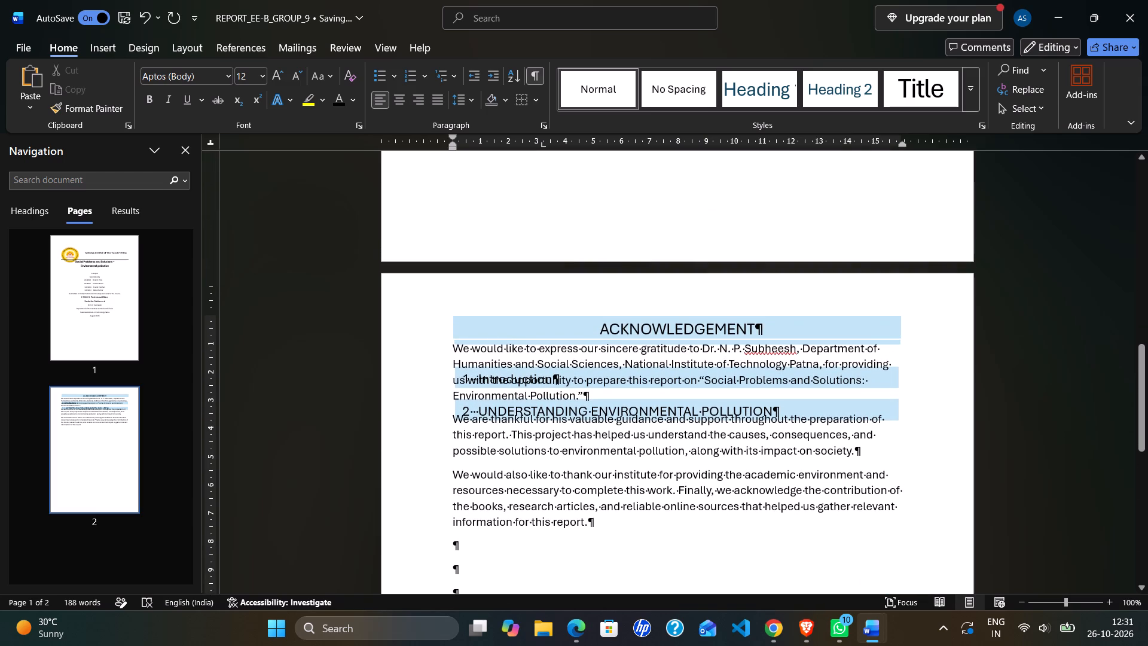
scroll(753, 288, down, 8)
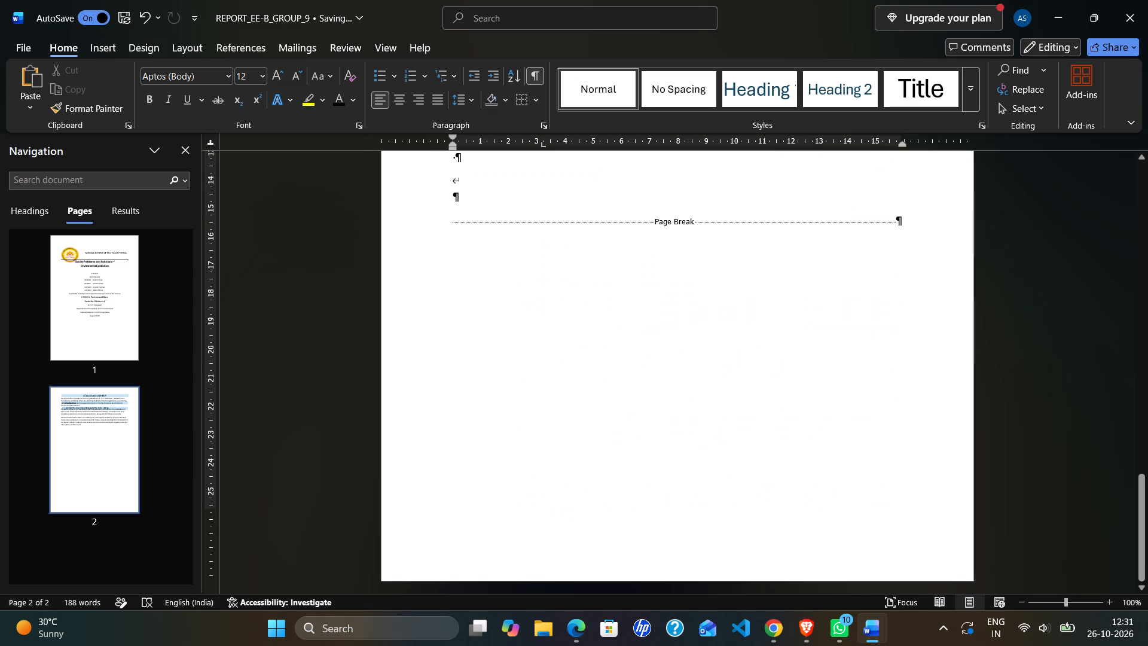
scroll(753, 288, down, 5)
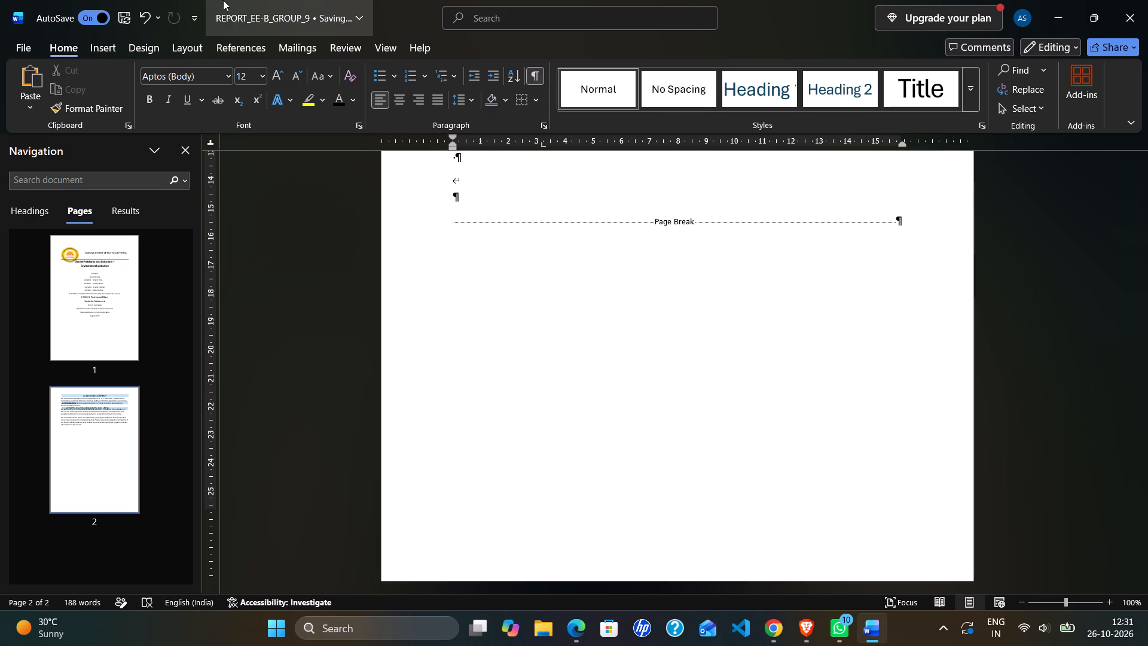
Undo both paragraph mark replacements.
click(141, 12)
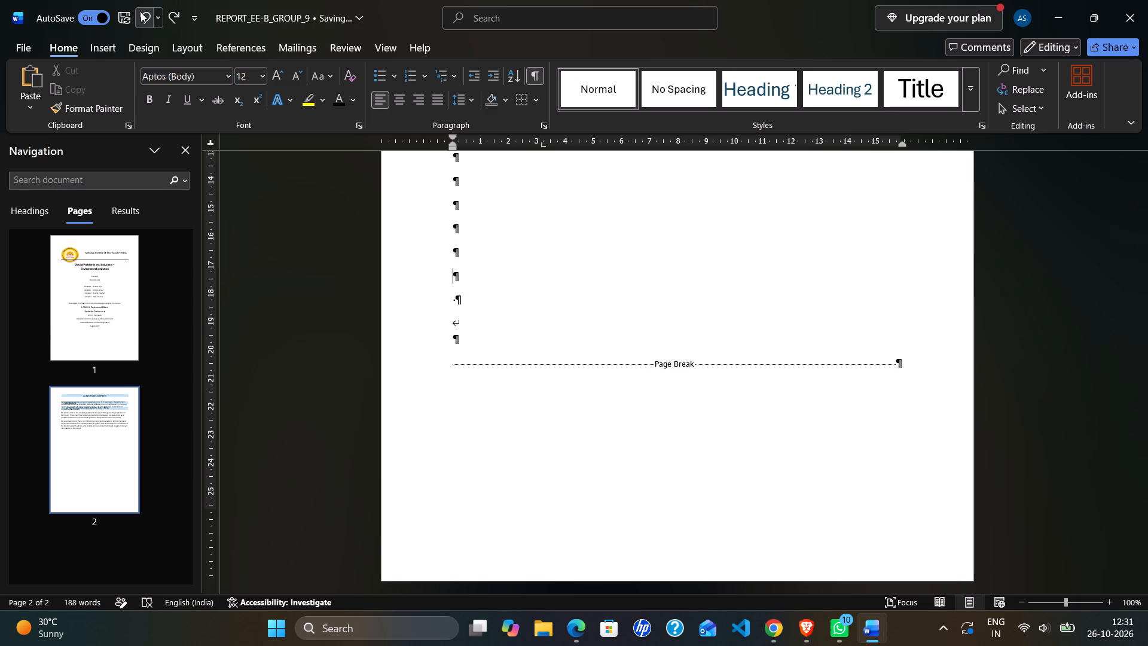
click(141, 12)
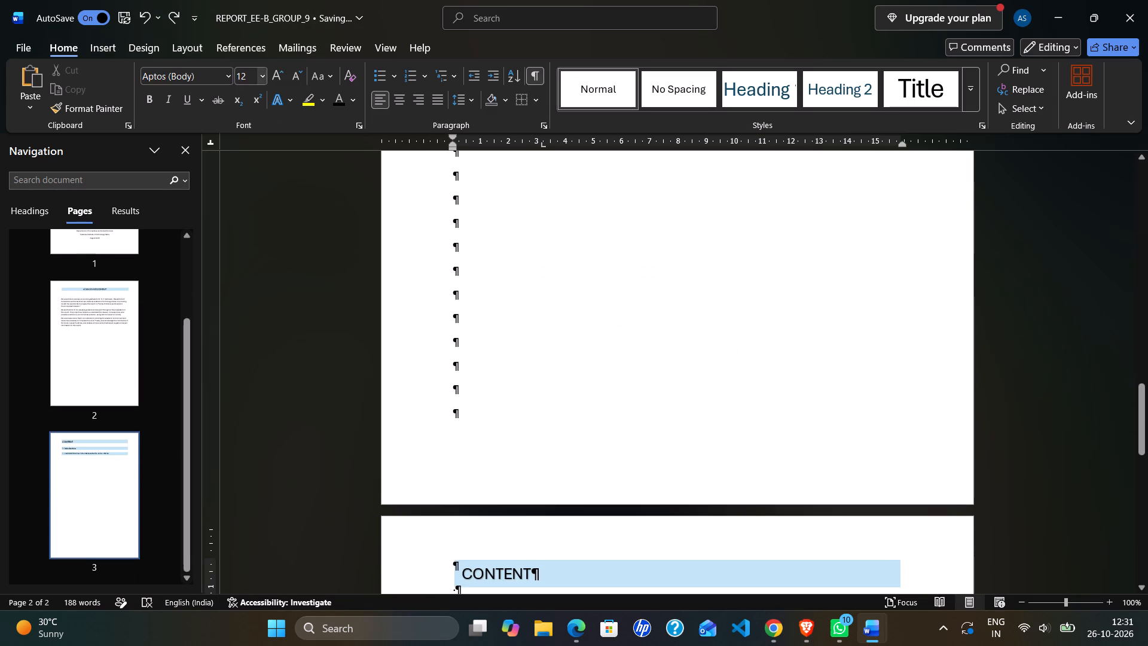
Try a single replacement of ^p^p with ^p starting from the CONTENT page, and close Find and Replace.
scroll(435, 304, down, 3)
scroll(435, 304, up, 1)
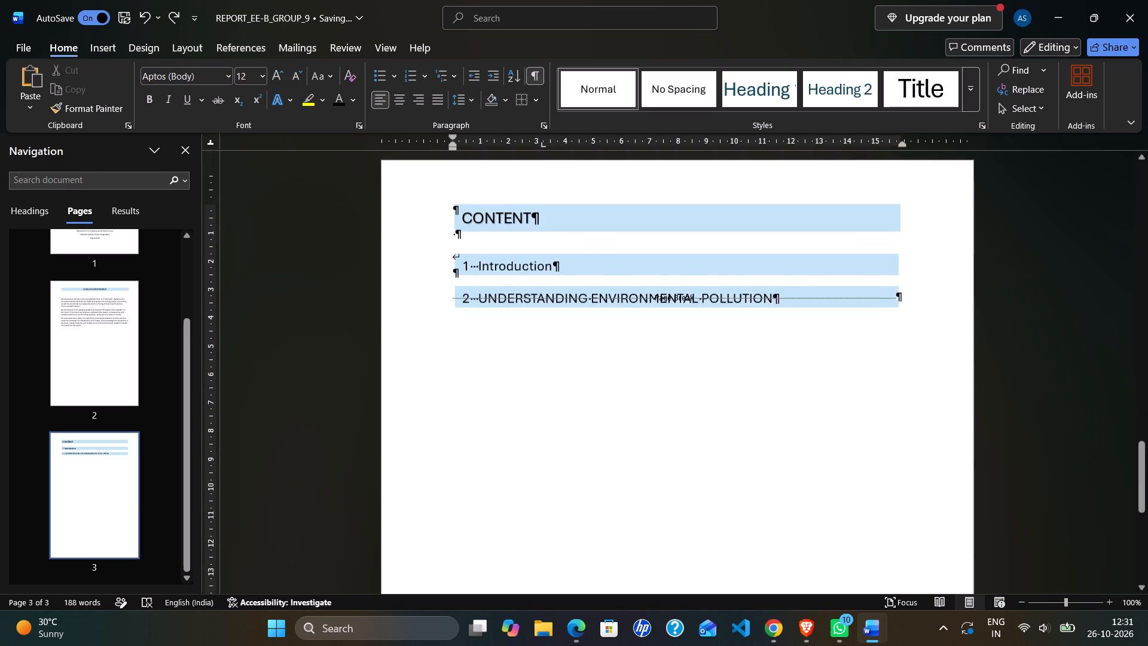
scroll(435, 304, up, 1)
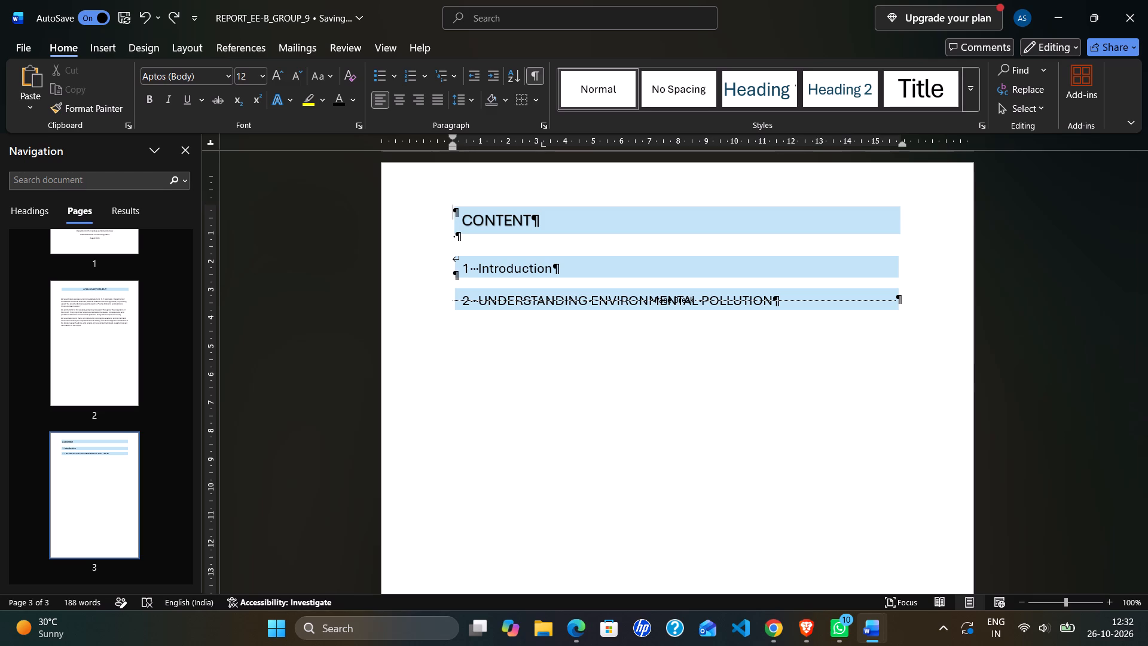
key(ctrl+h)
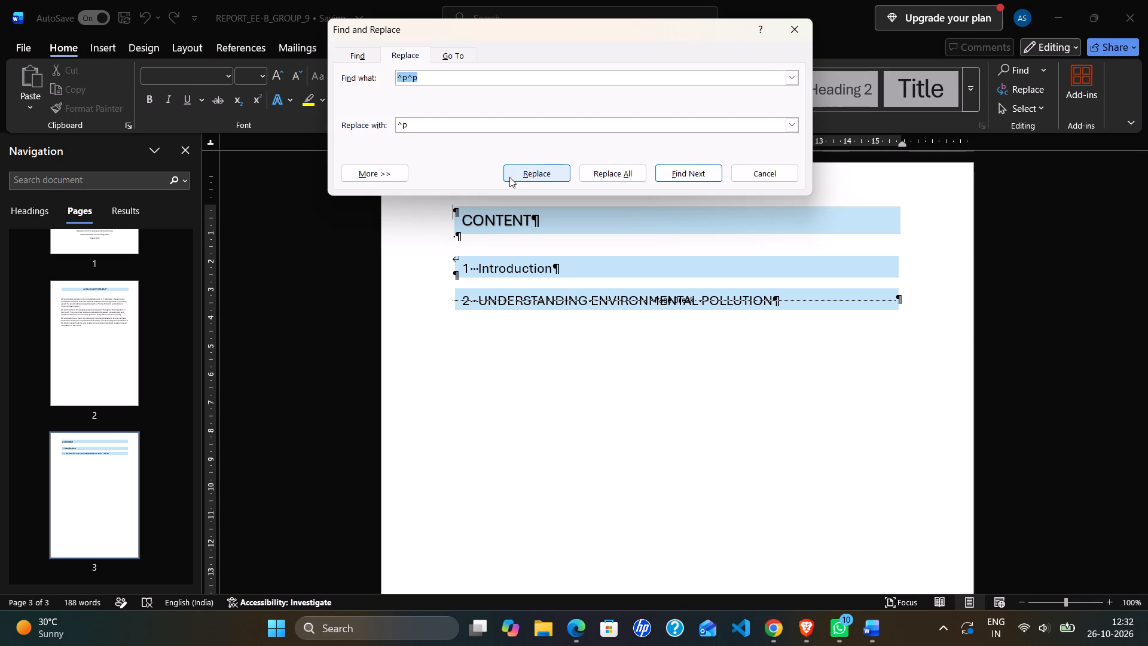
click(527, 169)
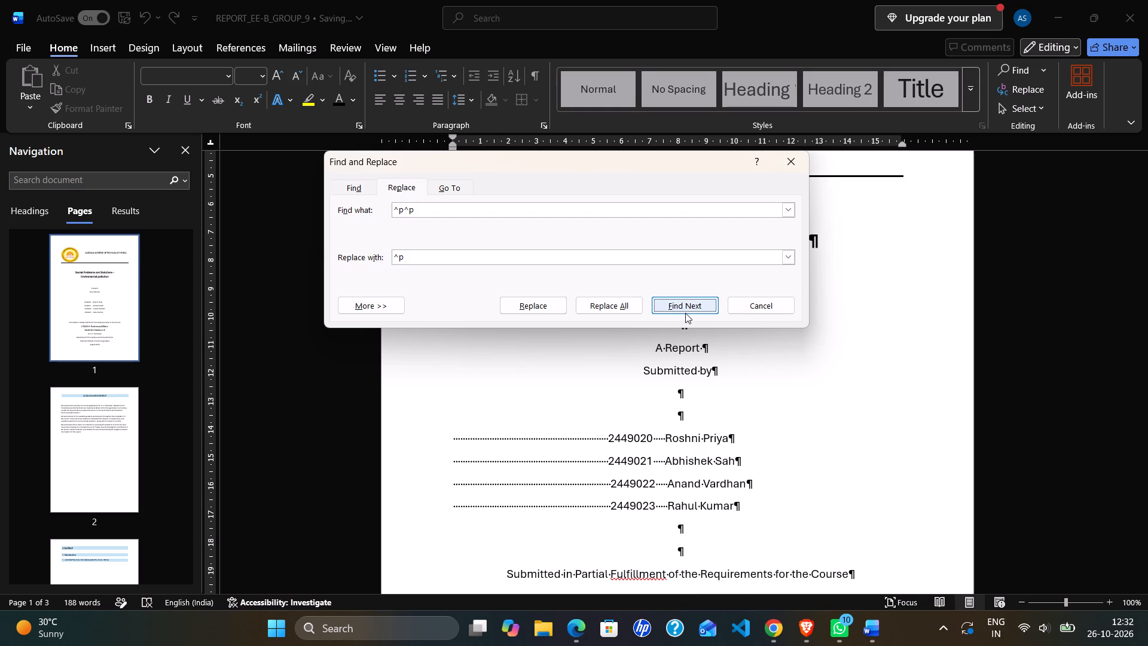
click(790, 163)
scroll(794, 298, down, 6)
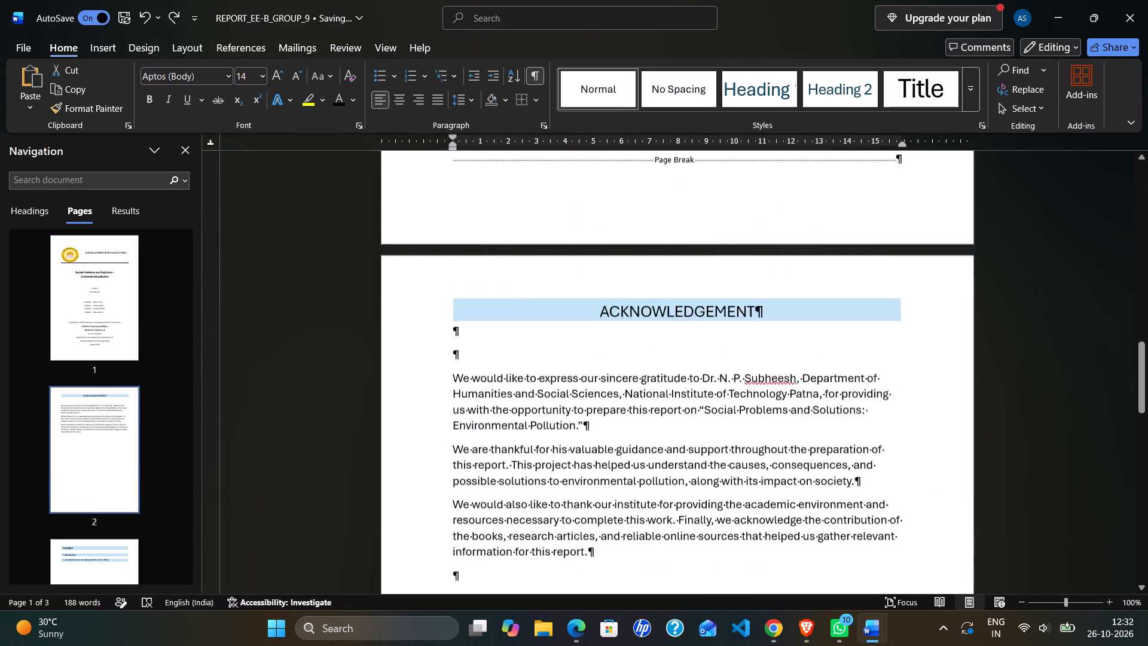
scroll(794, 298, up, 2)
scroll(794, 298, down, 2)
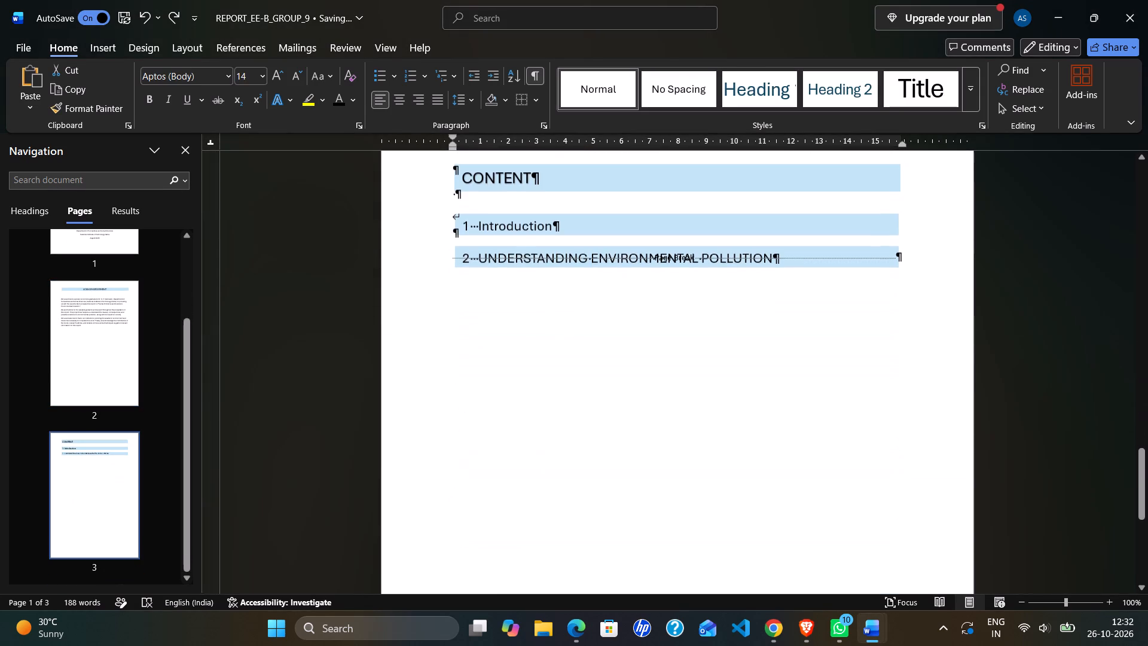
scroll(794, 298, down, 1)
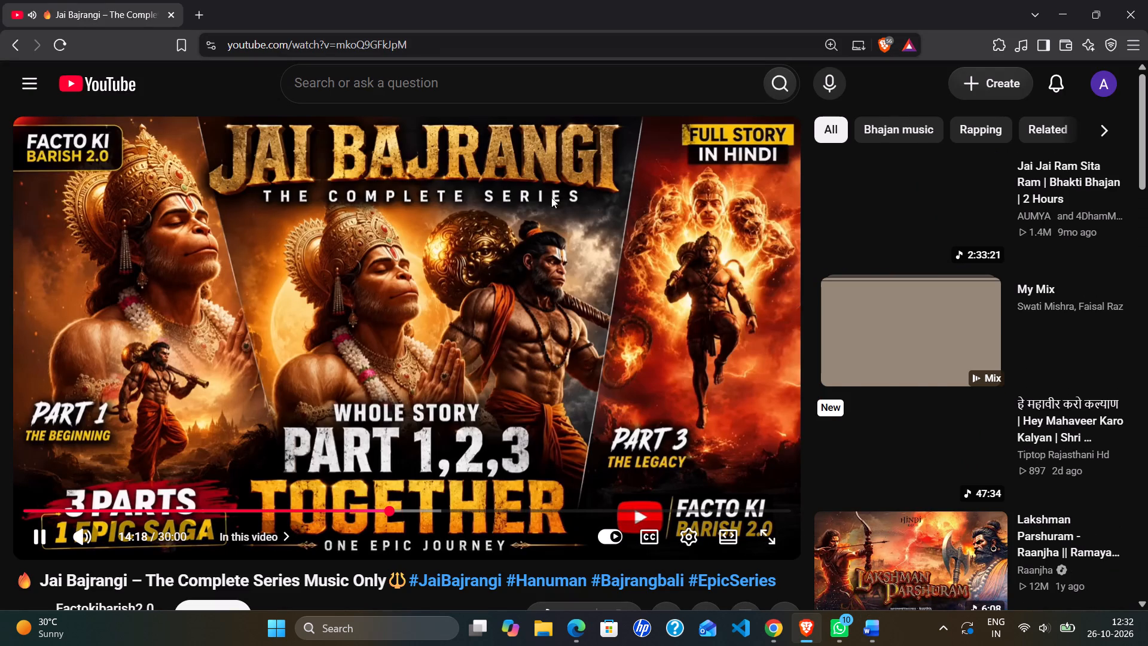
Open YouTube in a new browser tab and search for "how to remove extra space , enter in ms word".
click(200, 13)
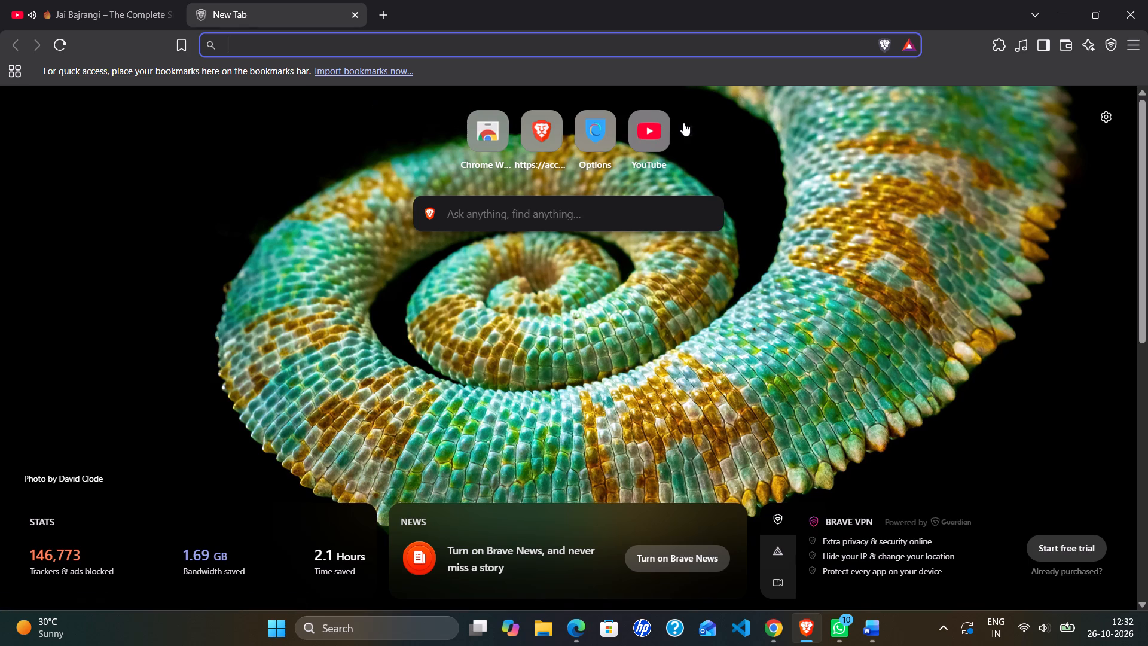
click(643, 124)
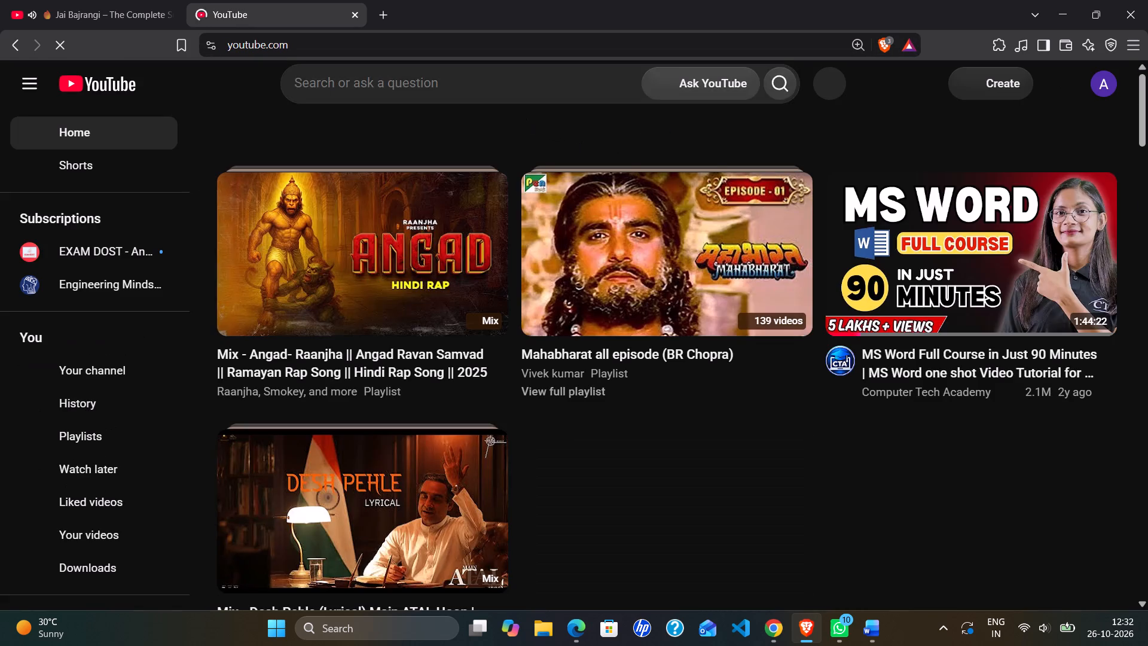
click(502, 77)
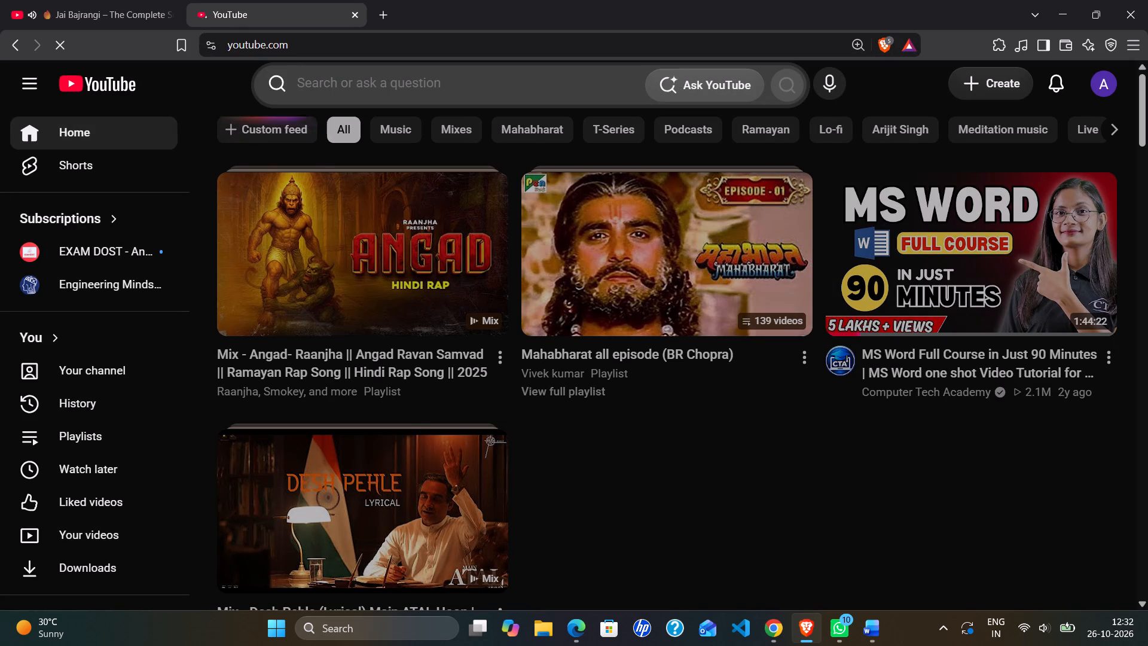
text(how)
key(space)
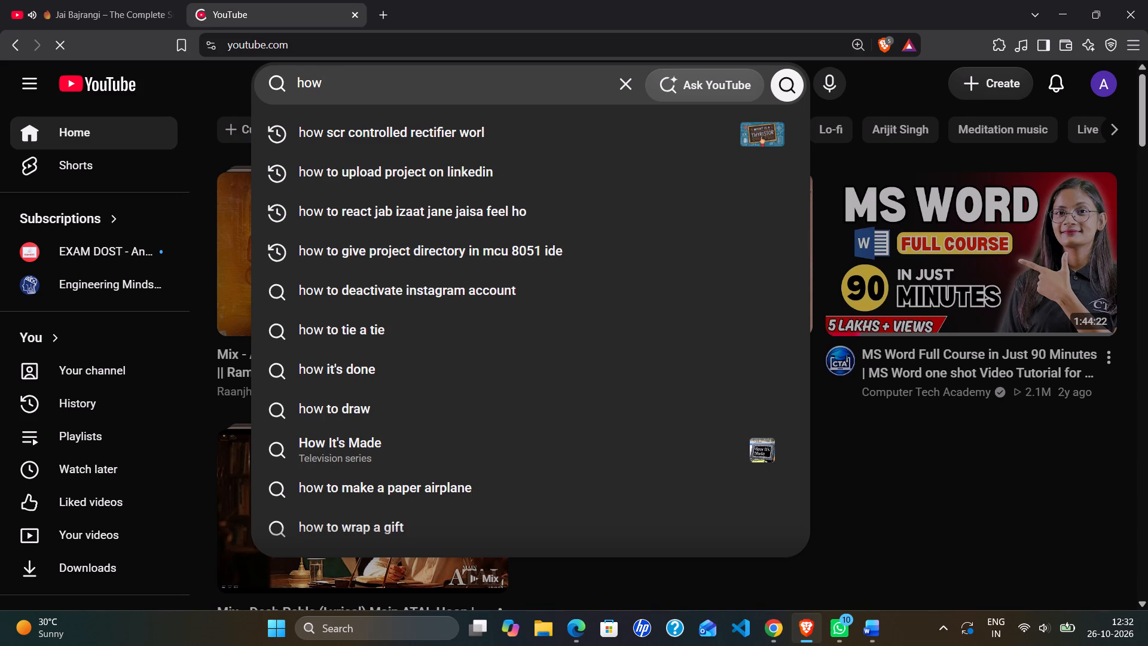
text(to remove e)
text(xtra n)
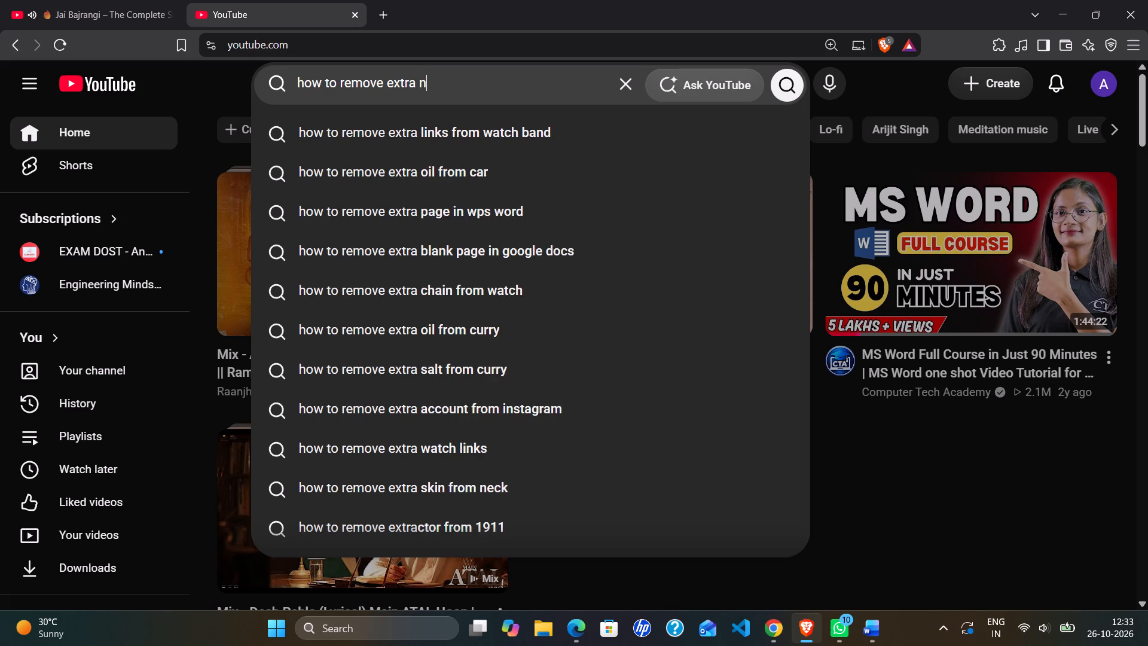
key(BackSpace)
key(space)
text(s)
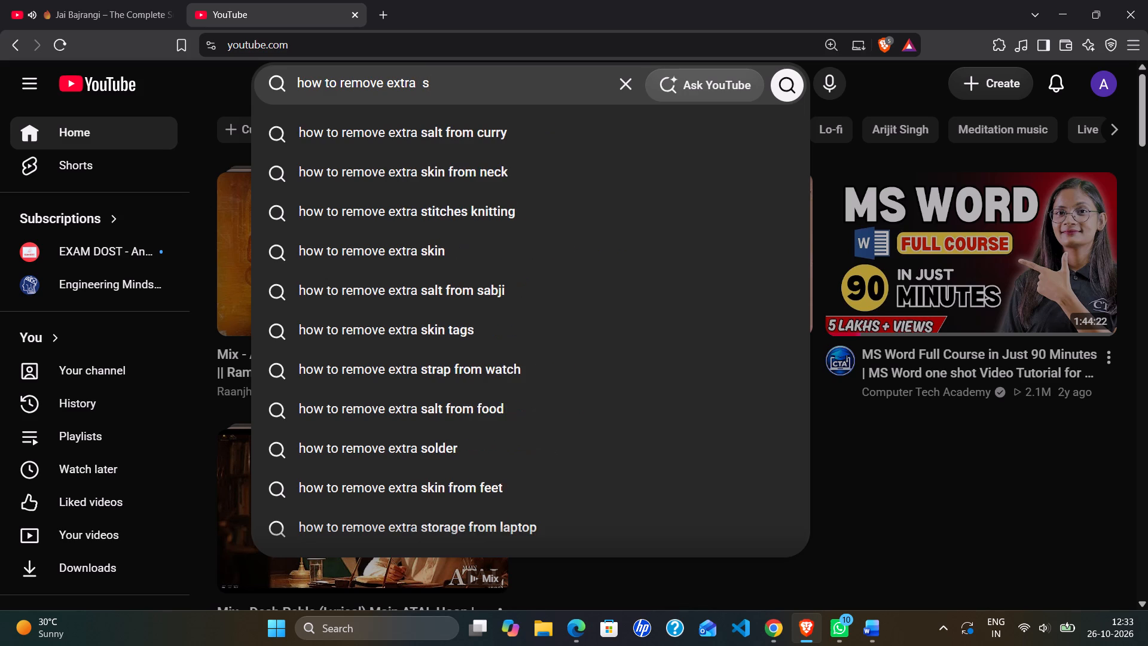
text(pa)
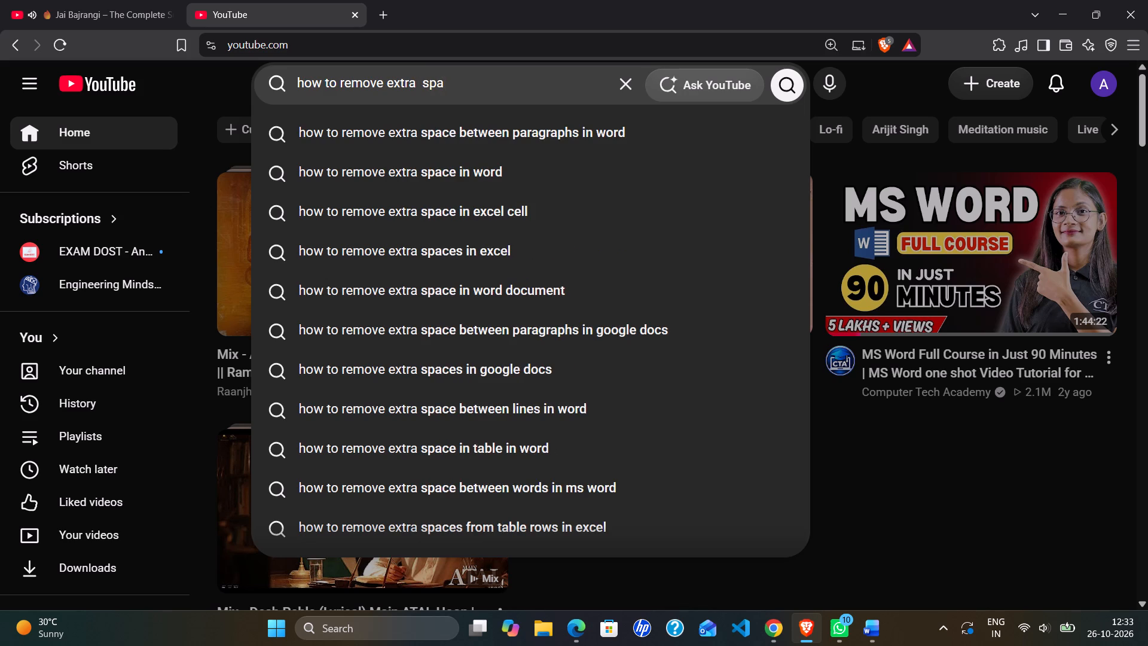
text(ce in)
key(space)
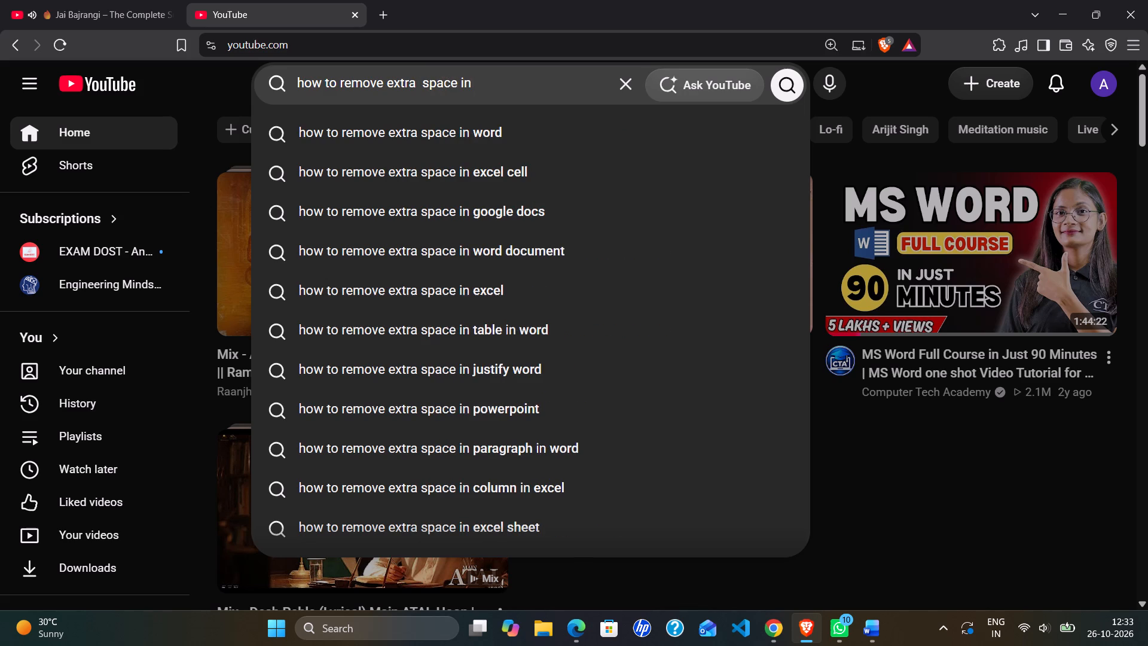
key(m)
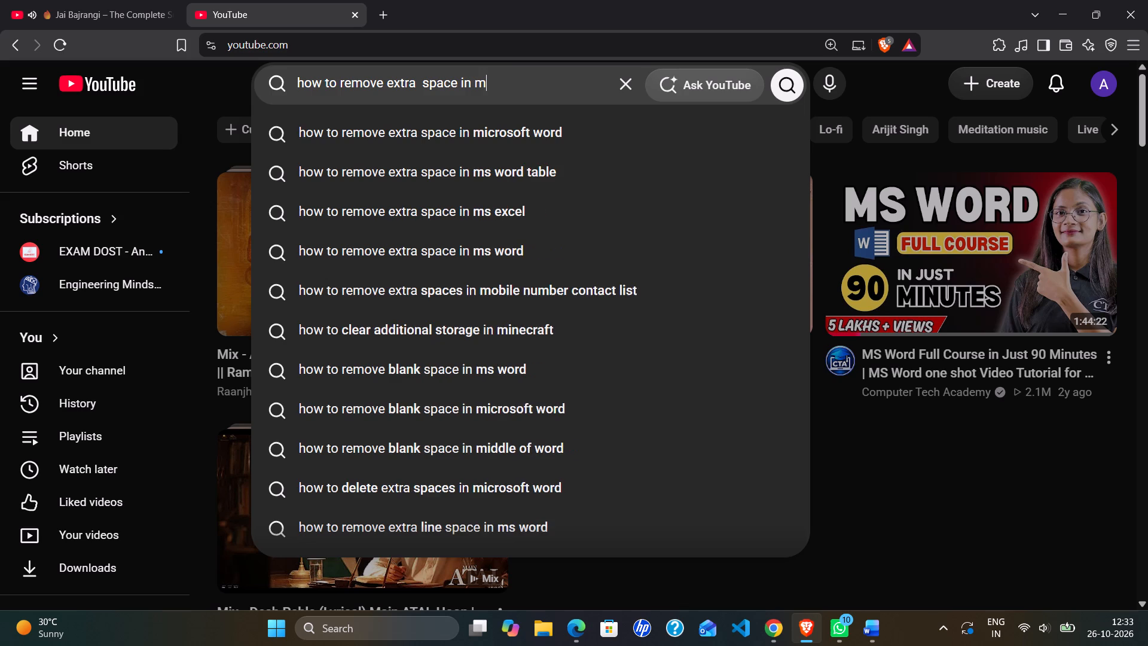
text(s word)
key(Left)
key(Left)
key(Left)
key(Left)
key(Left)
key(Left)
key(Left)
key(Left)
key(Left)
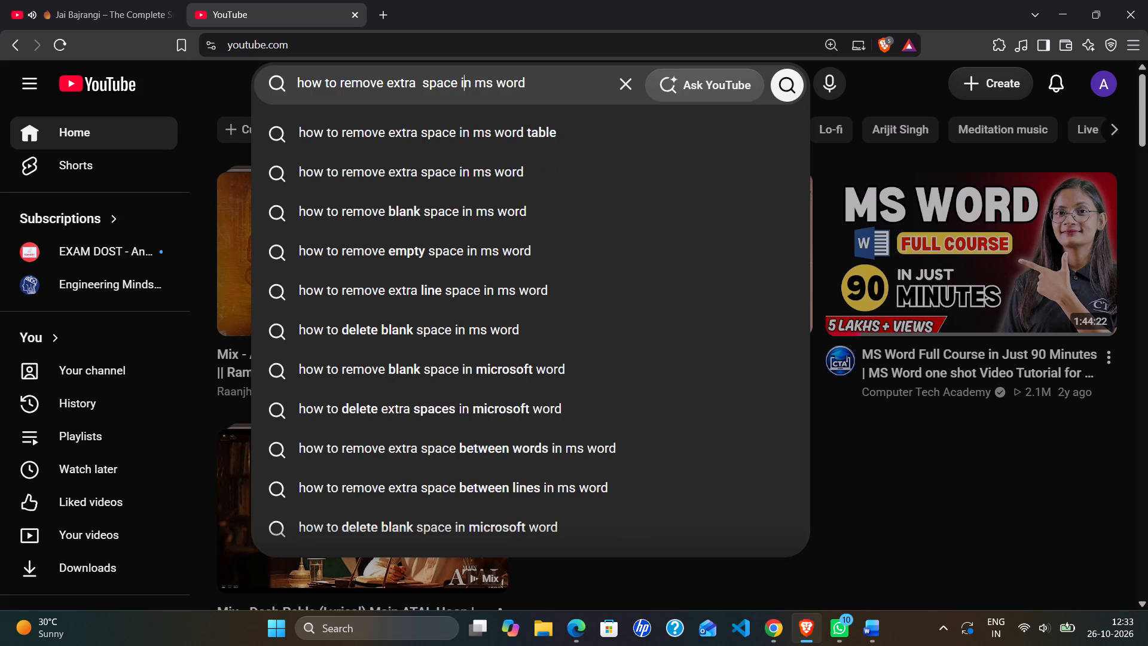
key(Left)
key(comma)
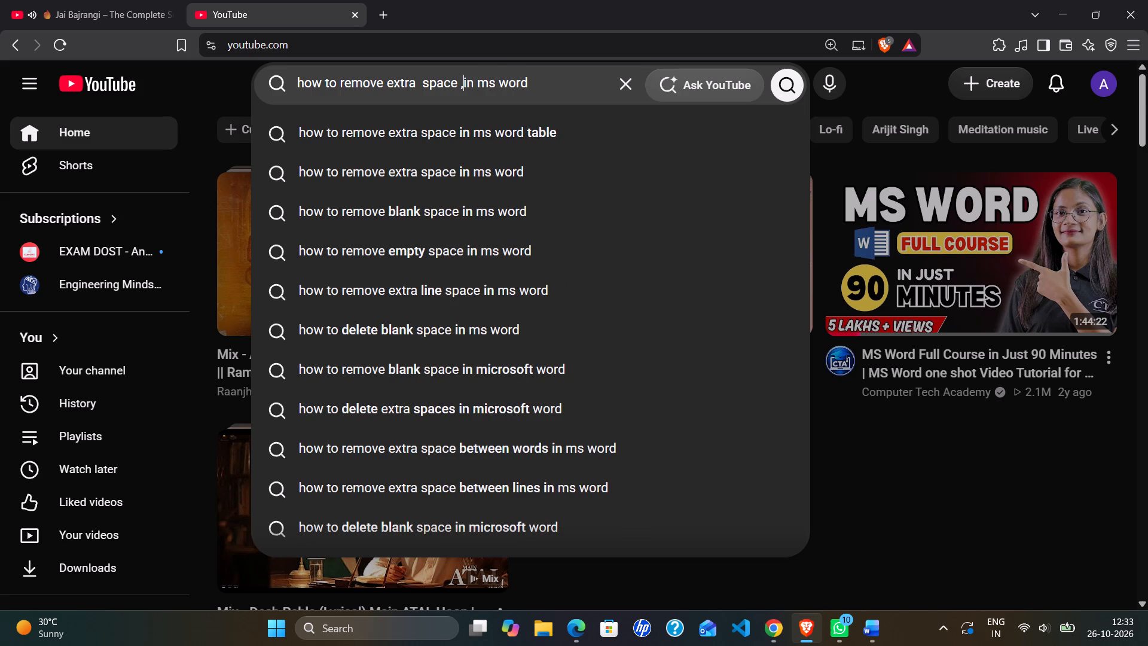
key(space)
text(enter)
key(space)
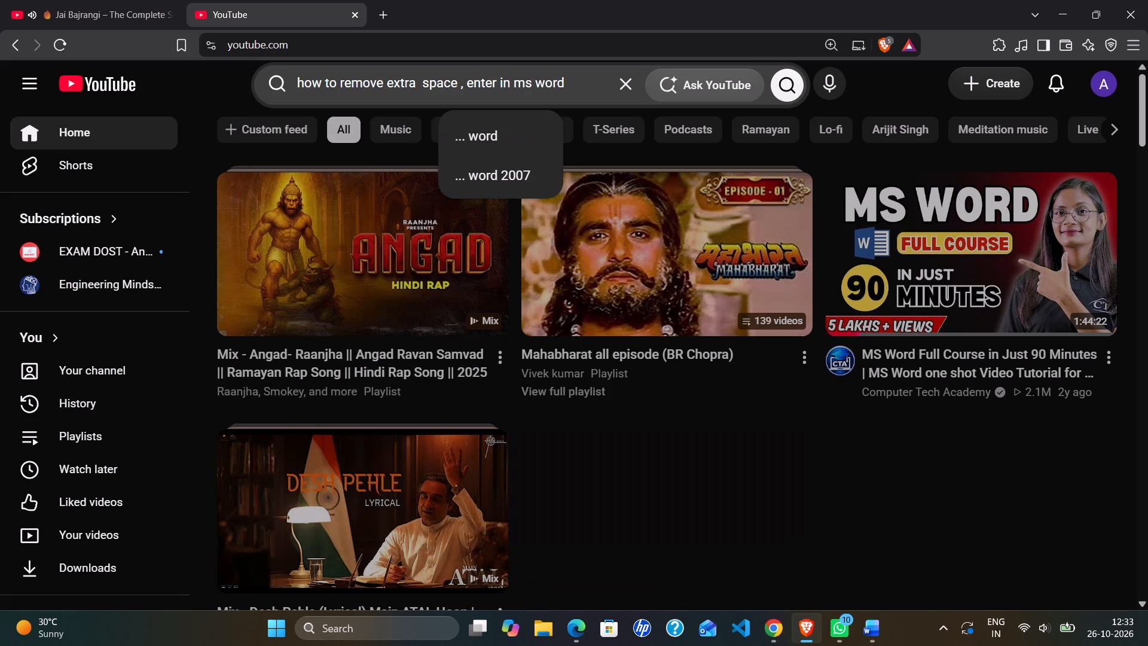
click(569, 81)
key(Return)
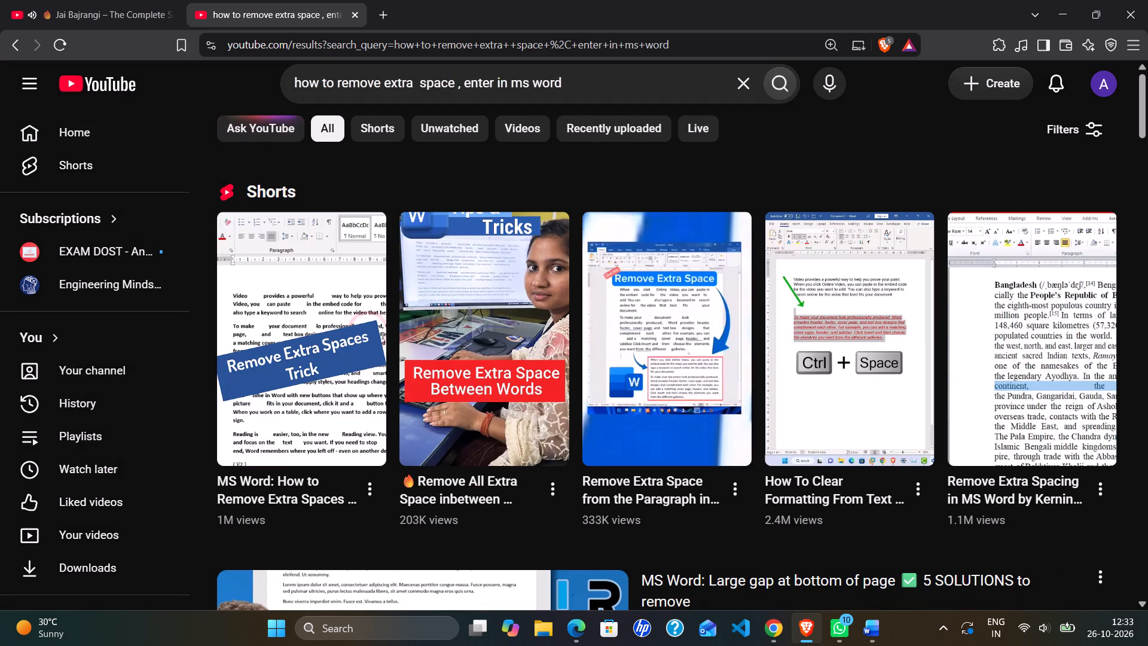
Look through the search results and open the video "How to Delete Extra Spaces in Microsoft Word (Updated)".
scroll(569, 81, down, 5)
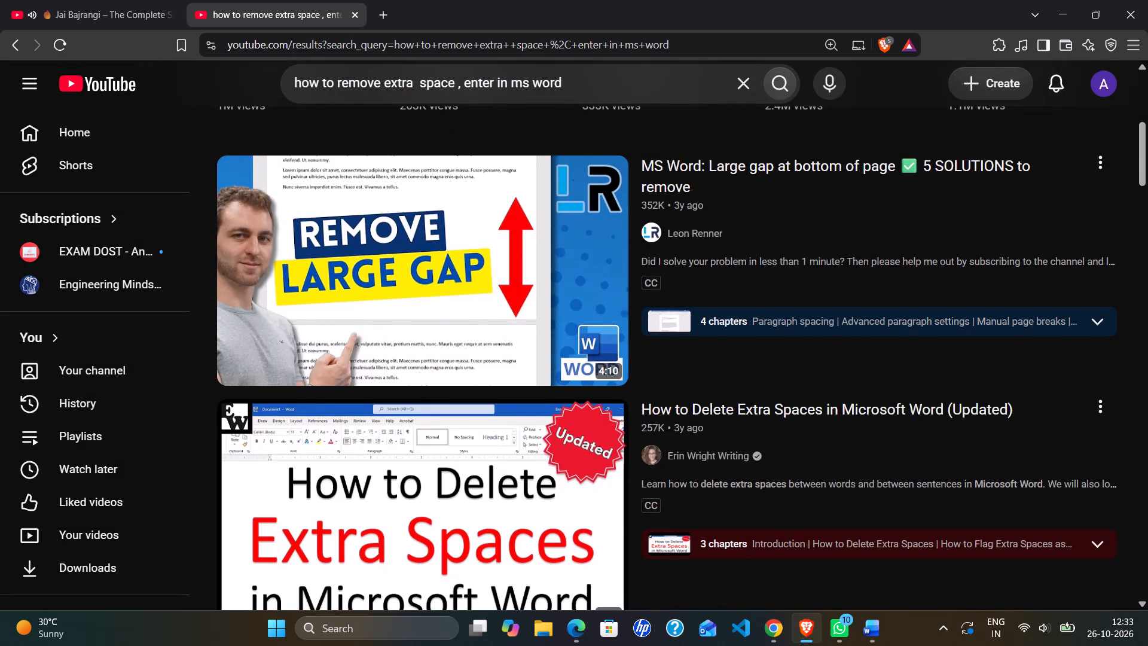
scroll(569, 81, down, 2)
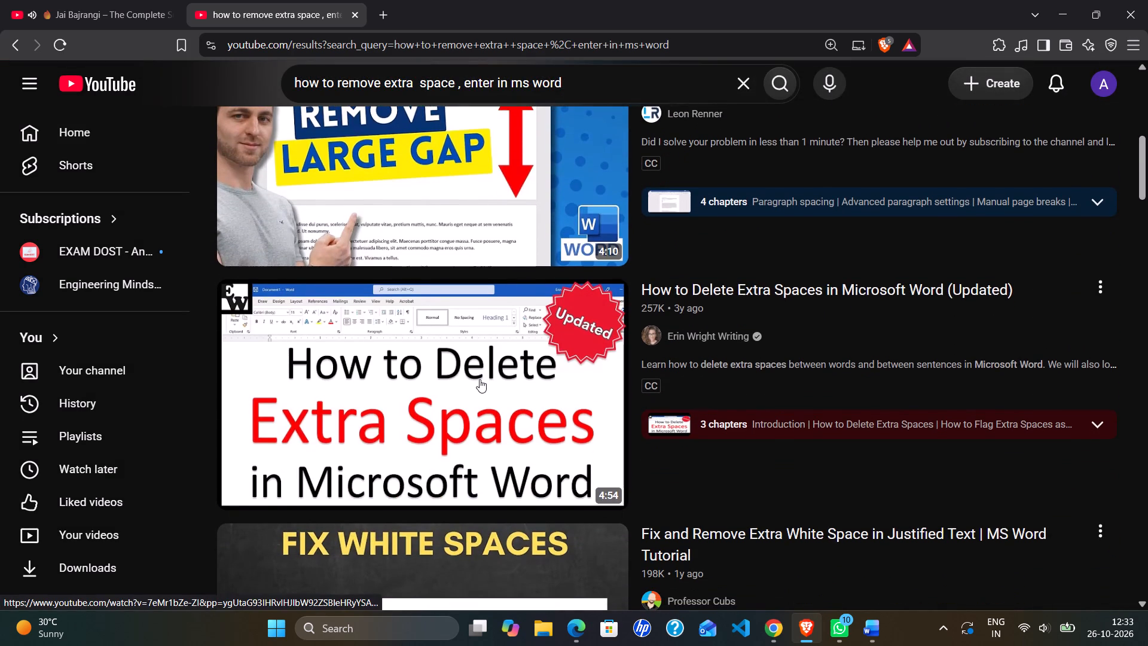
scroll(480, 379, down, 3)
scroll(480, 379, up, 2)
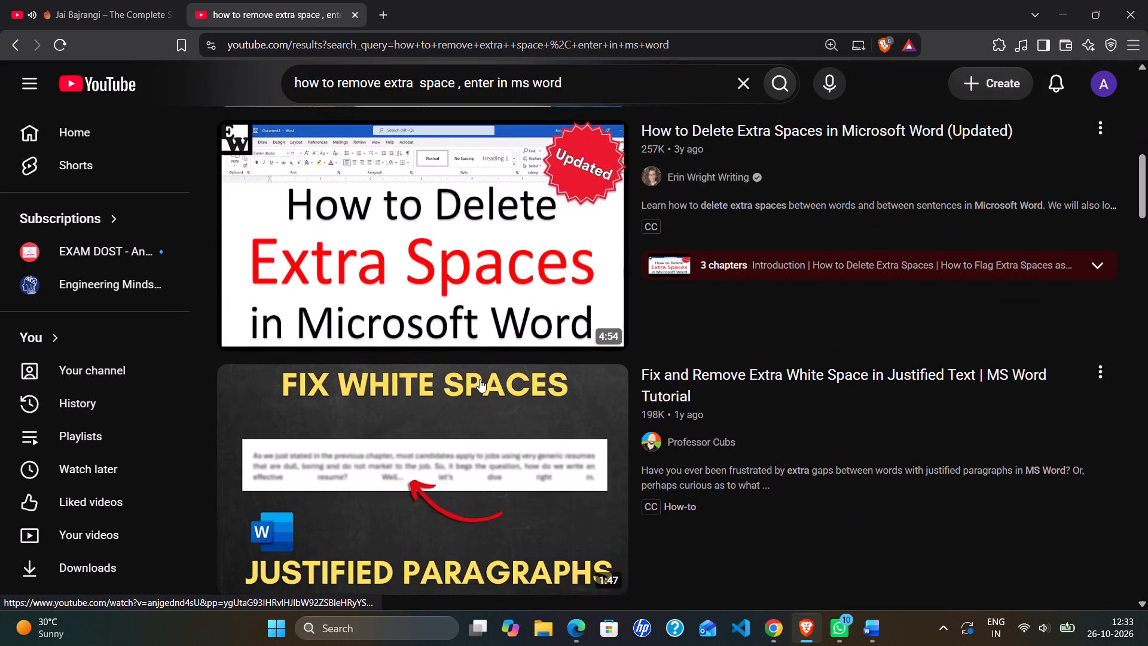
scroll(480, 379, up, 1)
click(480, 379)
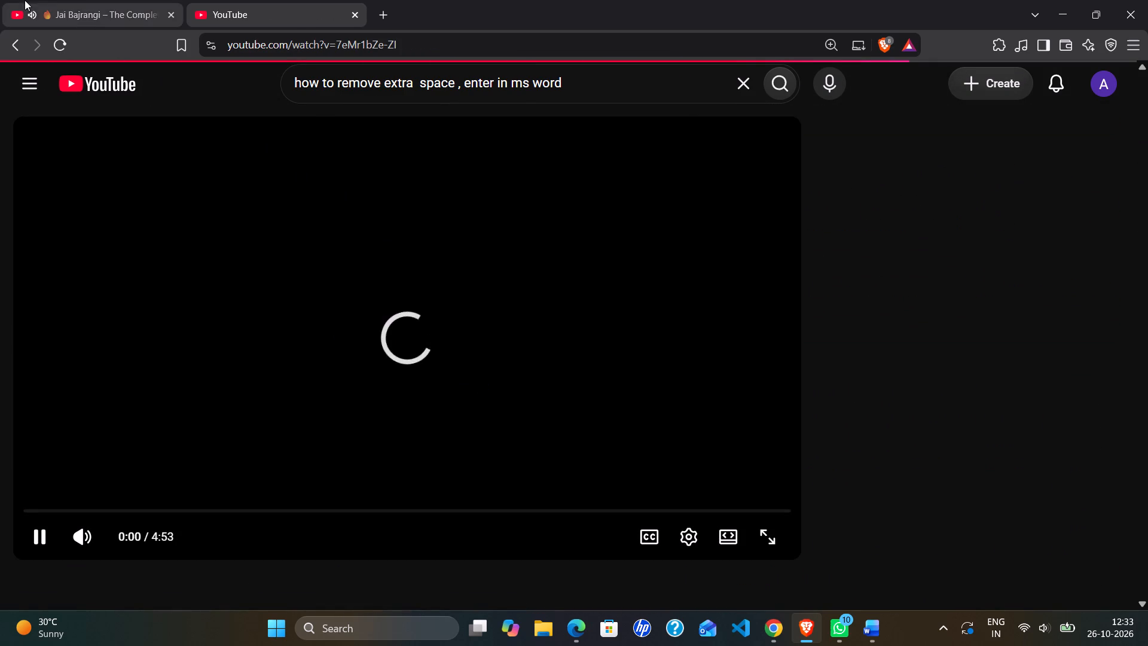
Move the Jai Bajrangi music tab after the tutorial tab in the same window, and return to the tutorial video.
drag(108, 6, 441, 450)
click(441, 450)
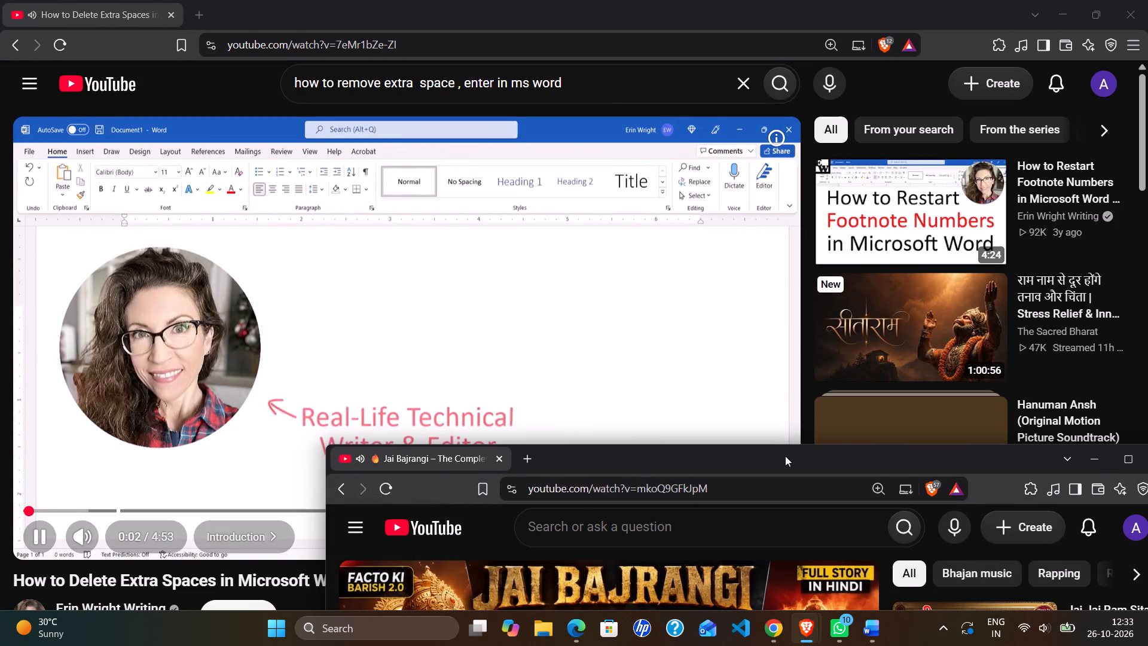
drag(387, 458, 307, 118)
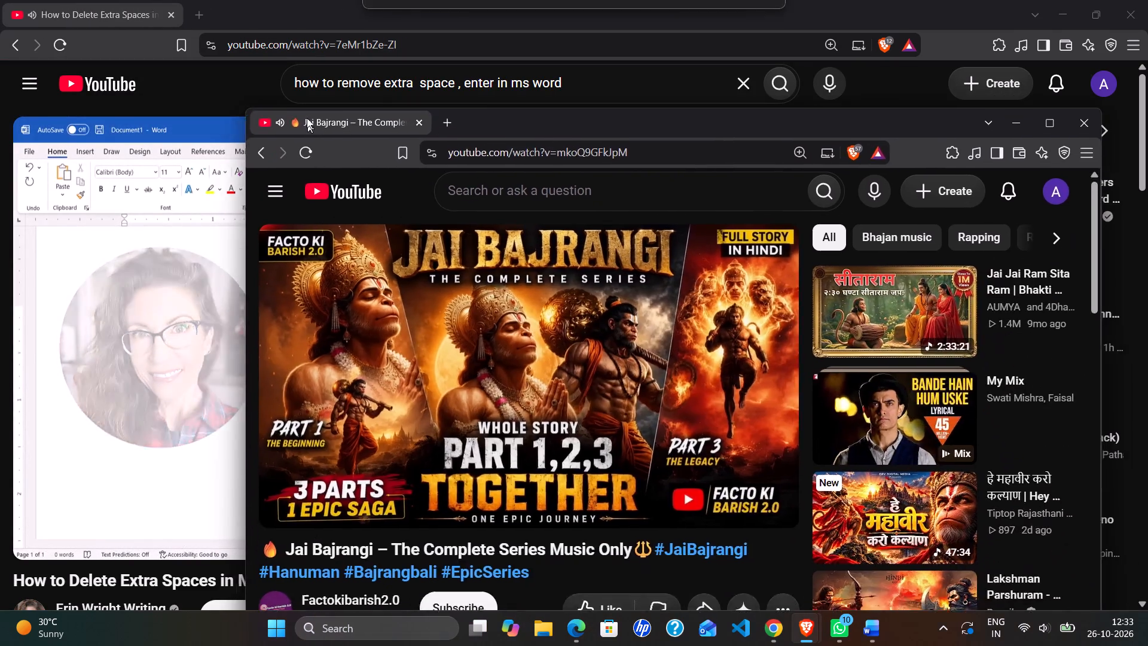
drag(307, 118, 274, 36)
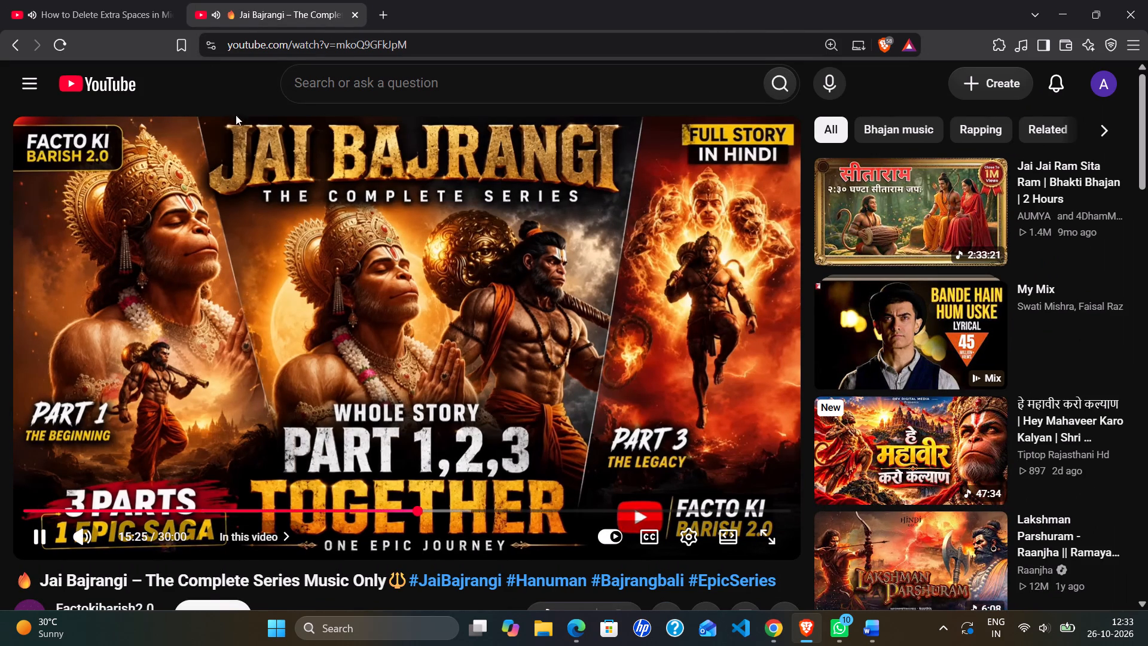
click(41, 0)
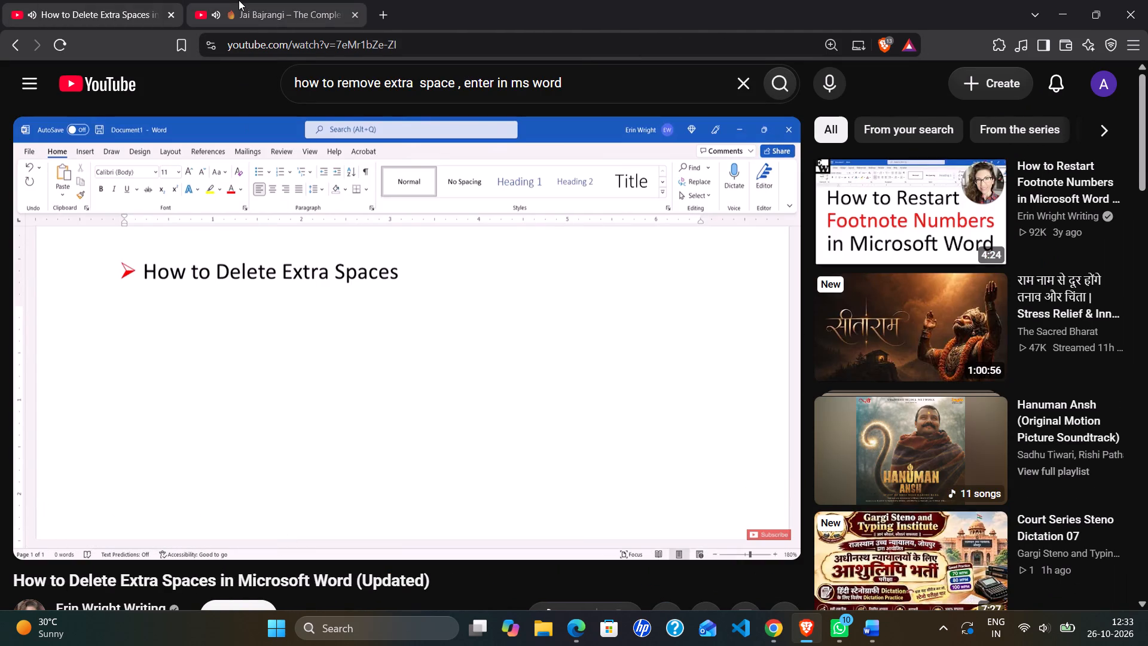
click(279, 1)
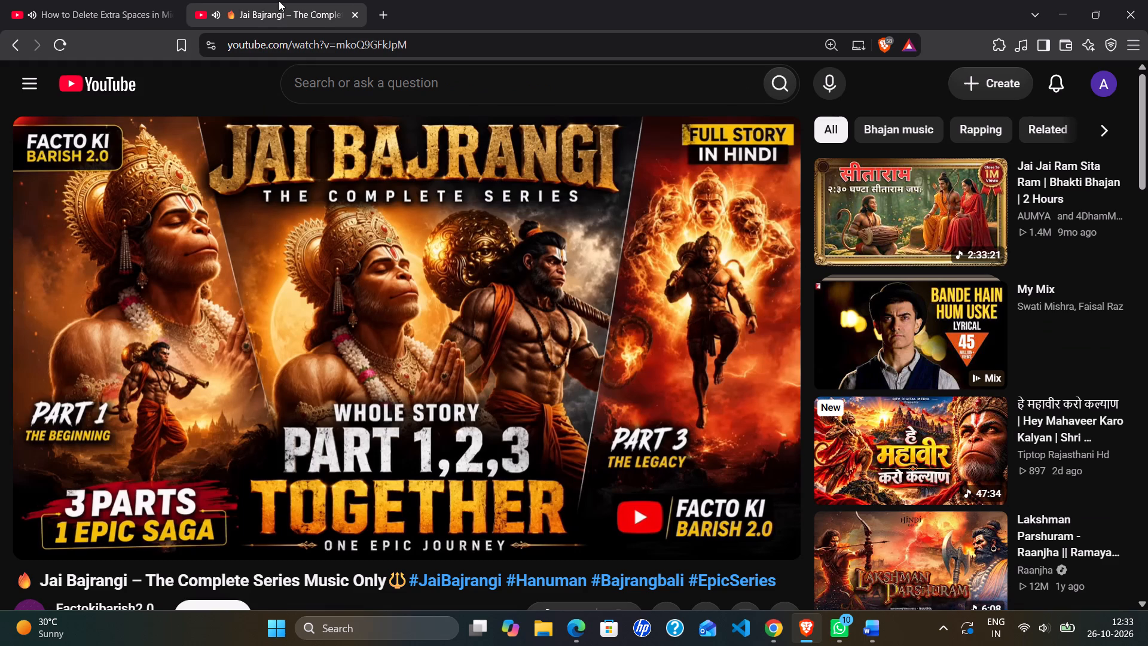
click(355, 204)
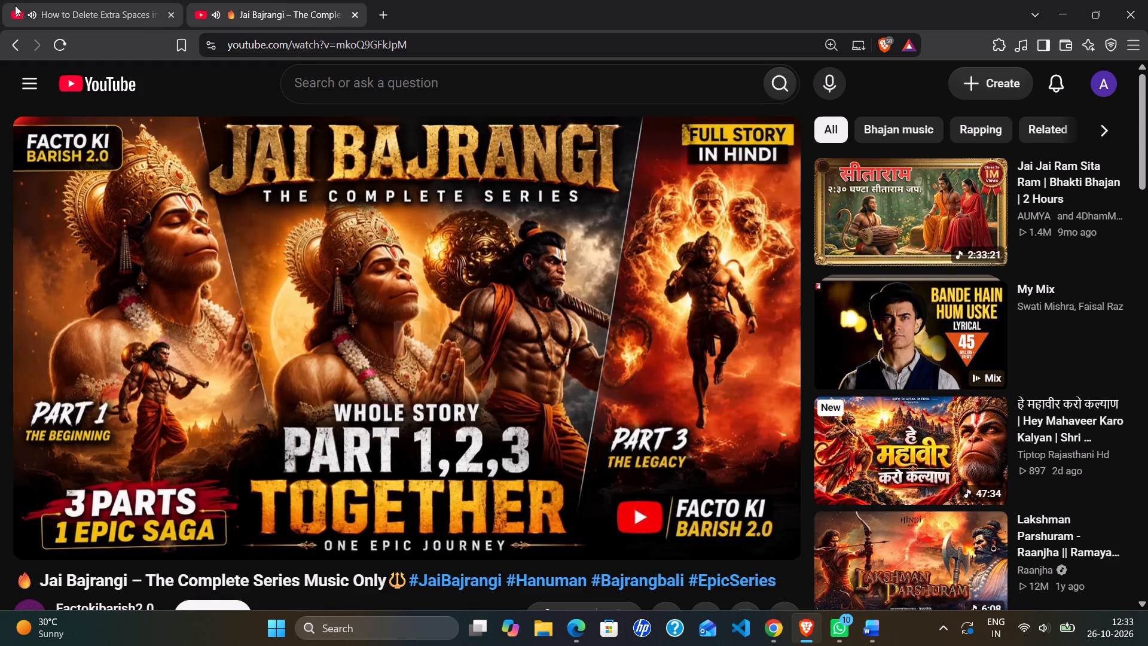
click(48, 7)
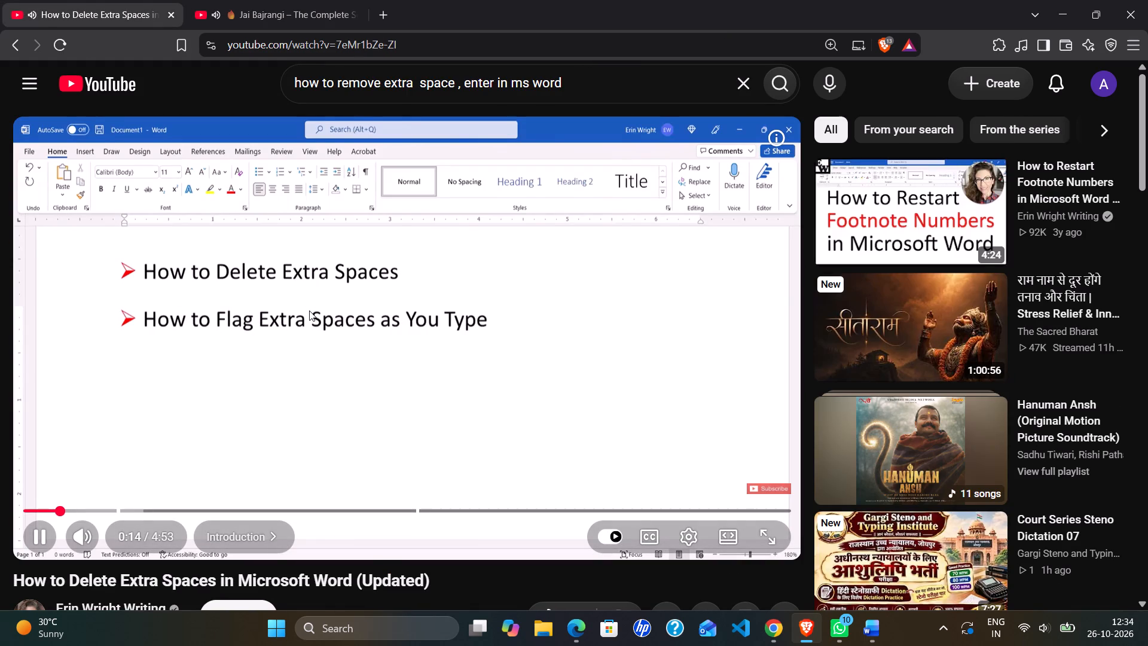
Show the tutorial video full screen.
key(f)
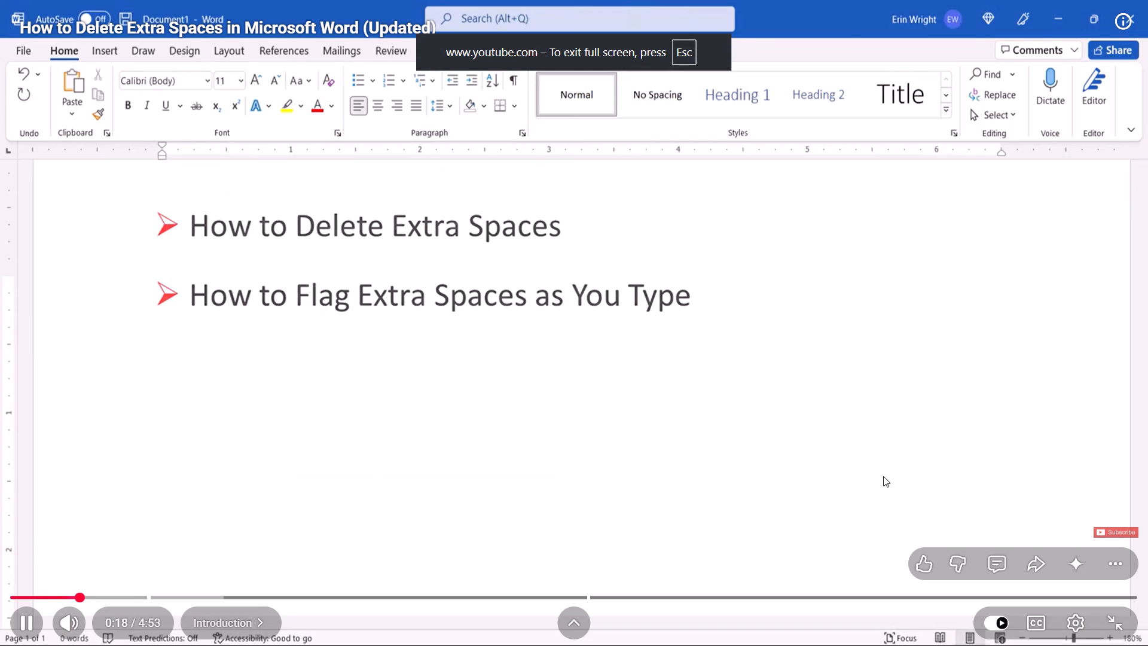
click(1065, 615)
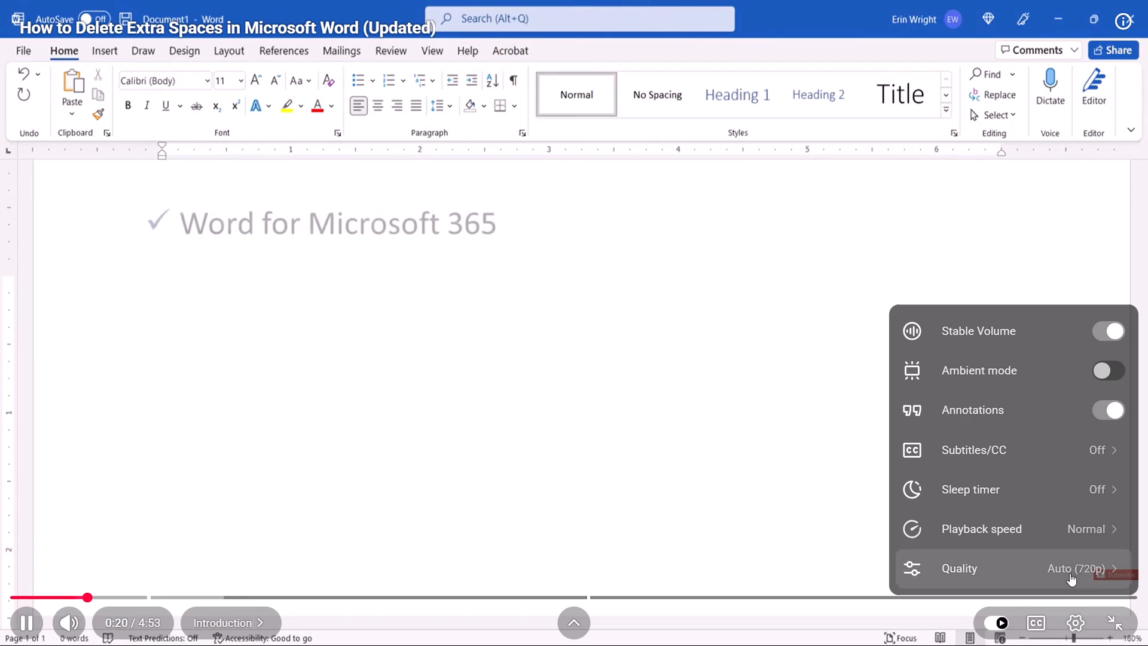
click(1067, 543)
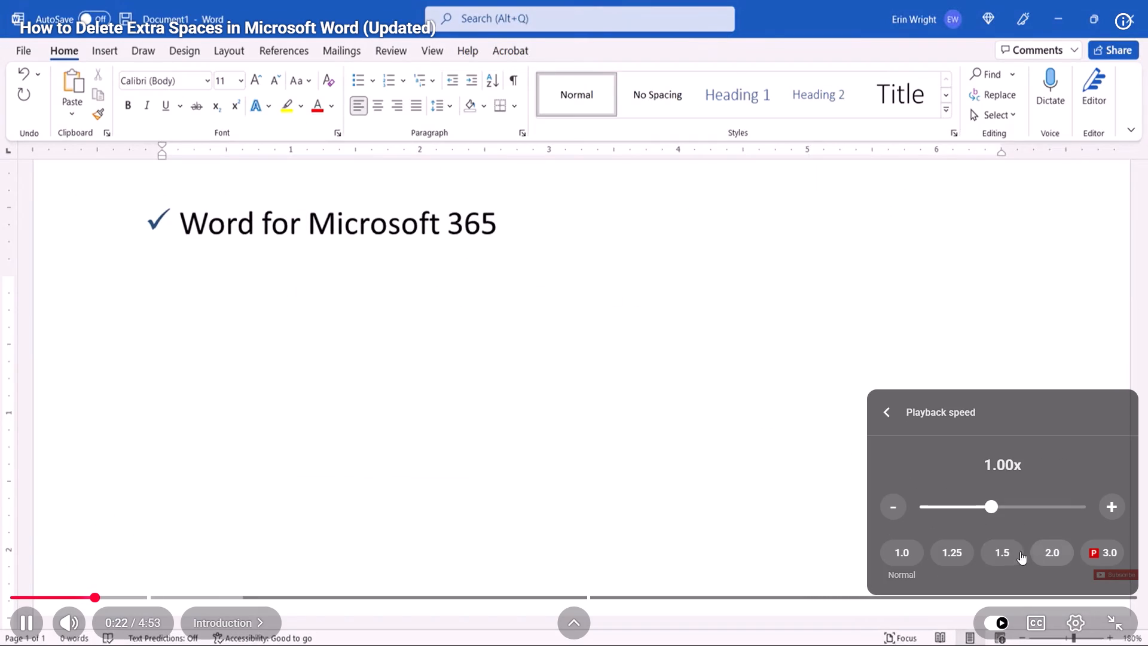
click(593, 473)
Skip past the introduction and watch the "How to Delete Extra Spaces" chapter, covering formatting marks and the Replace command.
key(Right)
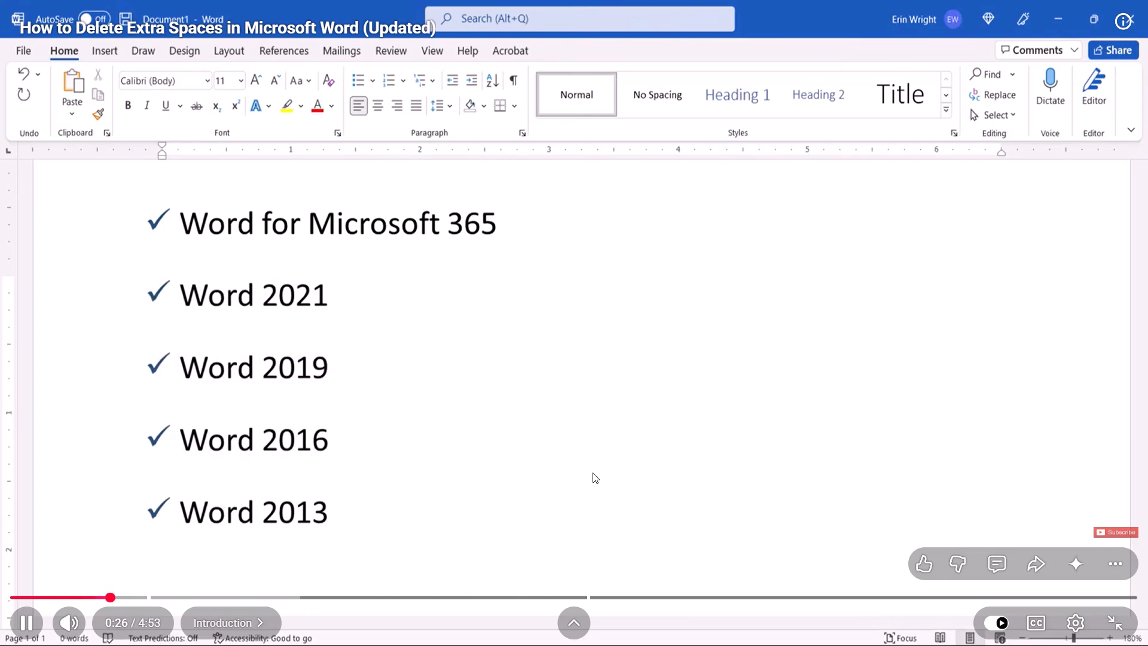
key(Right)
key(Right)
key(Right)
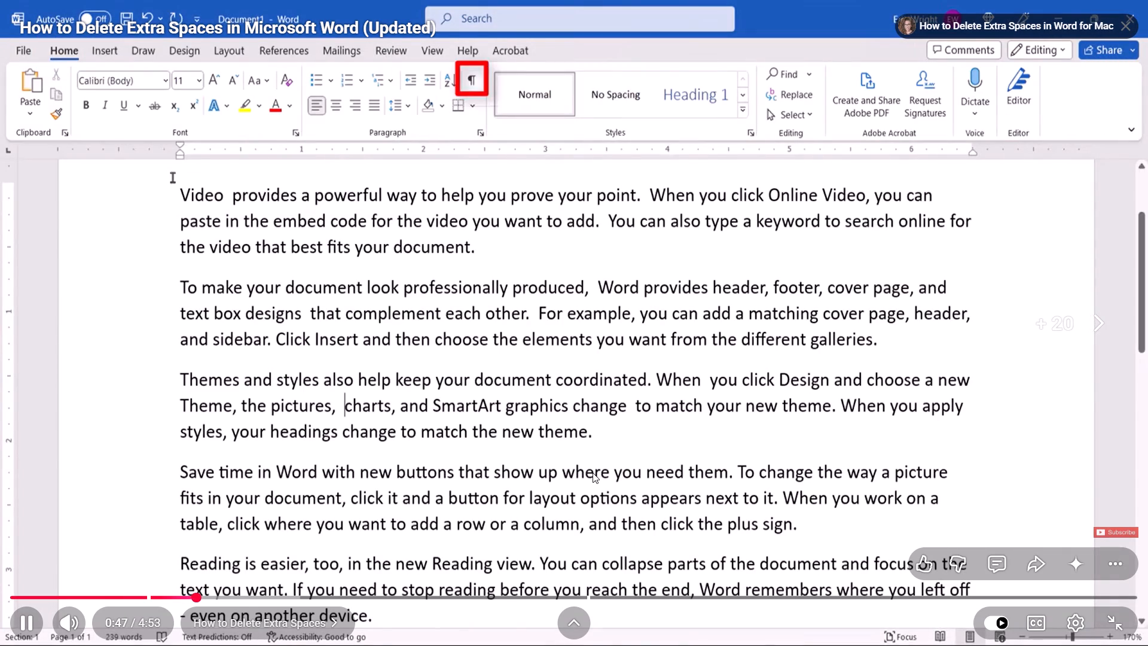
key(Right)
key(Right)
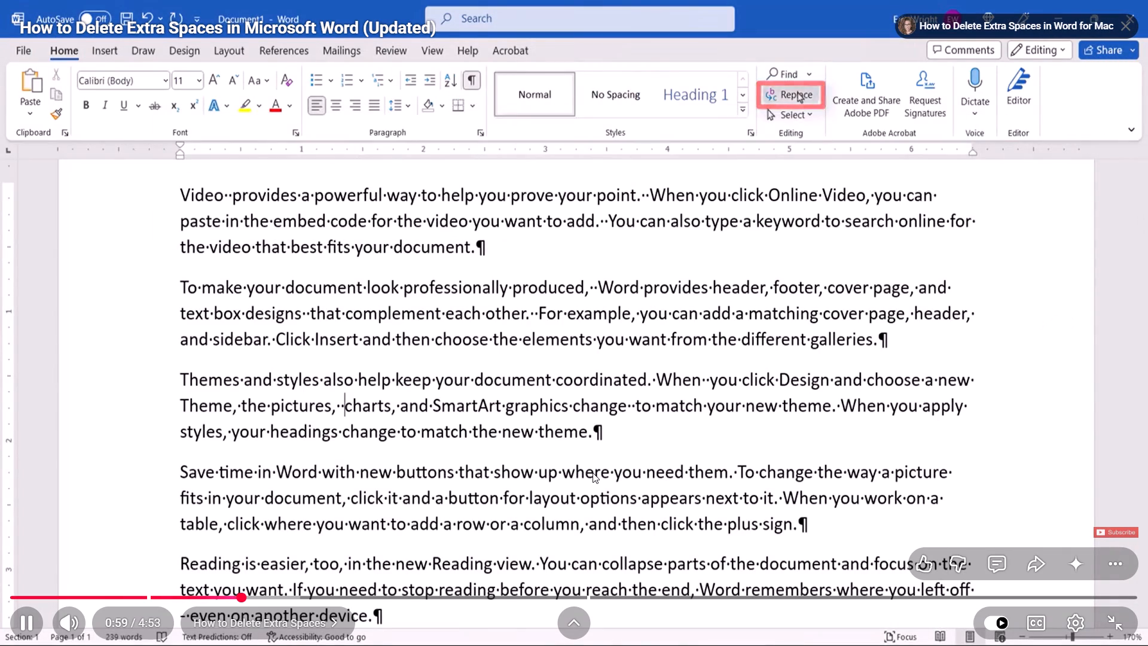
key(Left)
key(Left)
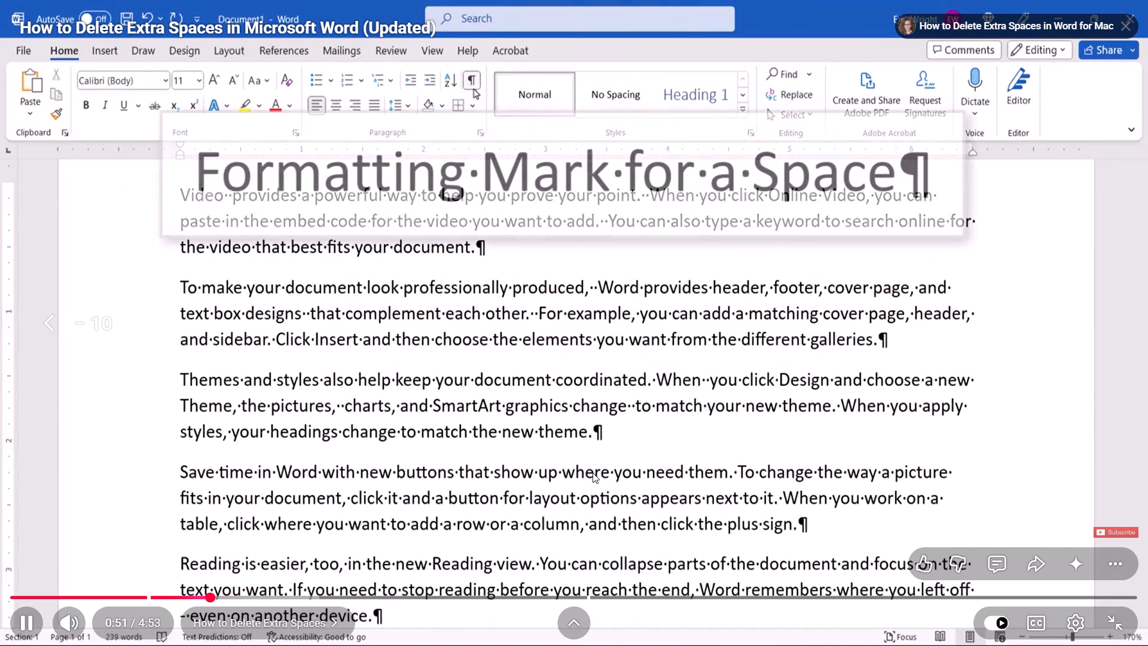
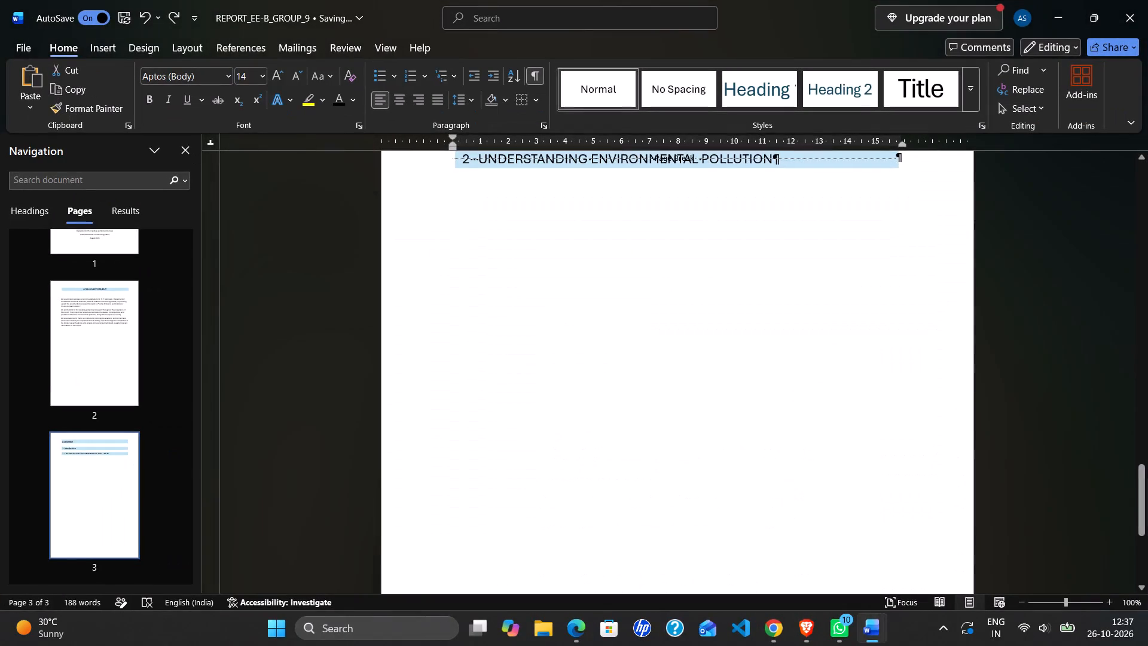
Place the cursor in the paragraph beside entry 2 on the CONTENT page and hide the formatting marks.
scroll(626, 295, up, 2)
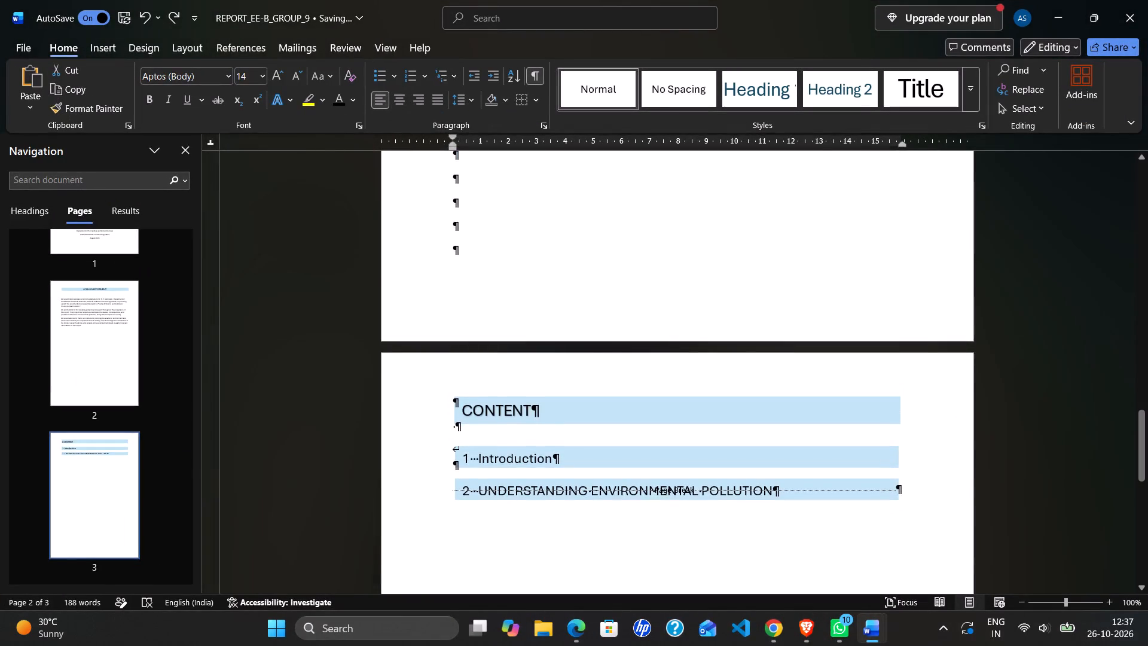
click(570, 520)
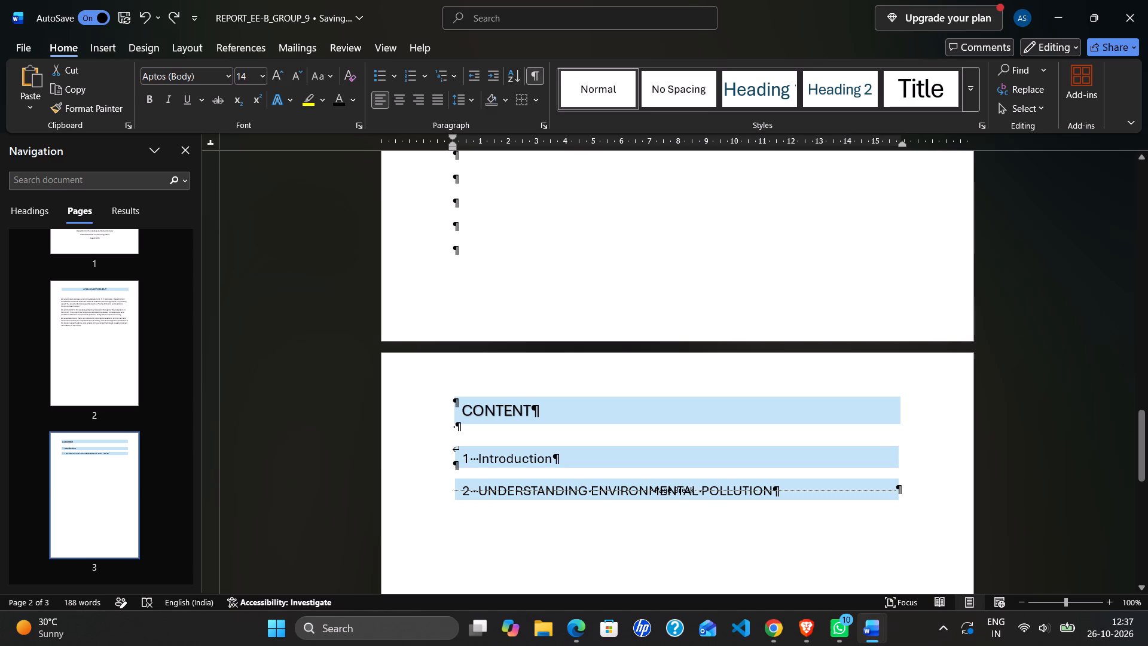
scroll(533, 511, down, 2)
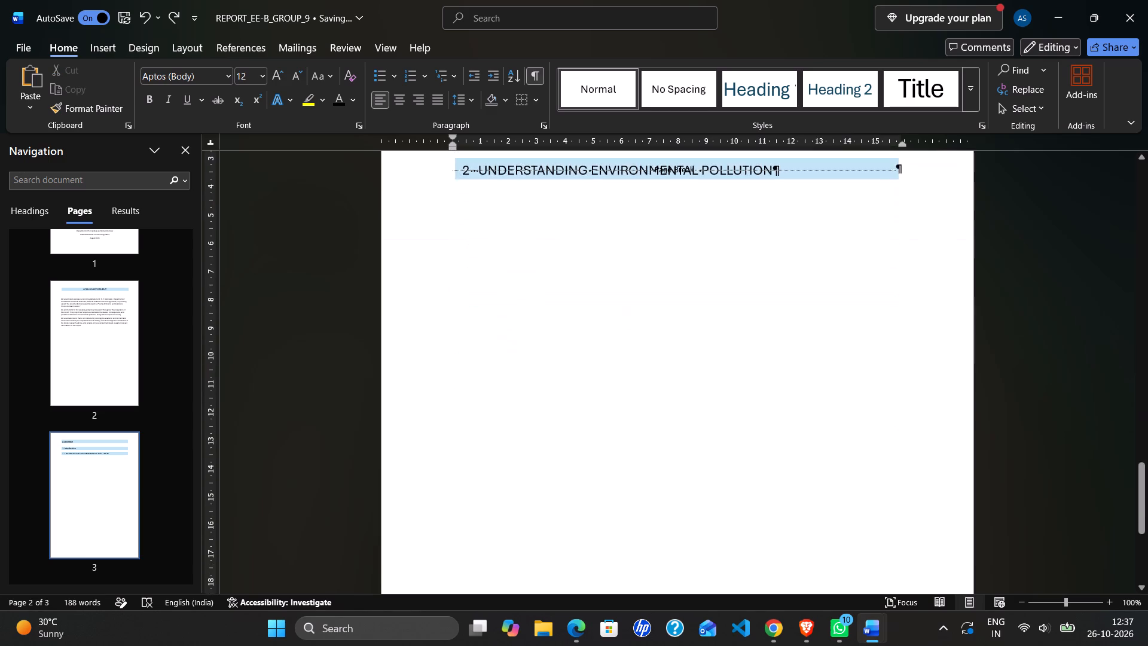
scroll(533, 511, up, 1)
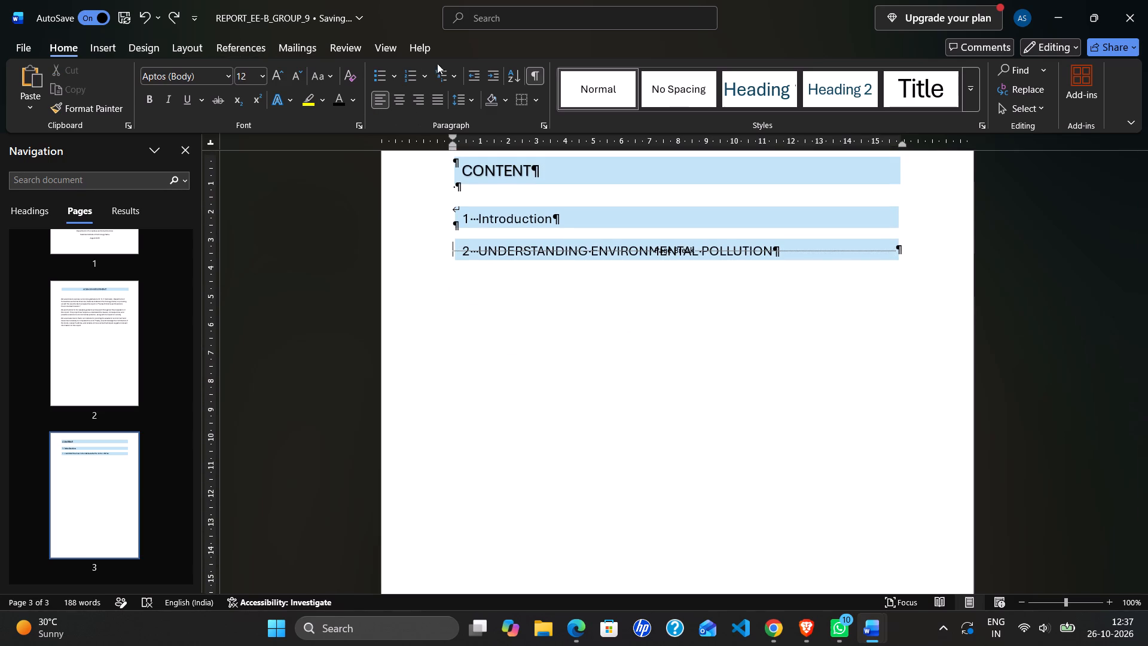
click(529, 74)
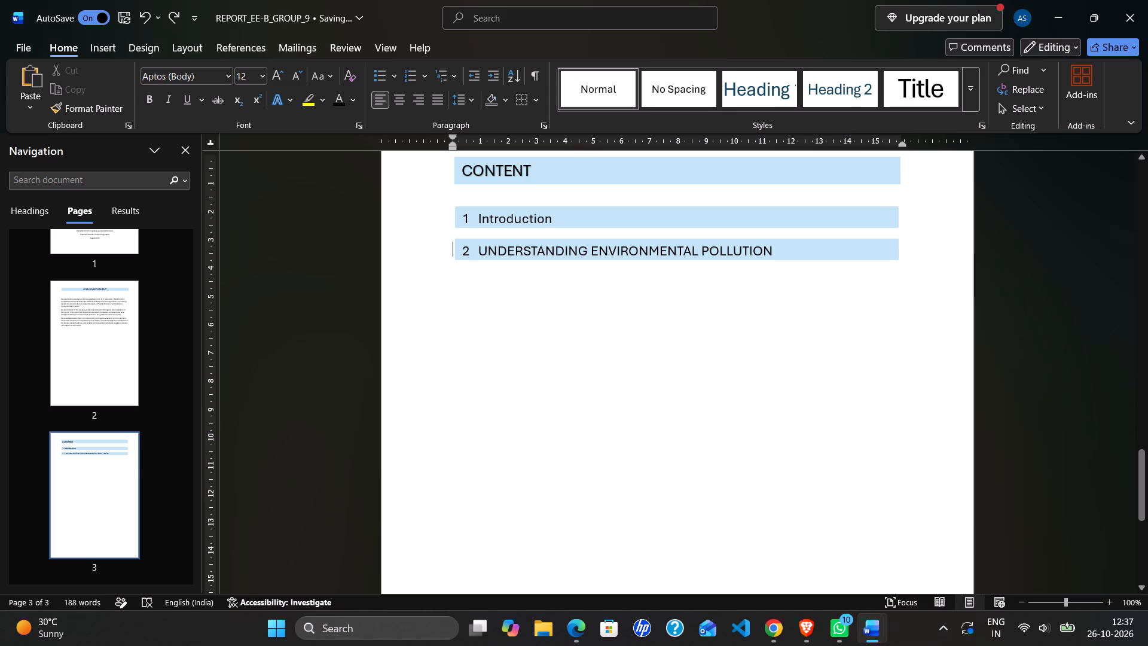
Add a line below "UNDERSTANDING ENVIRONMENTAL POLLUTION" and paste the copied sub-entries 2.1, 2.2 and 2.3 there.
scroll(496, 264, down, 5)
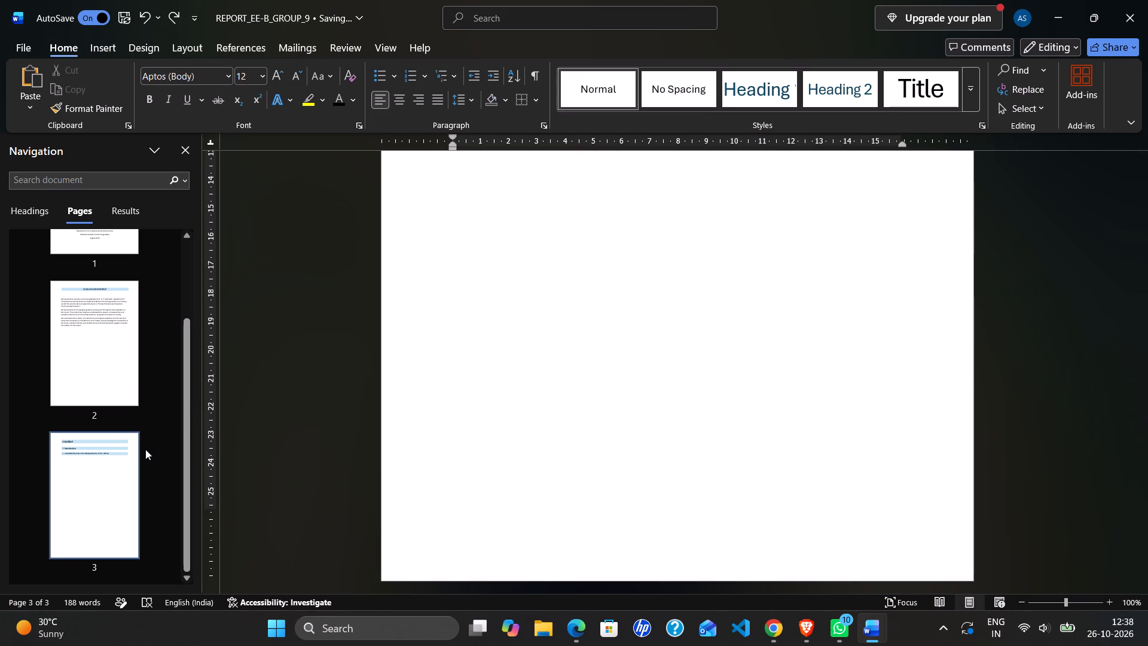
scroll(497, 226, up, 2)
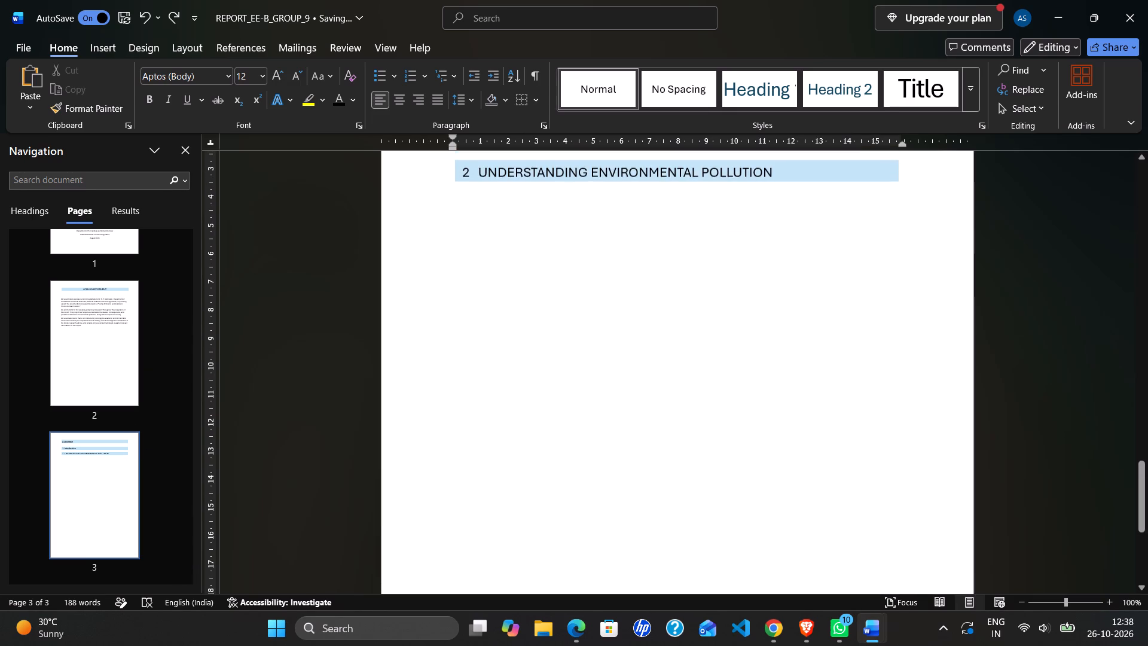
scroll(497, 226, up, 1)
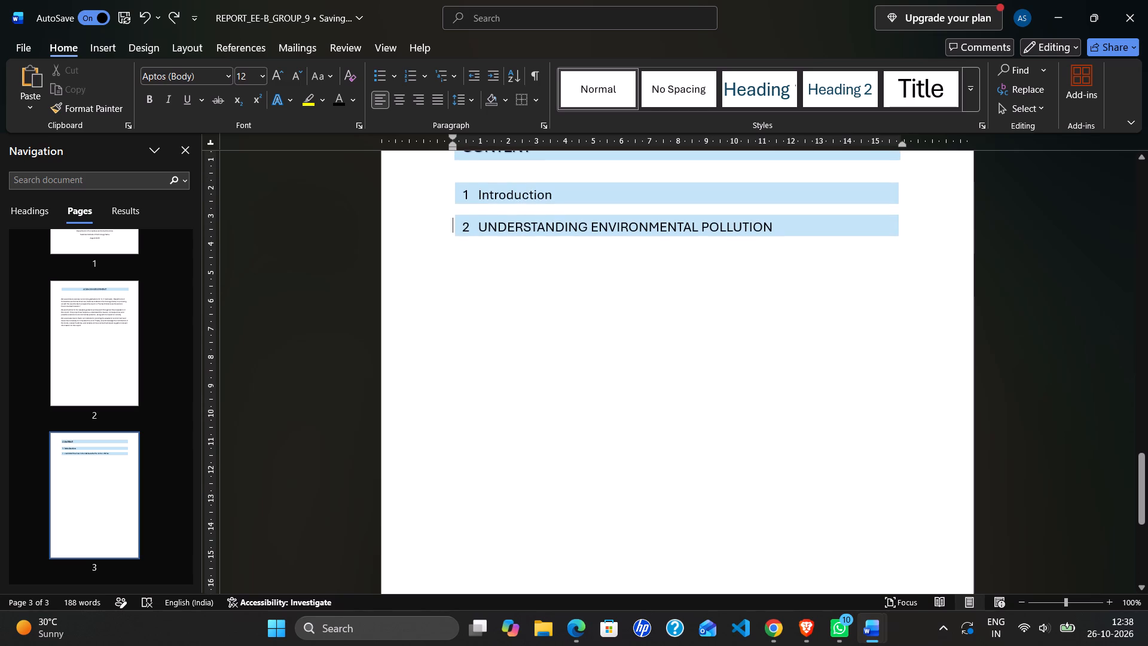
key(h)
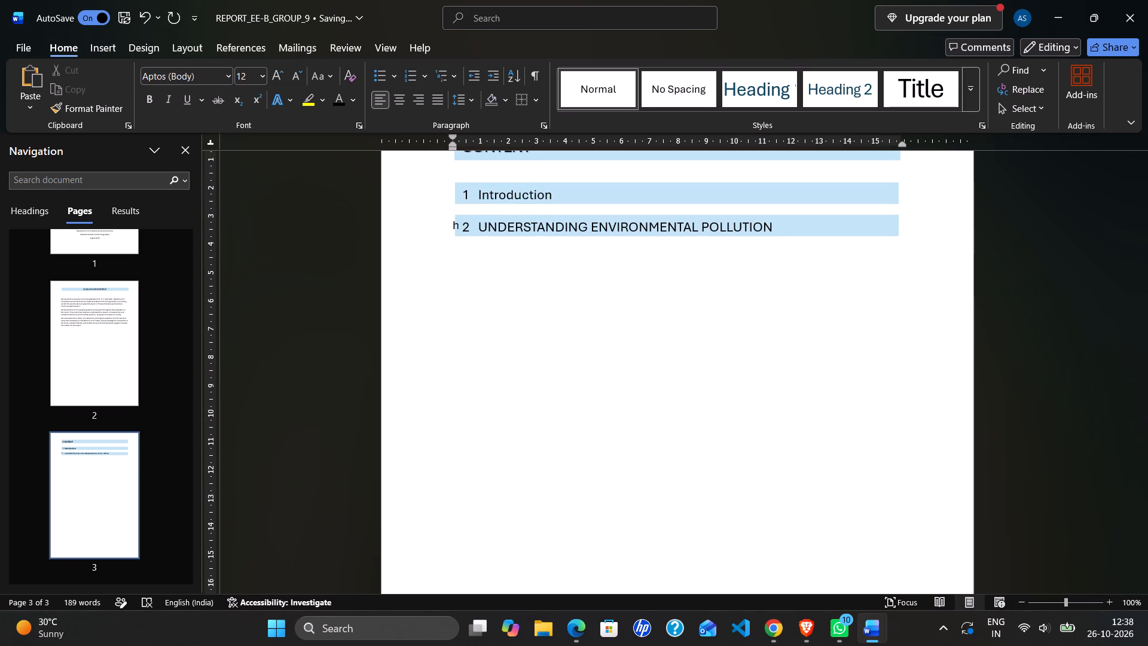
key(BackSpace)
key(Return)
key(Return)
key(h)
key(BackSpace)
key(BackSpace)
key(ctrl+v)
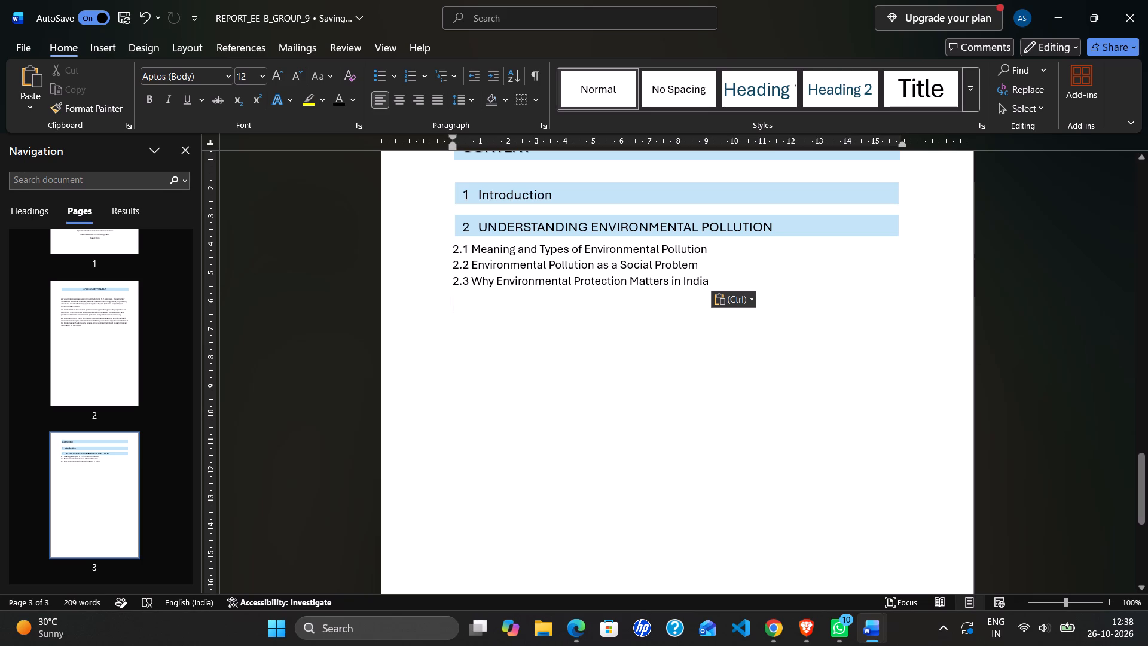
Indent sub-entries 2.1, 2.2 and 2.3 by one leading space each.
click(450, 249)
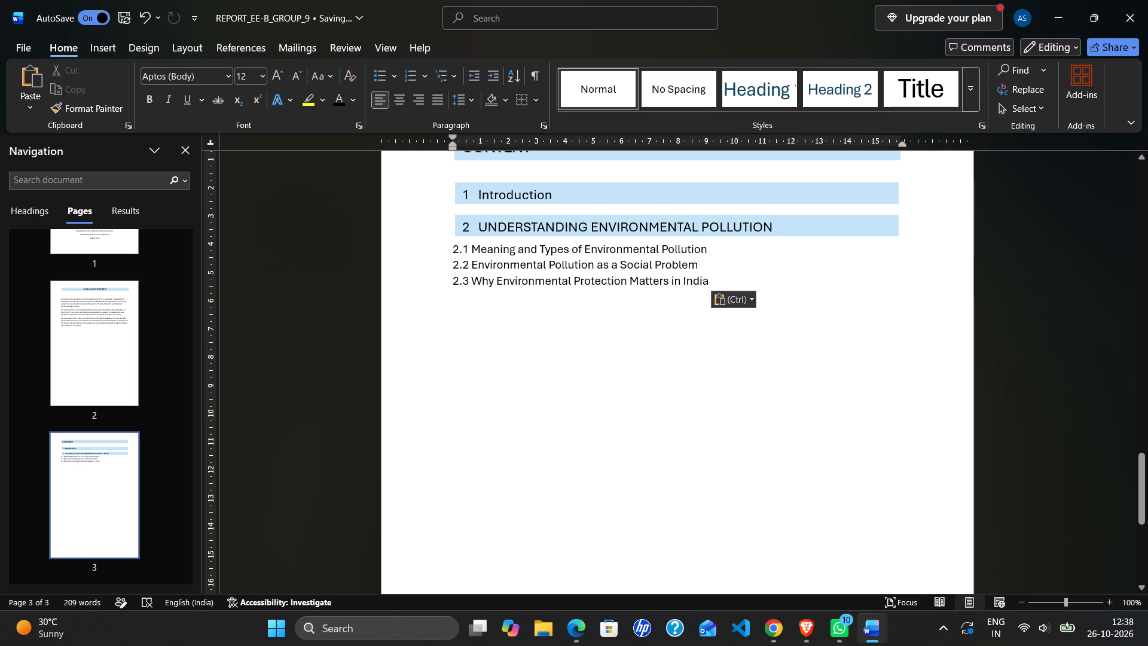
key(space)
click(444, 265)
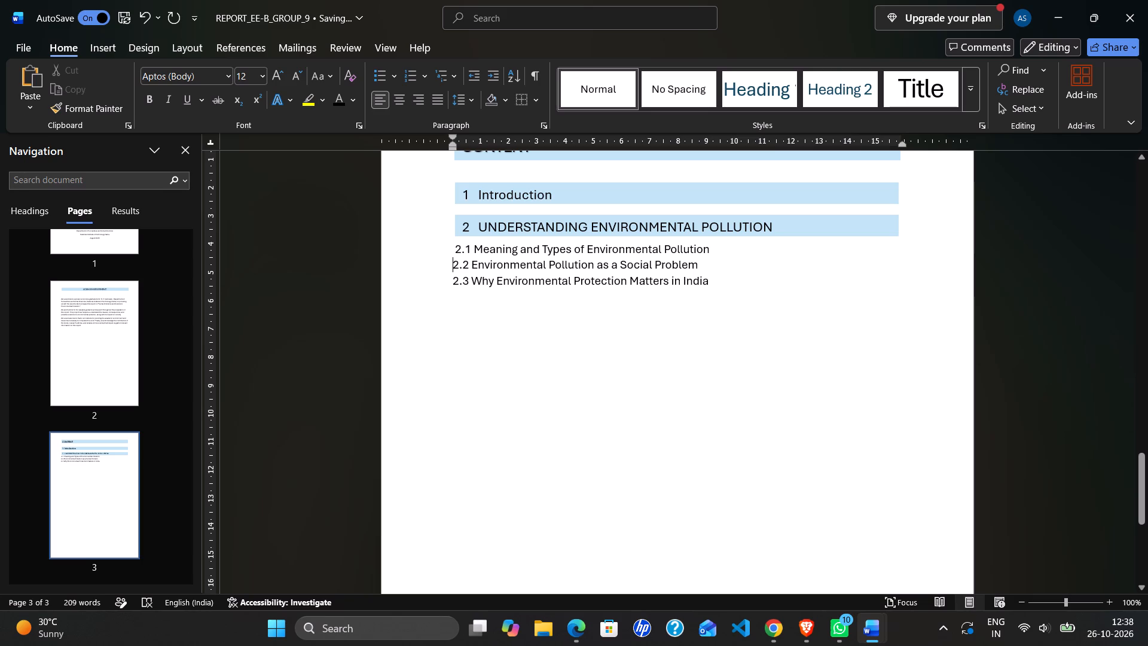
click(444, 265)
key(space)
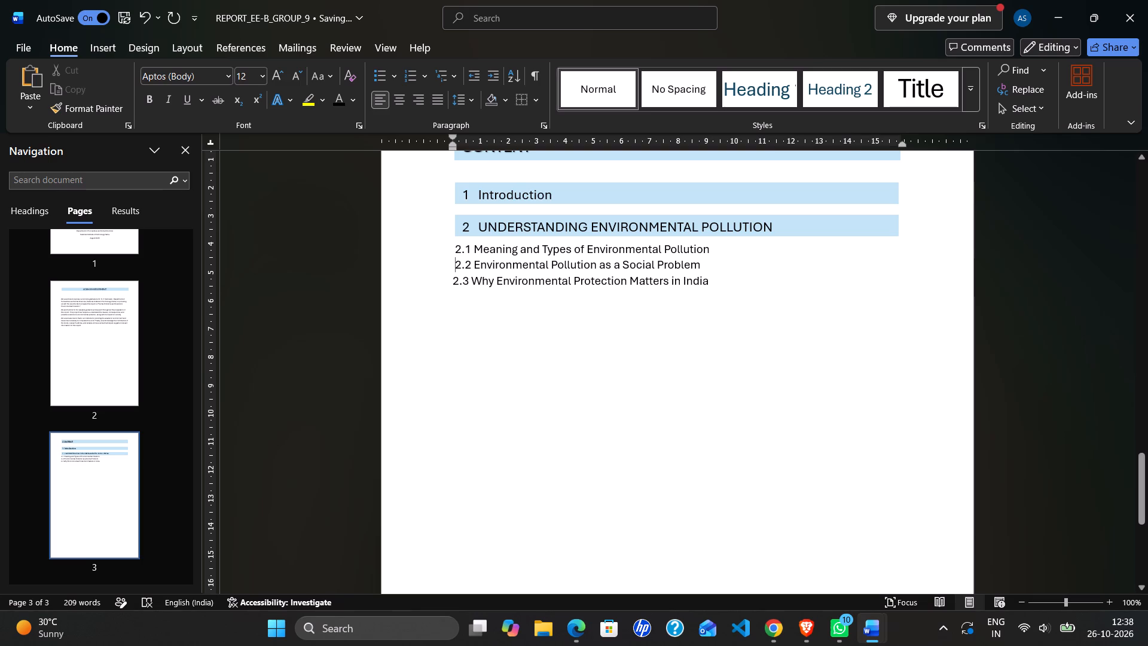
click(451, 280)
key(space)
key(space)
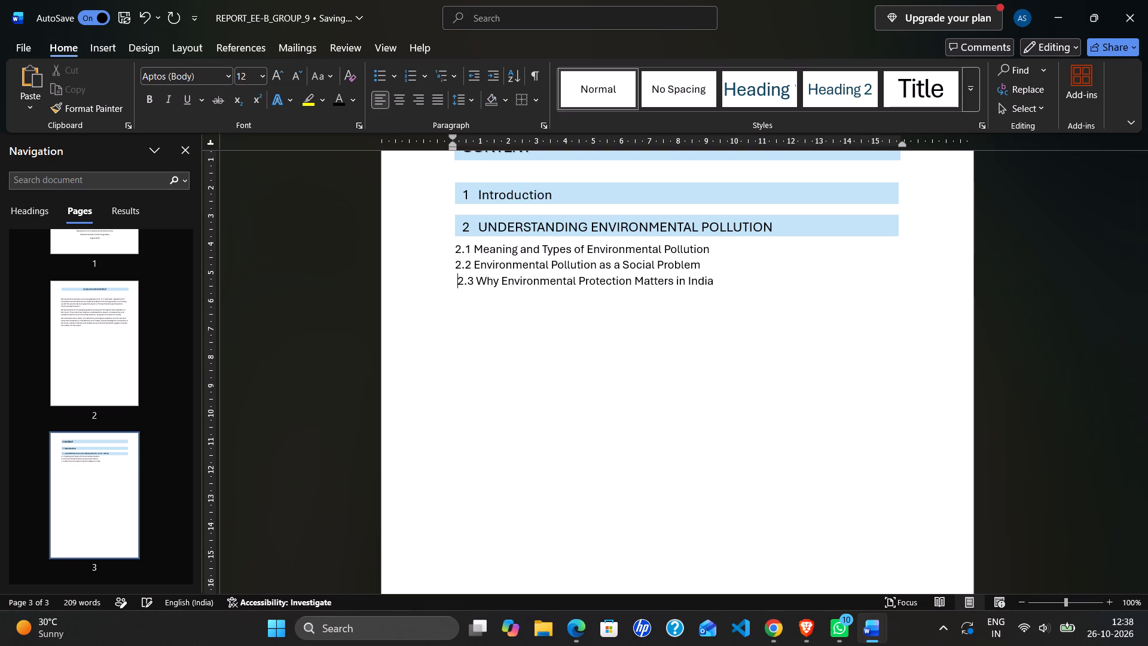
key(BackSpace)
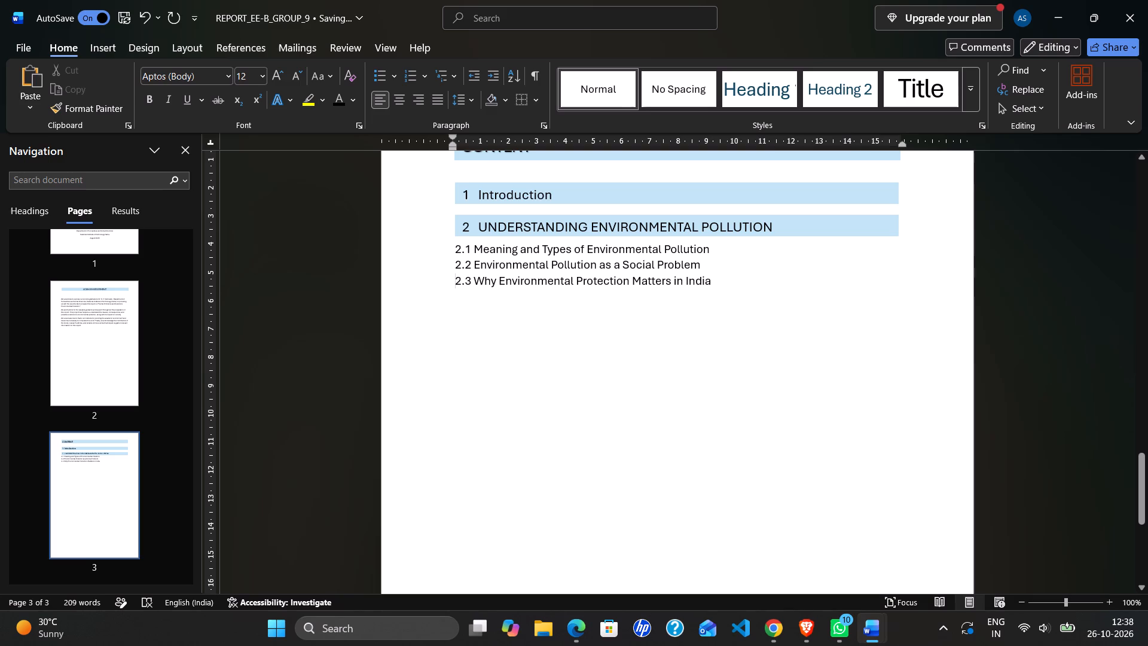
Set the line spacing of sub-entries 2.1 to 2.3 to 1.0.
click(448, 244)
key(Return)
key(BackSpace)
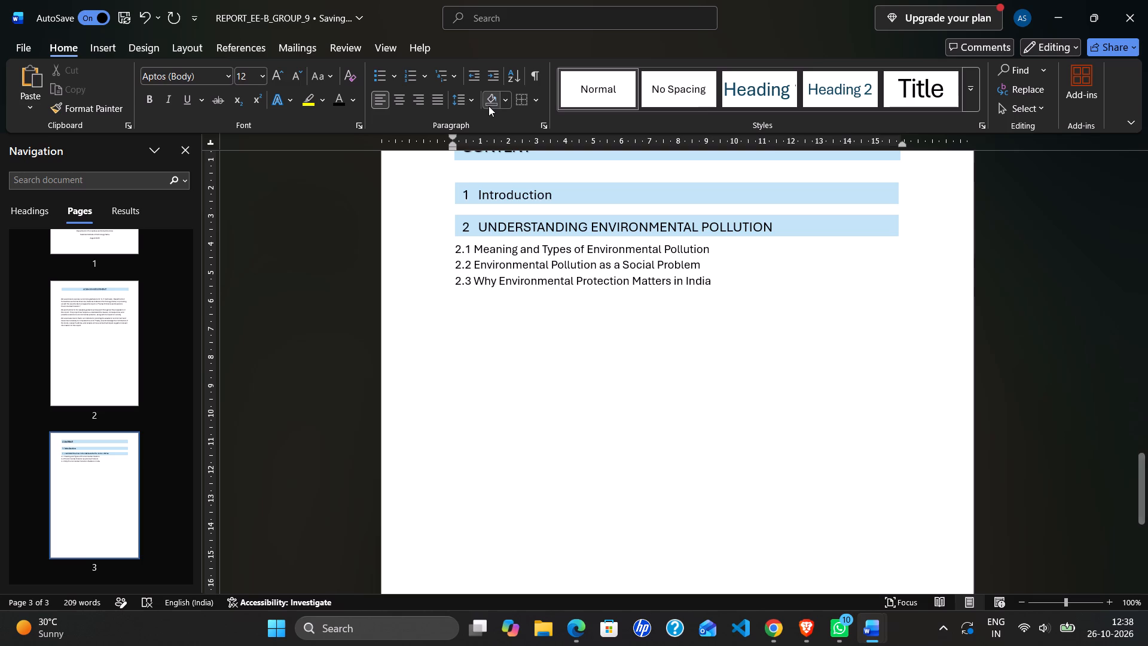
click(468, 100)
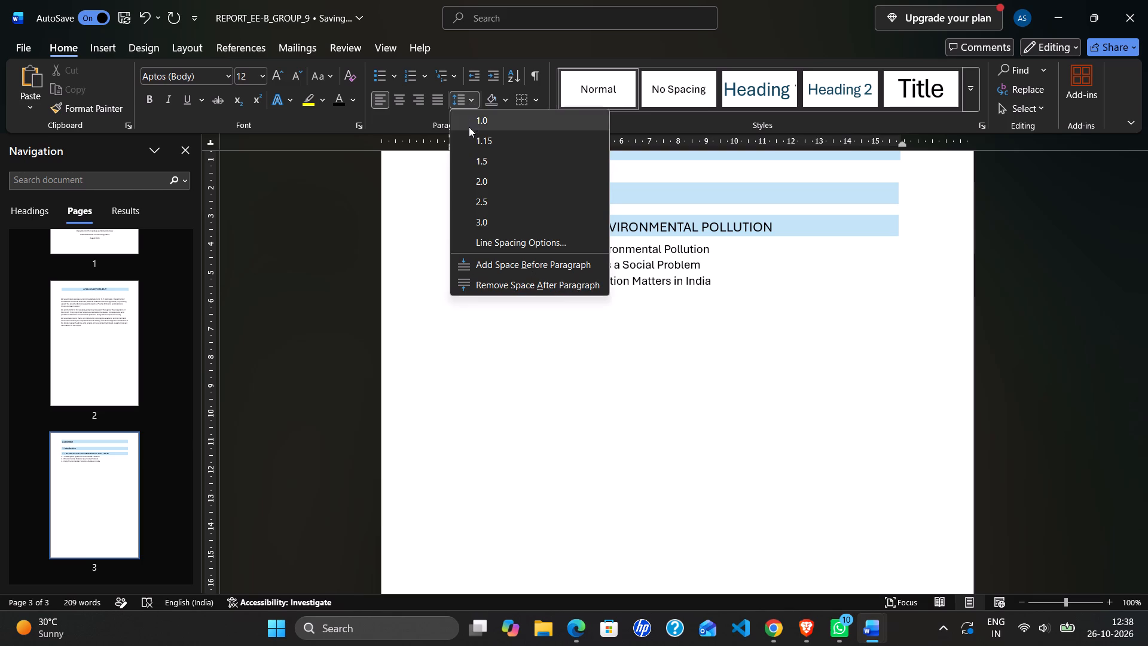
click(484, 120)
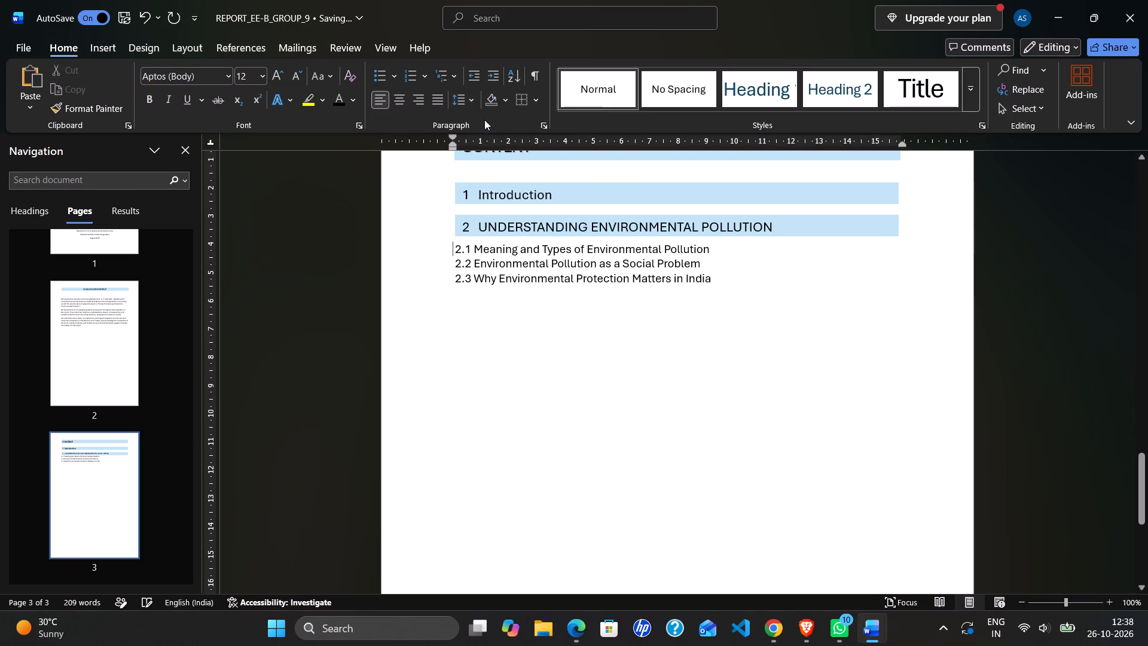
key(Return)
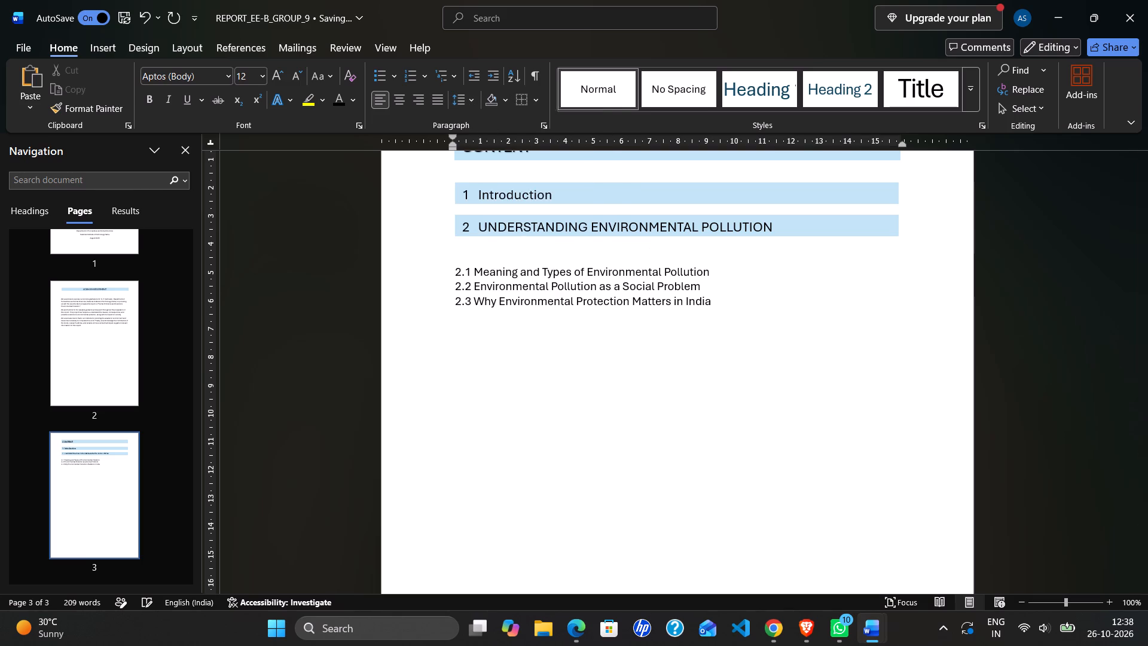
key(BackSpace)
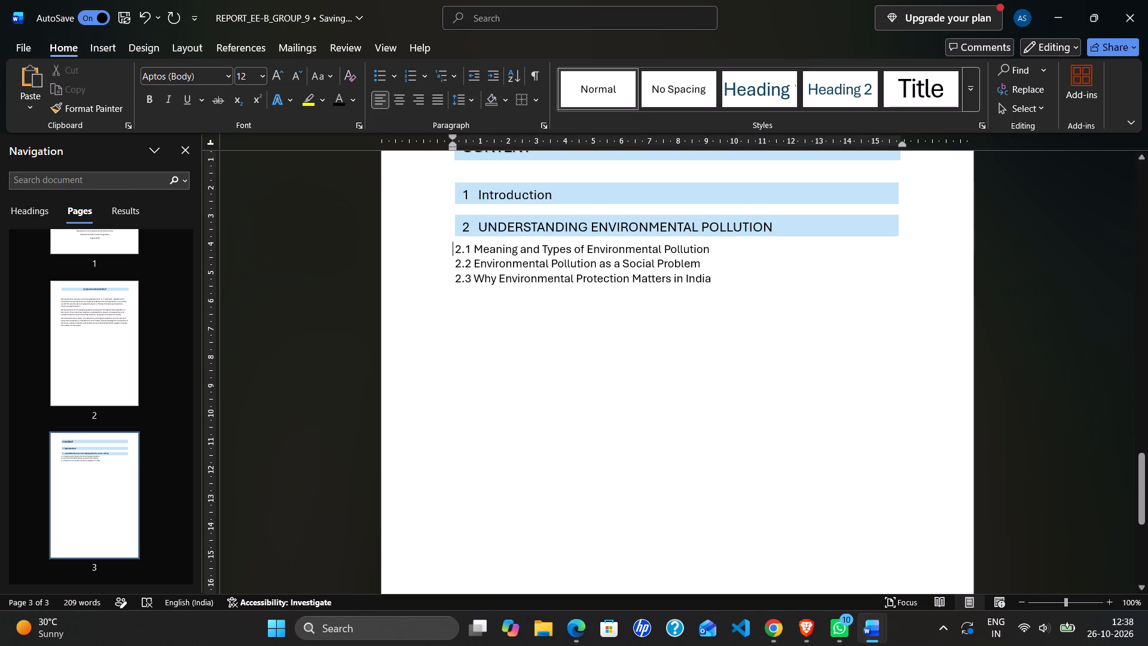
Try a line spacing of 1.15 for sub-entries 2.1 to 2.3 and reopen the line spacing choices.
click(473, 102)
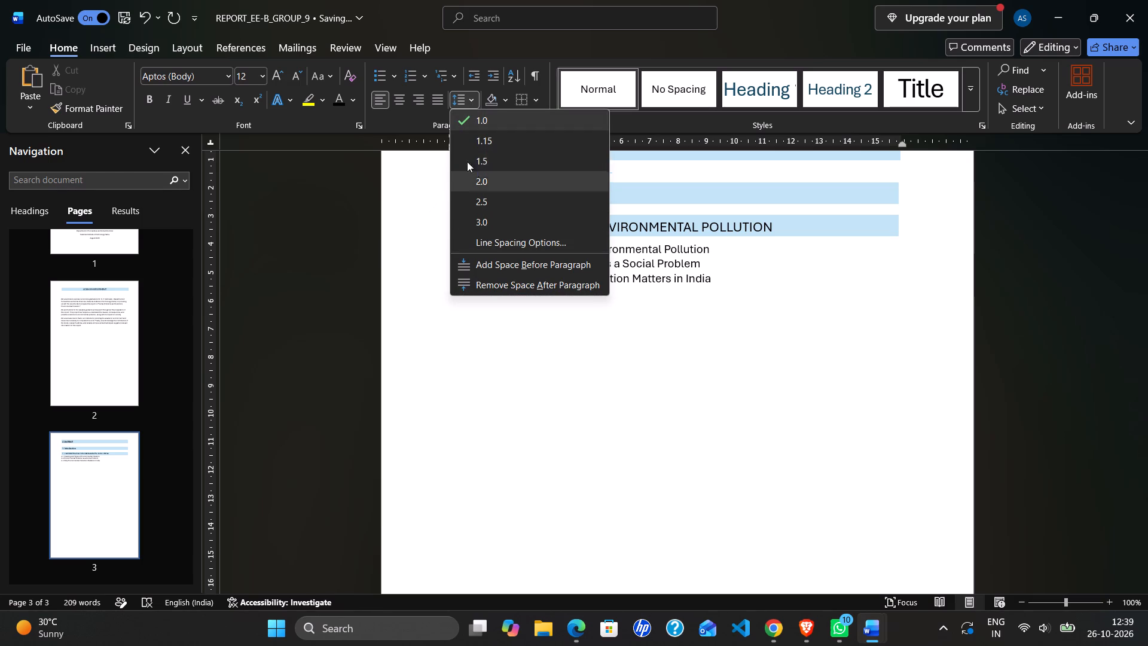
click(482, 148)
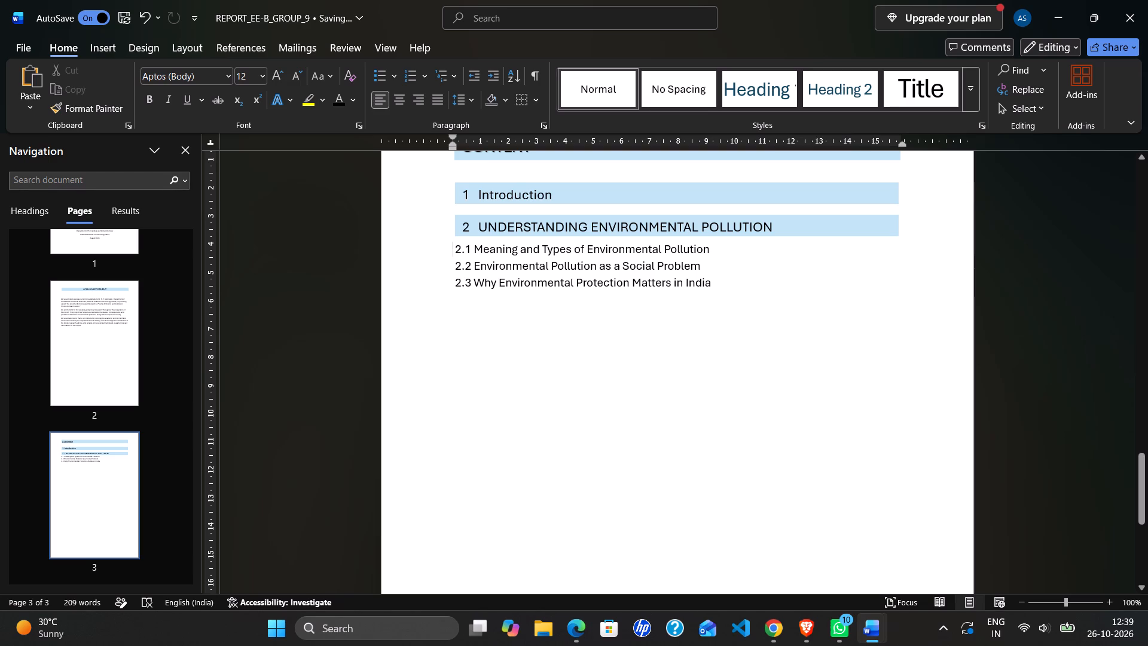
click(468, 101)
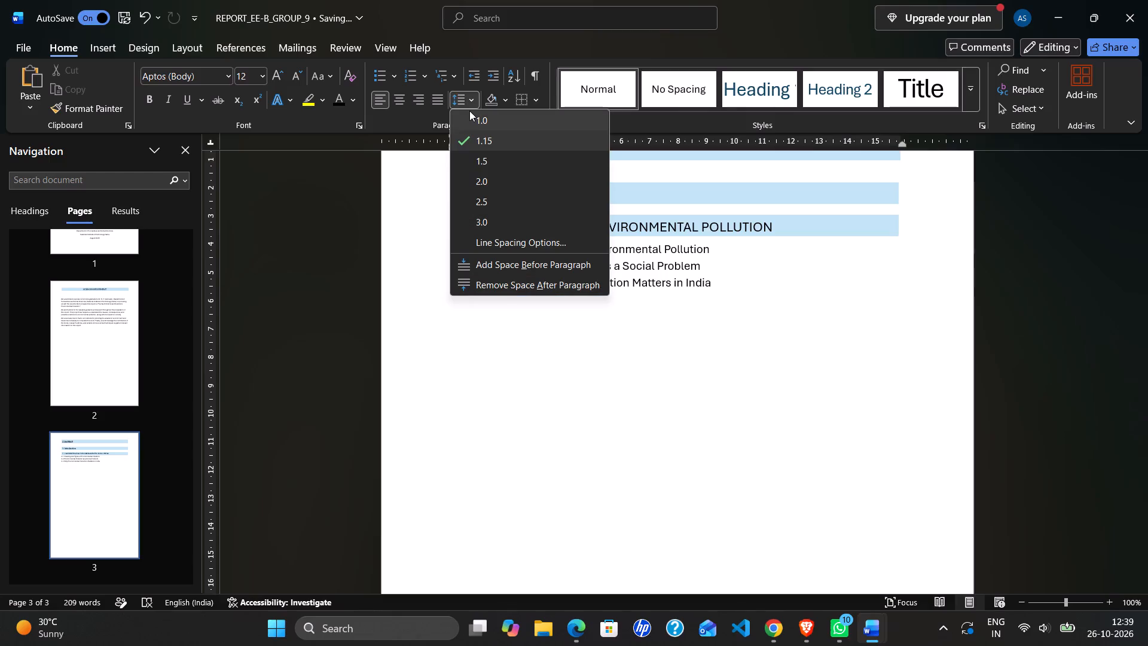
Set the line spacing of sub-entries 2.1 to 2.3 to 1.0.
click(476, 115)
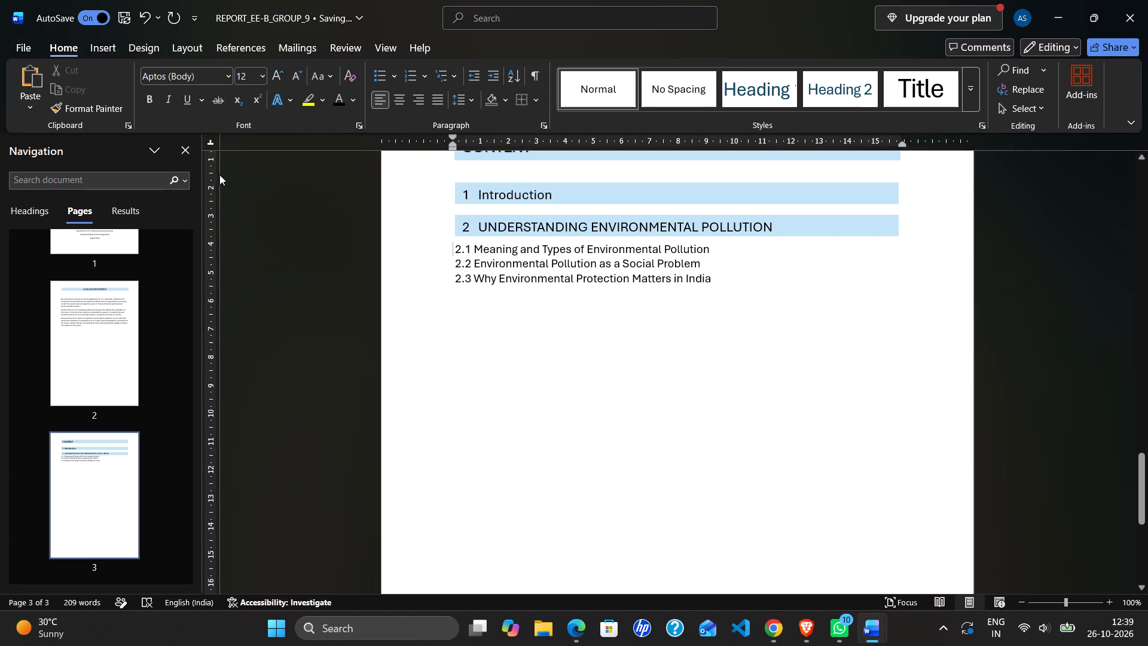
click(474, 242)
click(474, 242)
key(space)
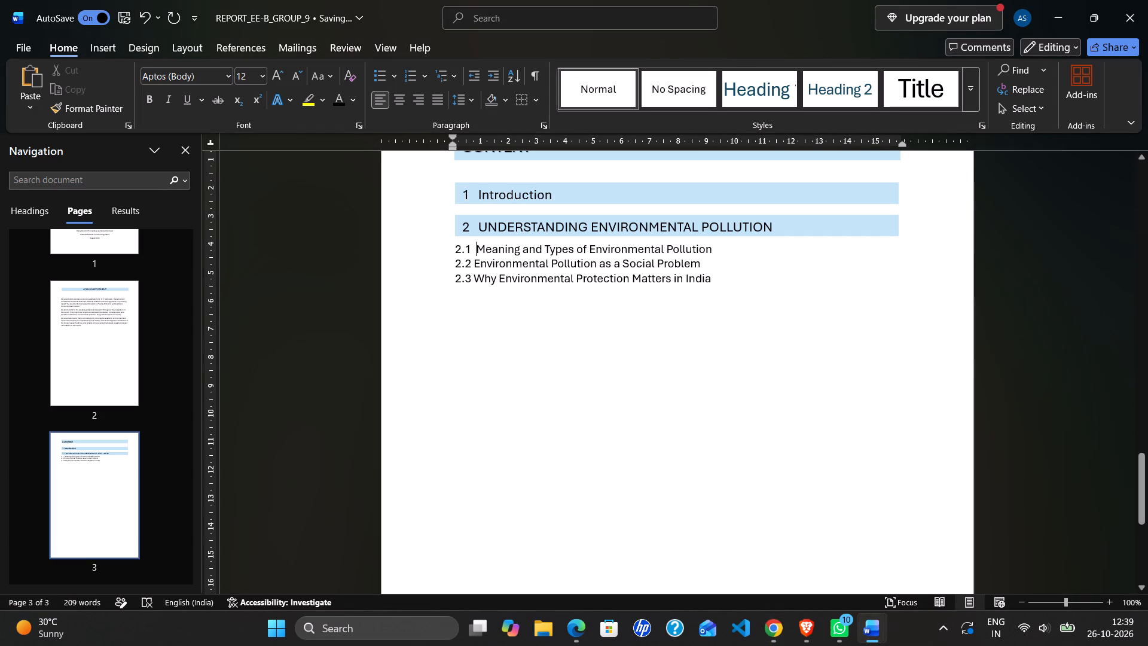
click(469, 261)
key(space)
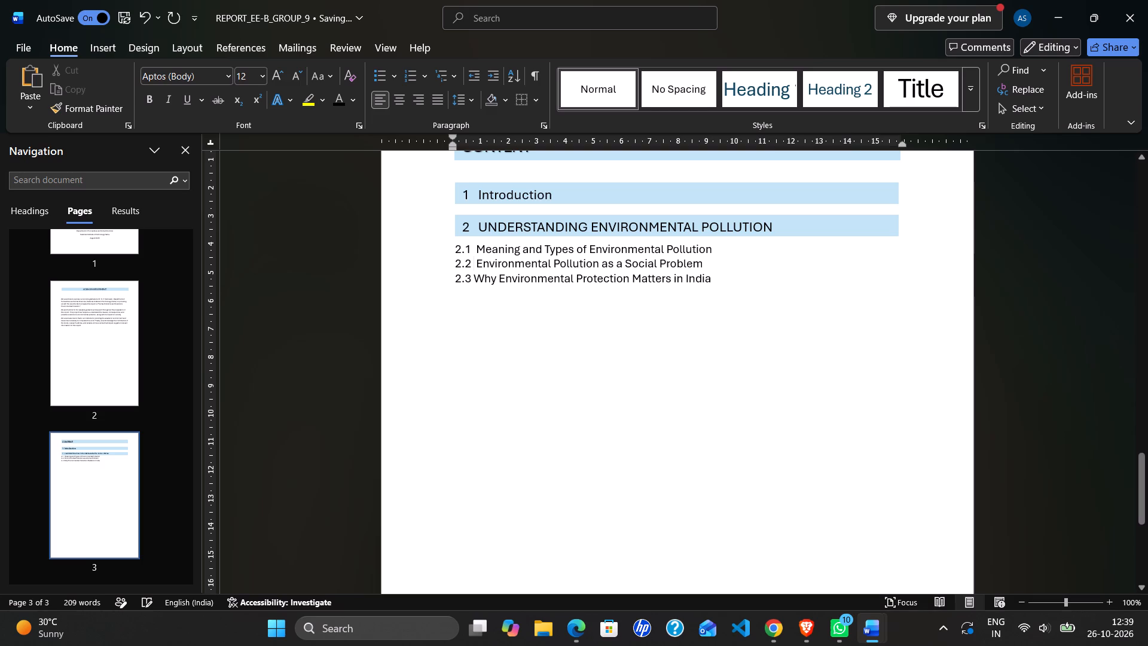
key(Down)
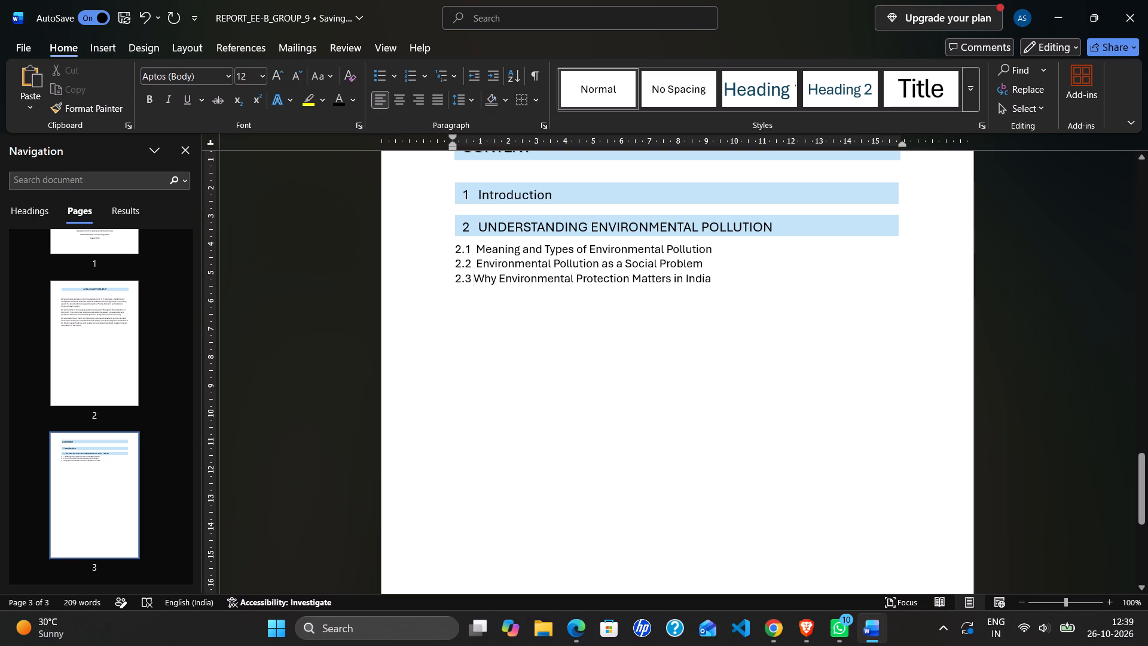
key(space)
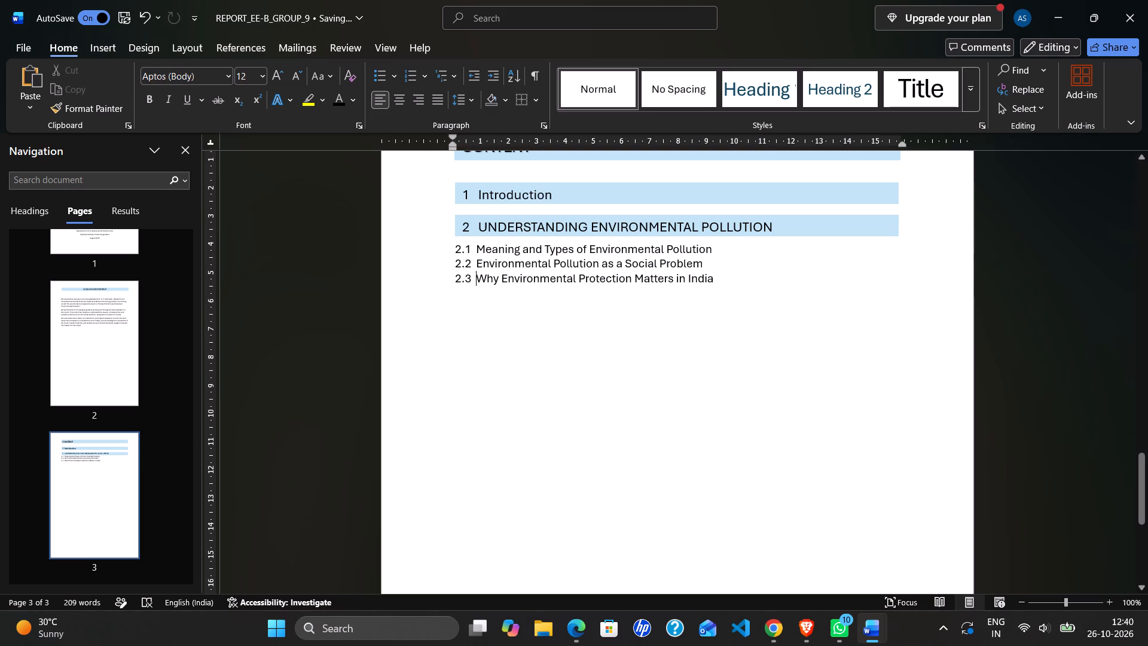
Start a new line below sub-entry 2.3, "Why Environmental Protection Matters in India".
click(725, 288)
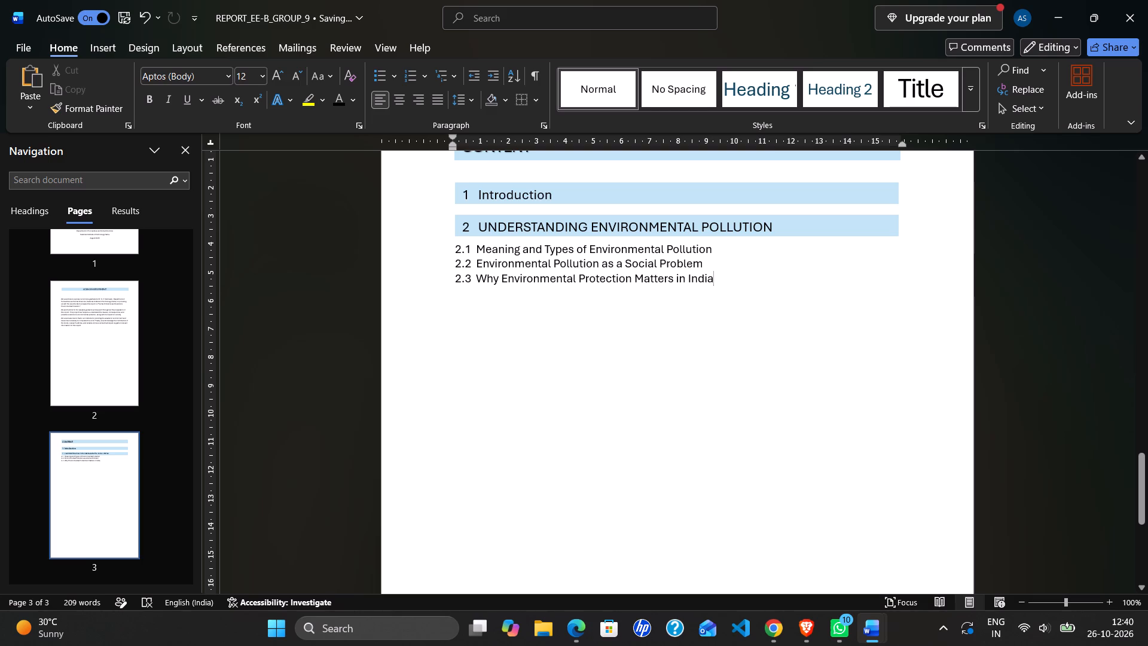
key(Return)
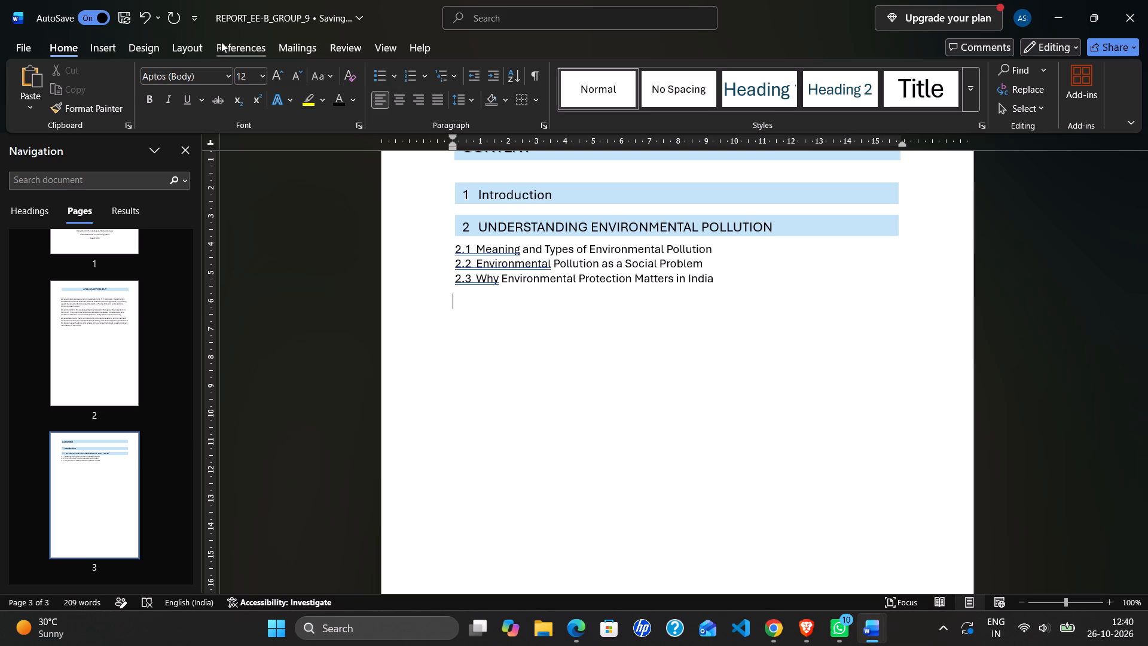
Draw a rectangle about 0.72 cm high and 16.21 cm wide across the page below sub-entry 2.3.
click(112, 48)
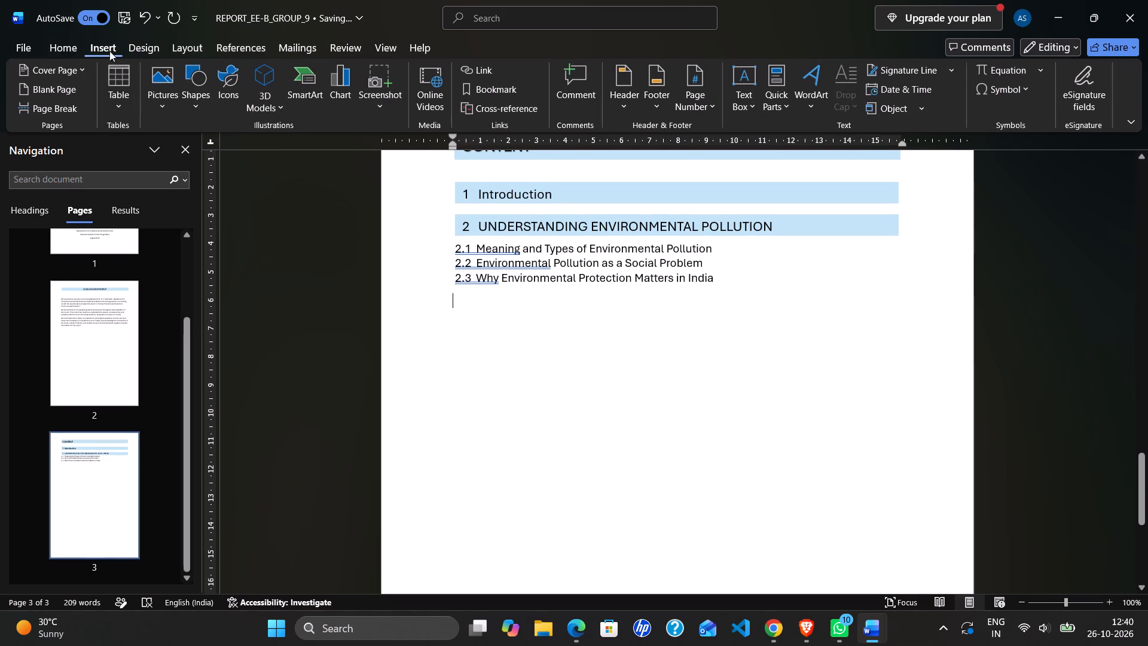
click(248, 87)
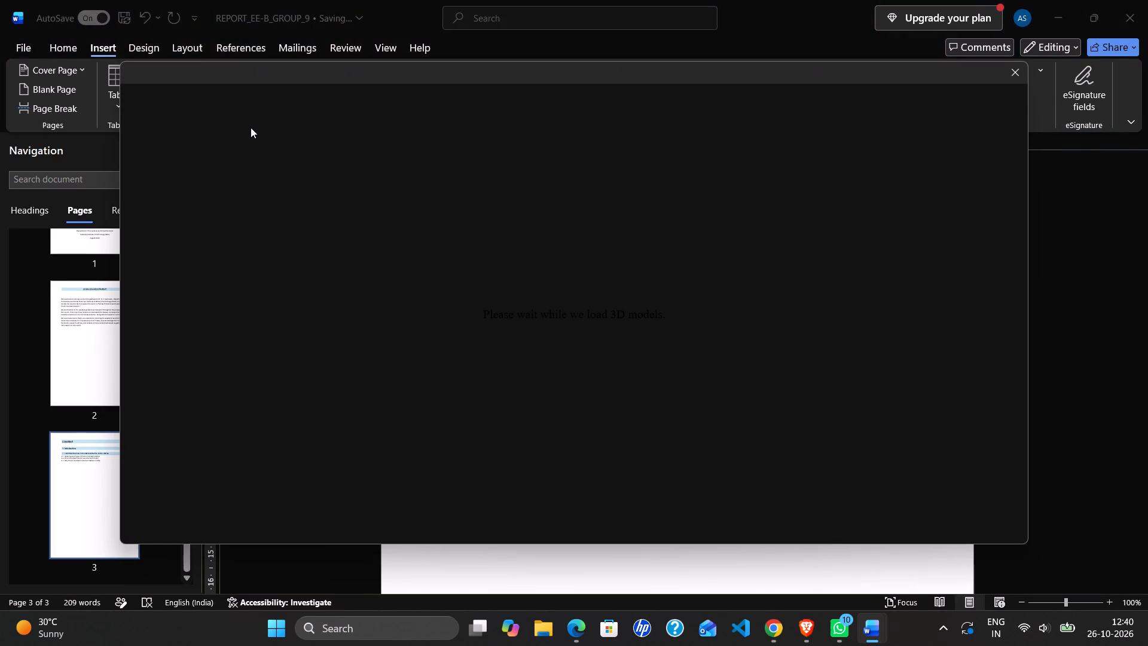
click(1016, 65)
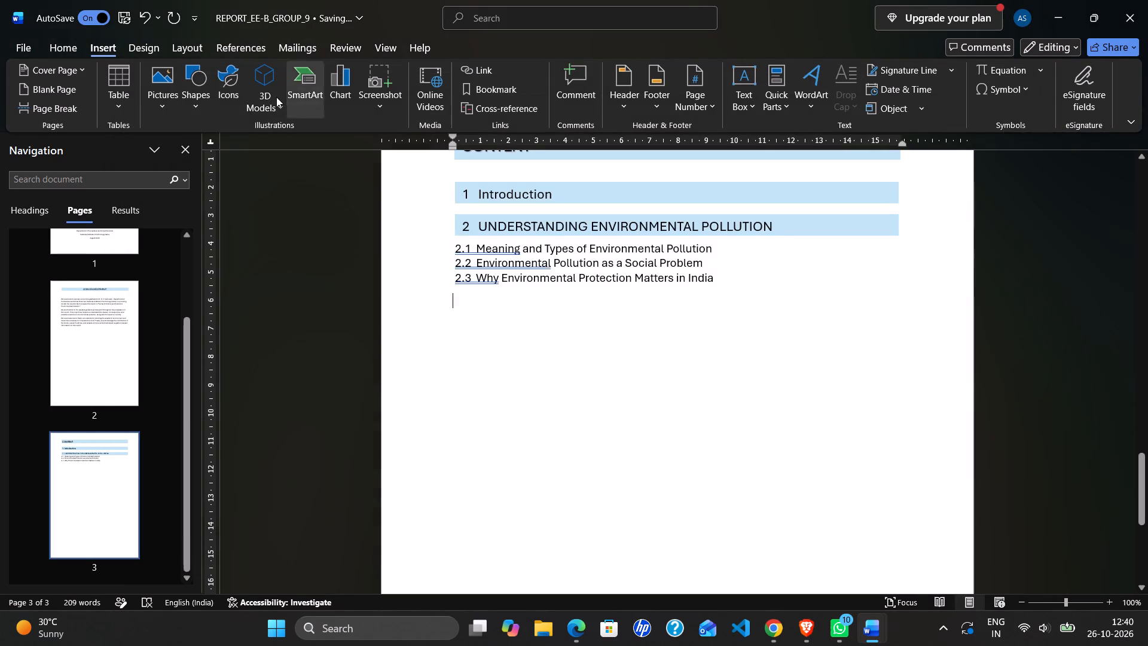
click(195, 90)
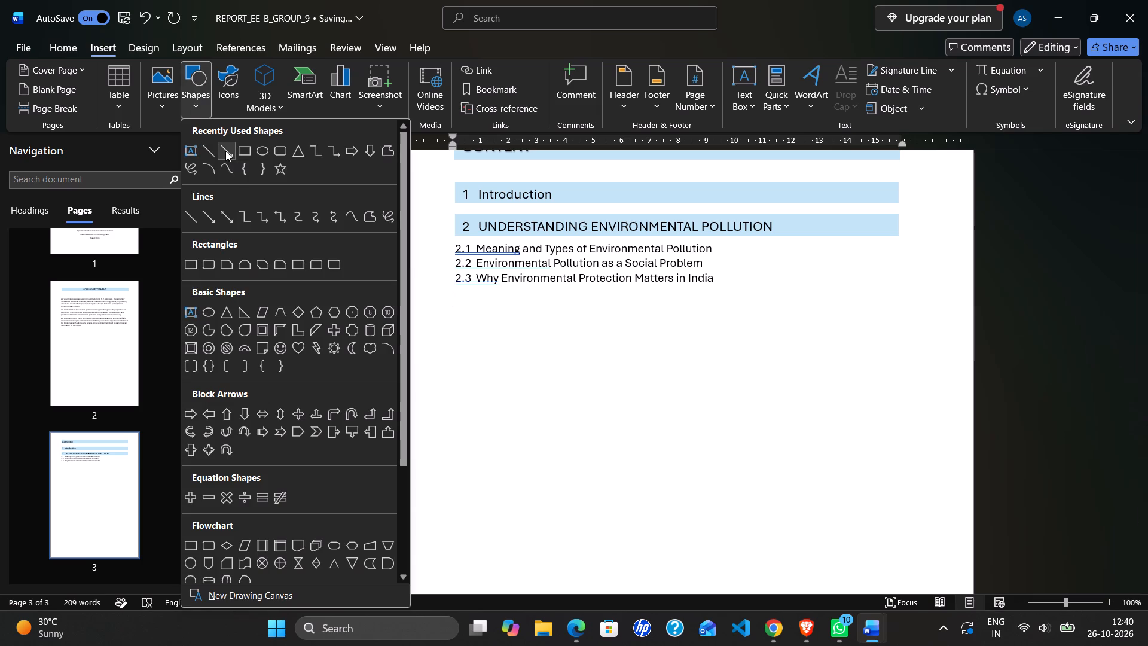
click(239, 151)
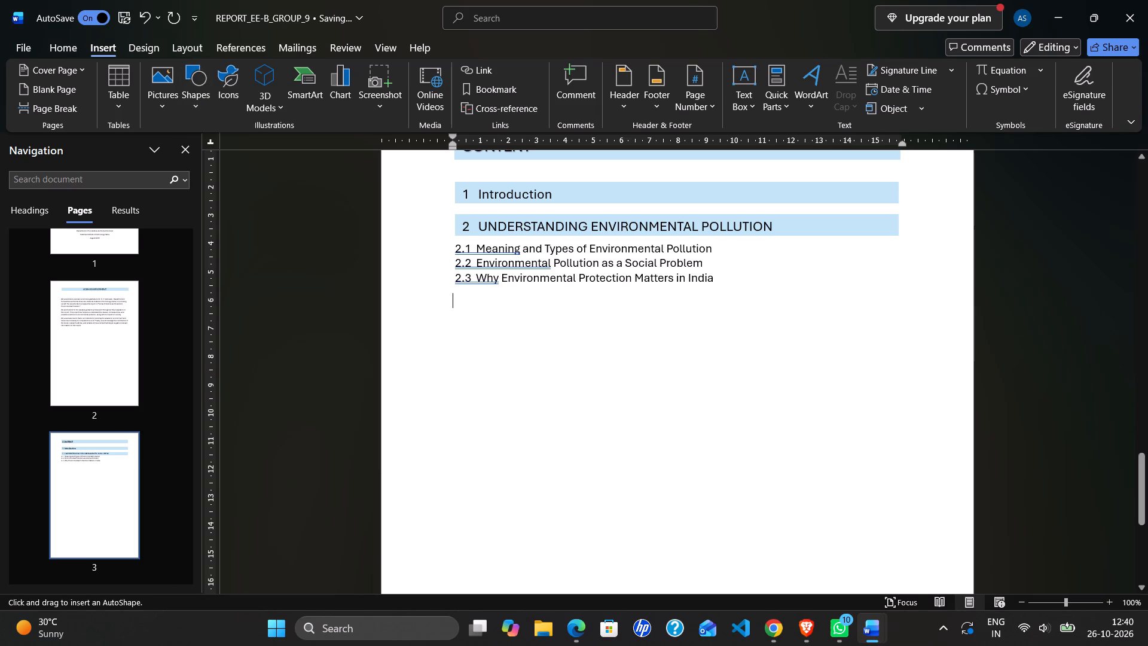
drag(453, 294, 566, 304)
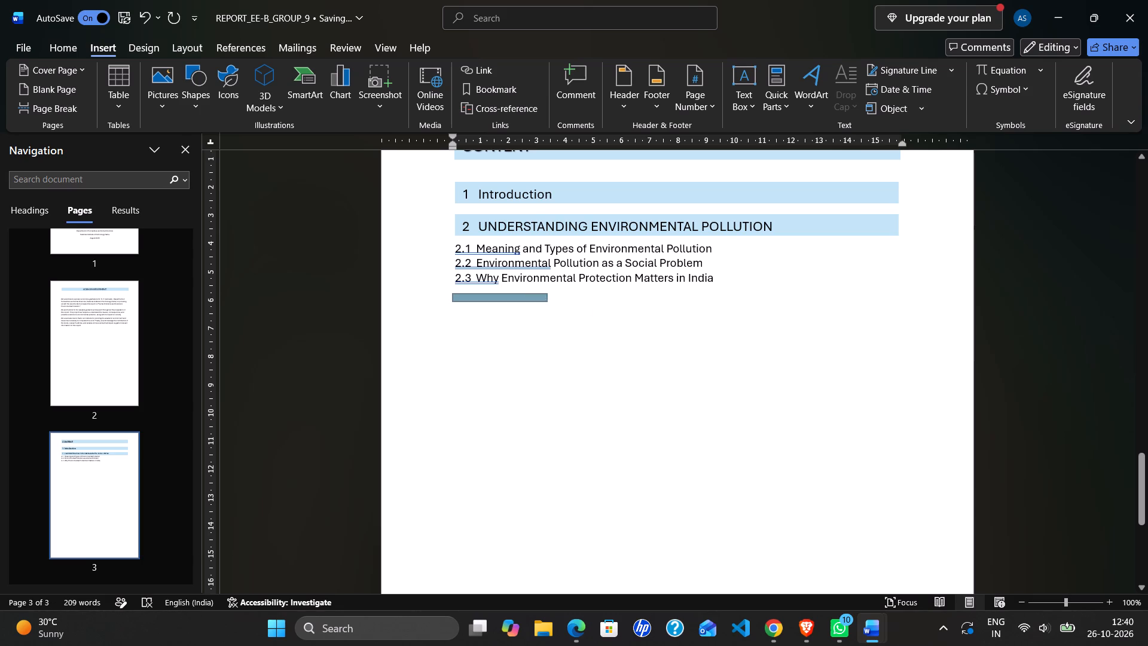
drag(566, 304, 903, 301)
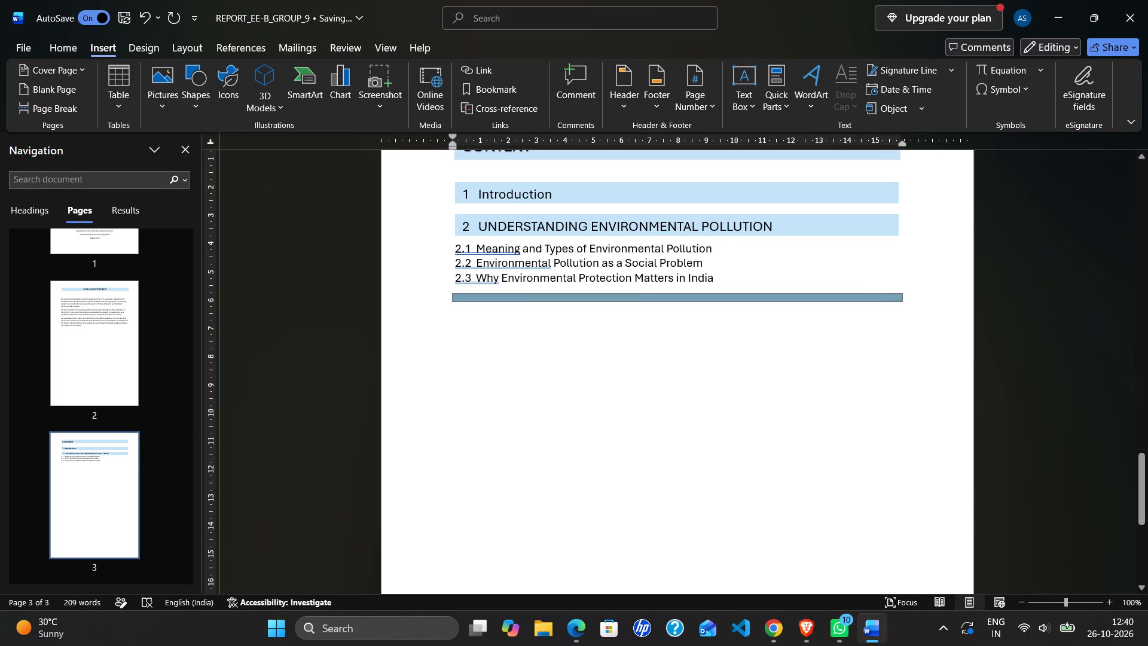
drag(903, 301, 911, 313)
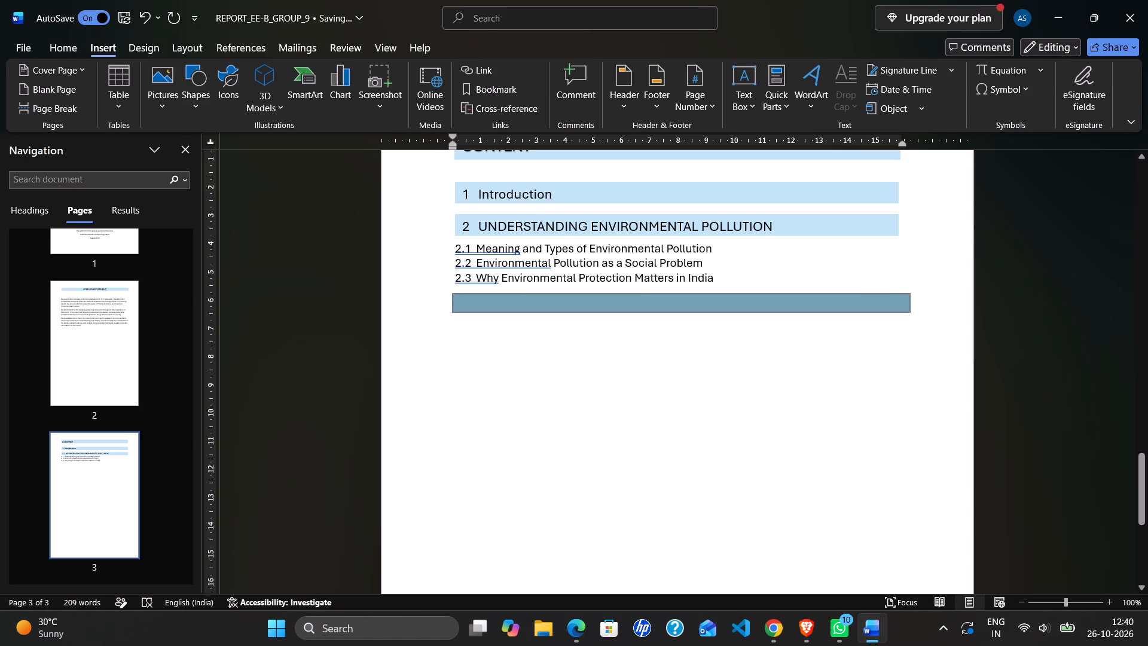
drag(911, 313, 911, 315)
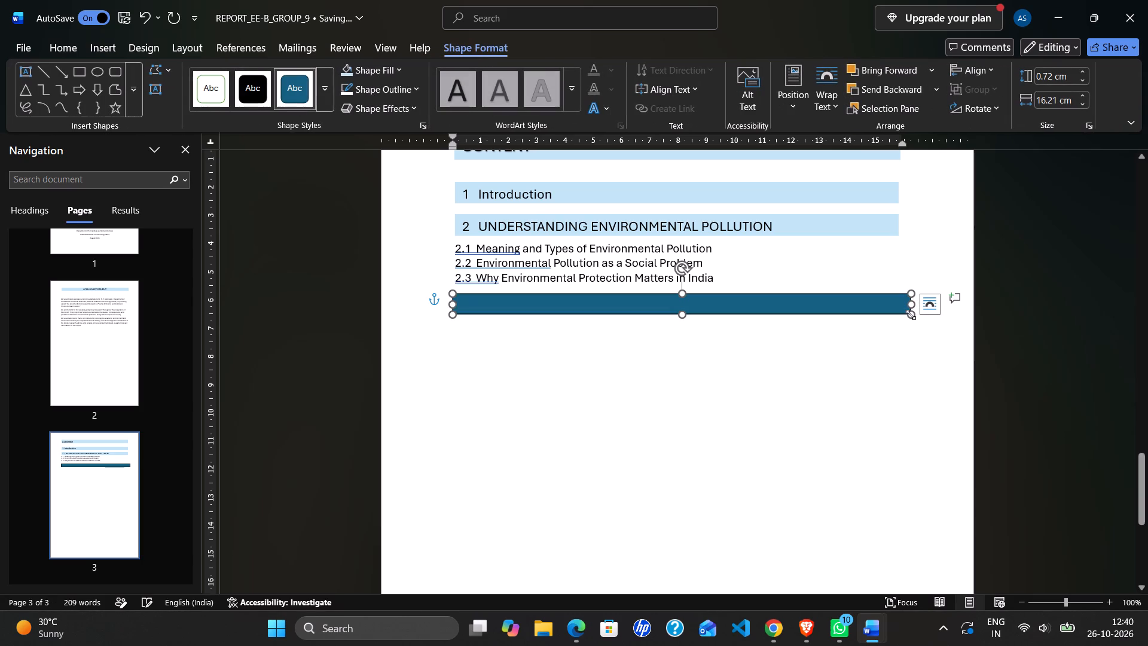
Fill the new rectangle with the same light blue as the heading bars and make its outline white.
click(368, 69)
click(410, 169)
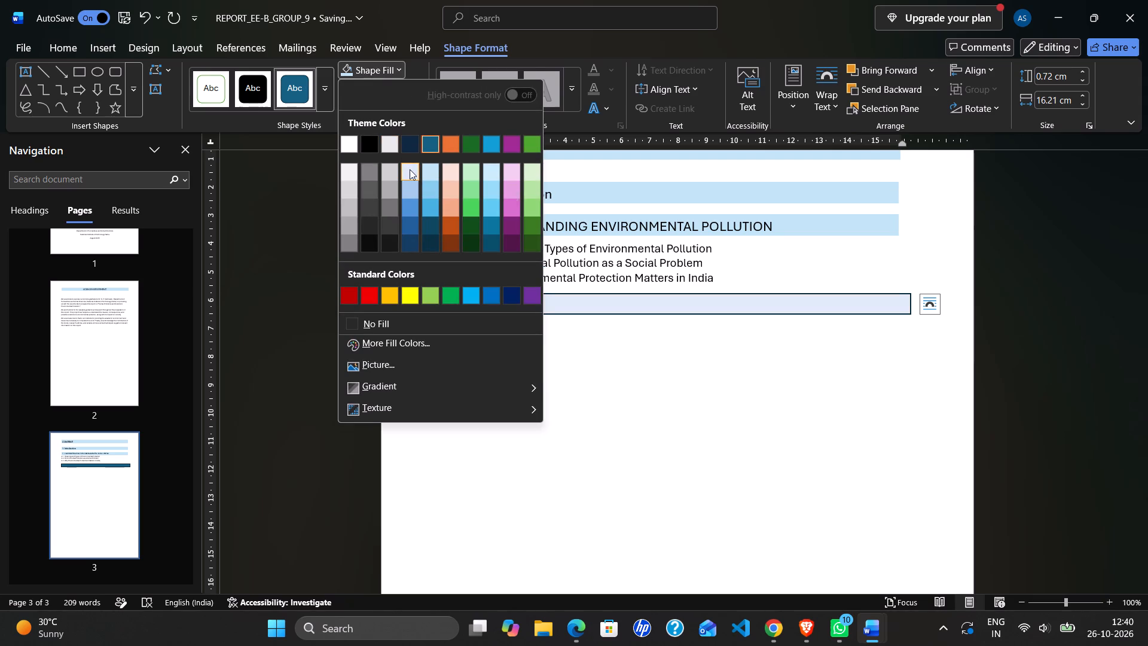
click(379, 65)
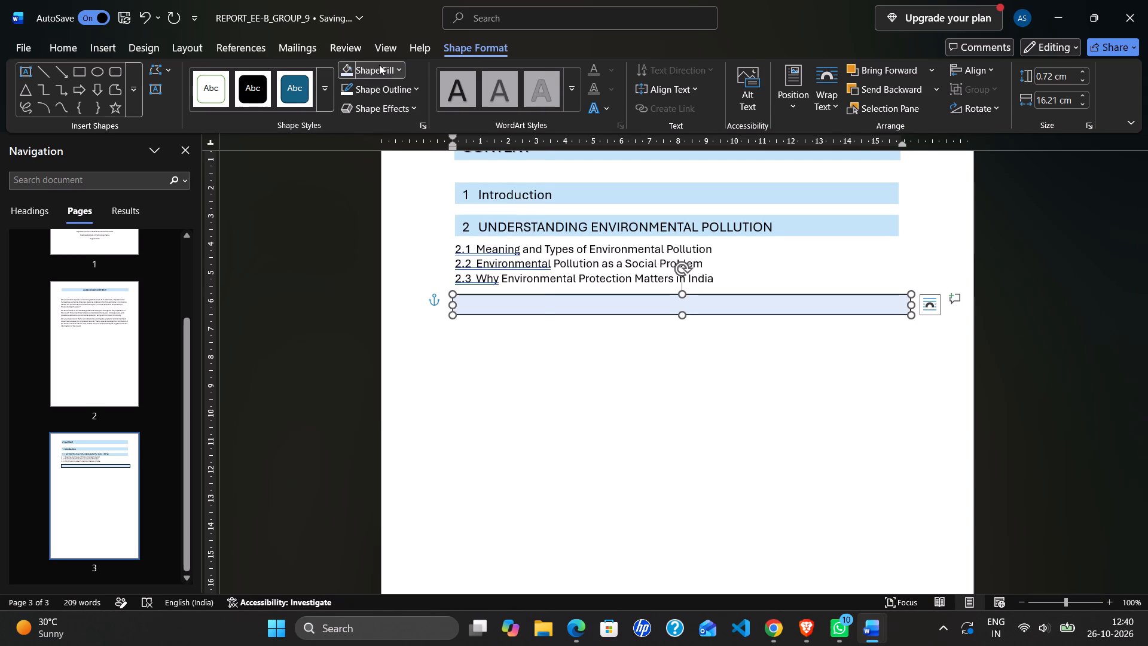
click(427, 169)
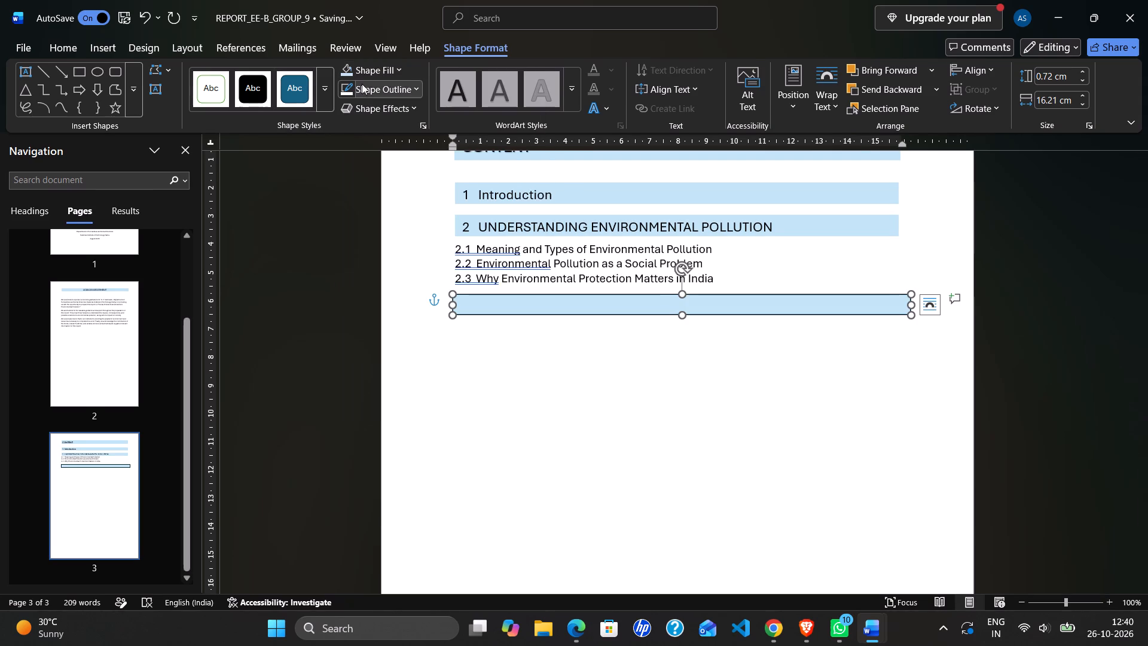
click(375, 88)
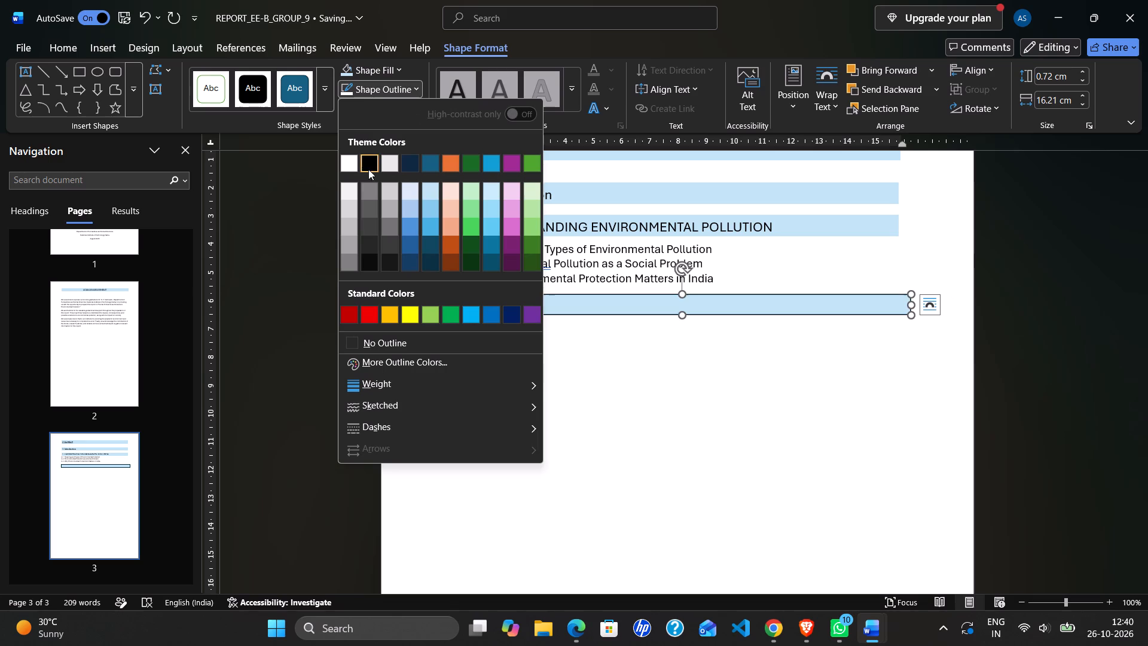
click(345, 170)
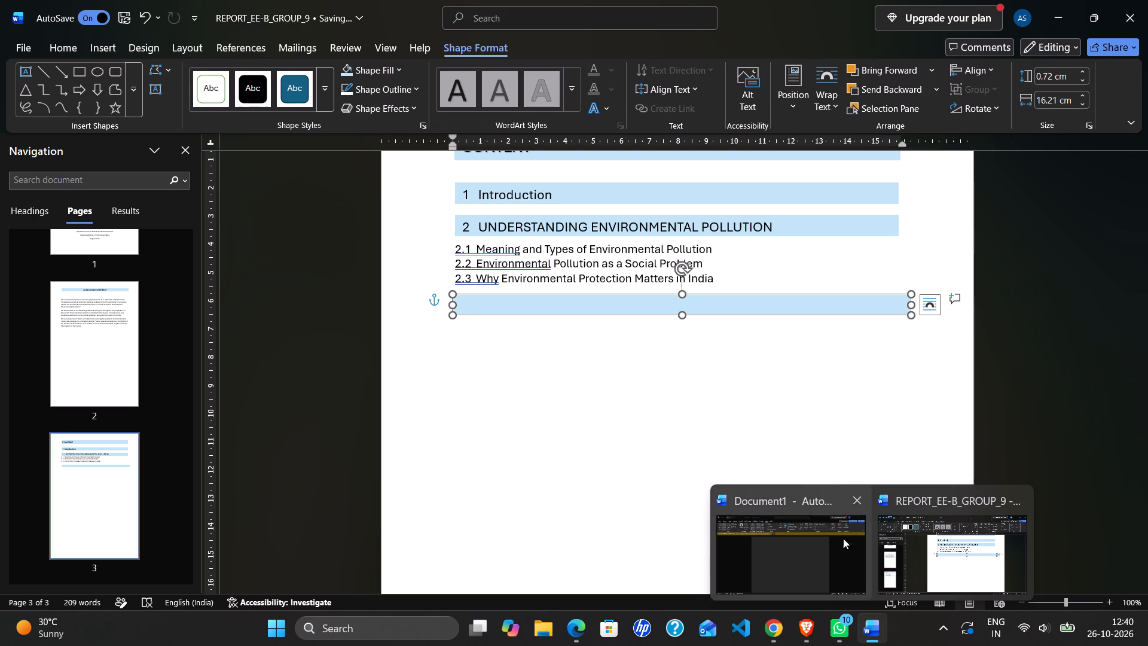
Fix the new bar's position on the page and set its text wrapping to Behind Text.
click(683, 304)
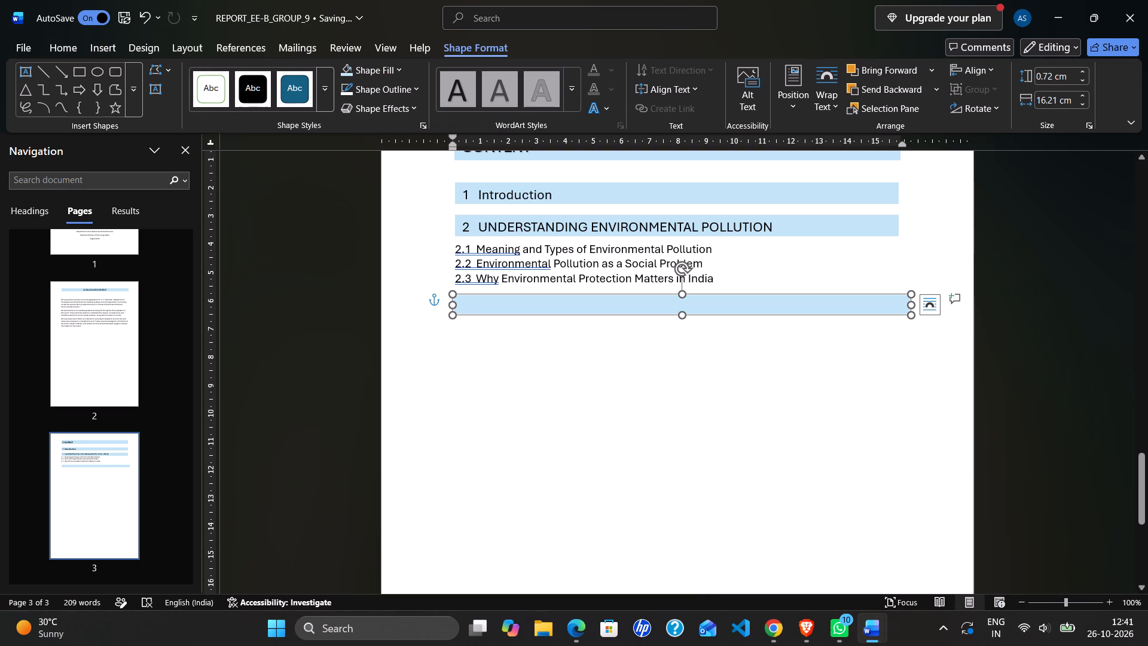
click(700, 306)
click(700, 306)
click(645, 403)
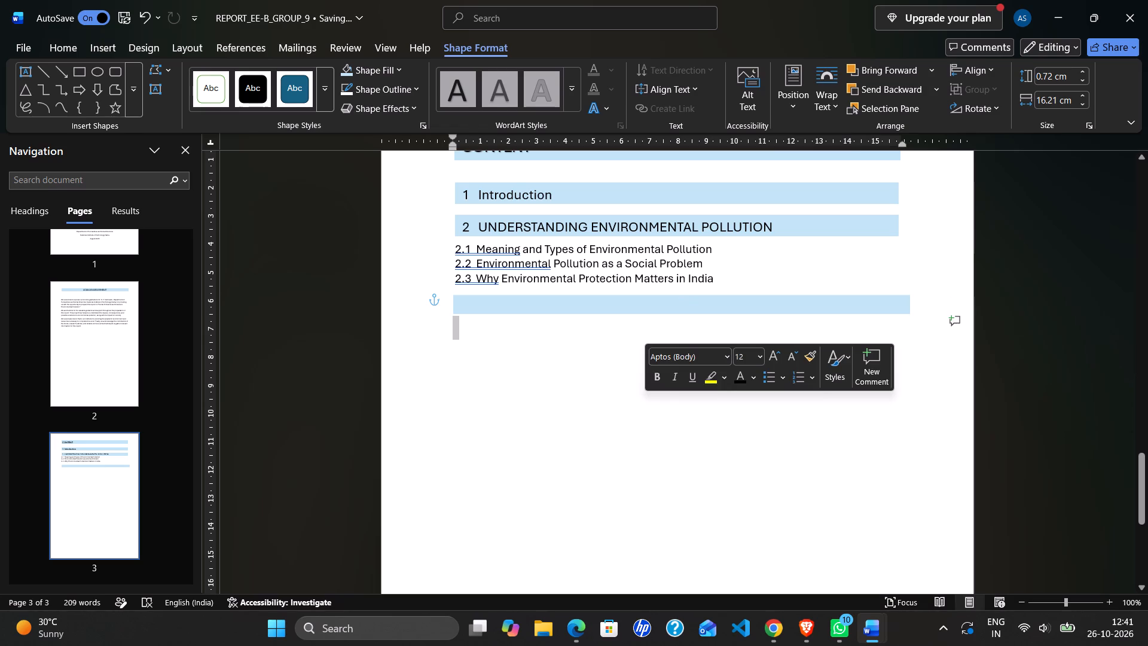
click(681, 306)
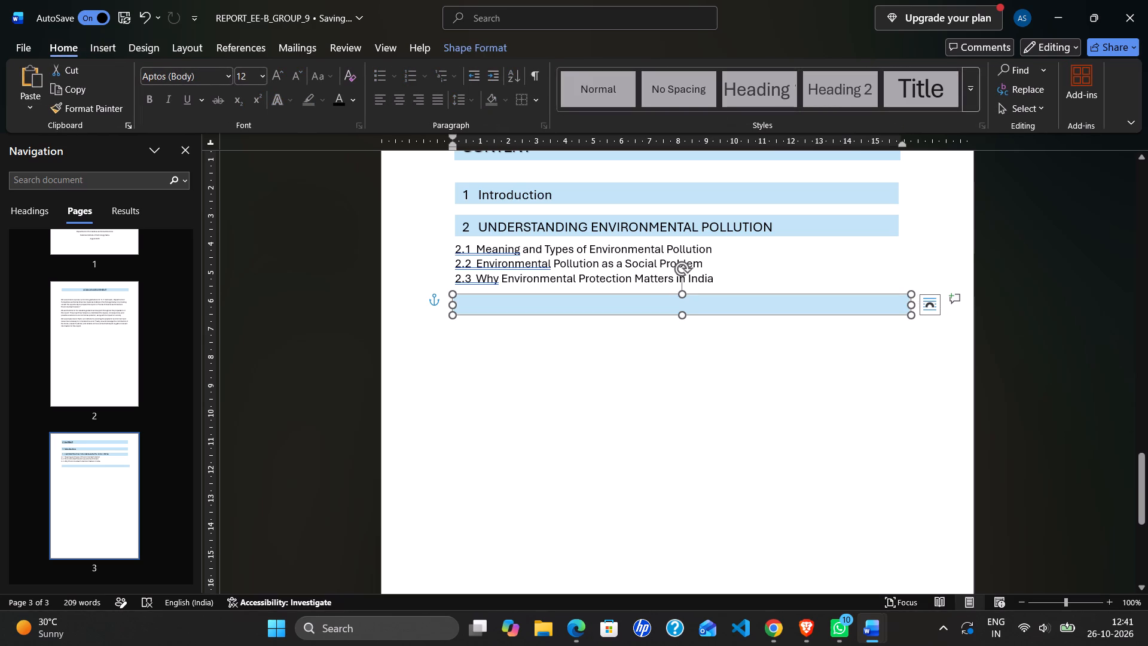
click(930, 304)
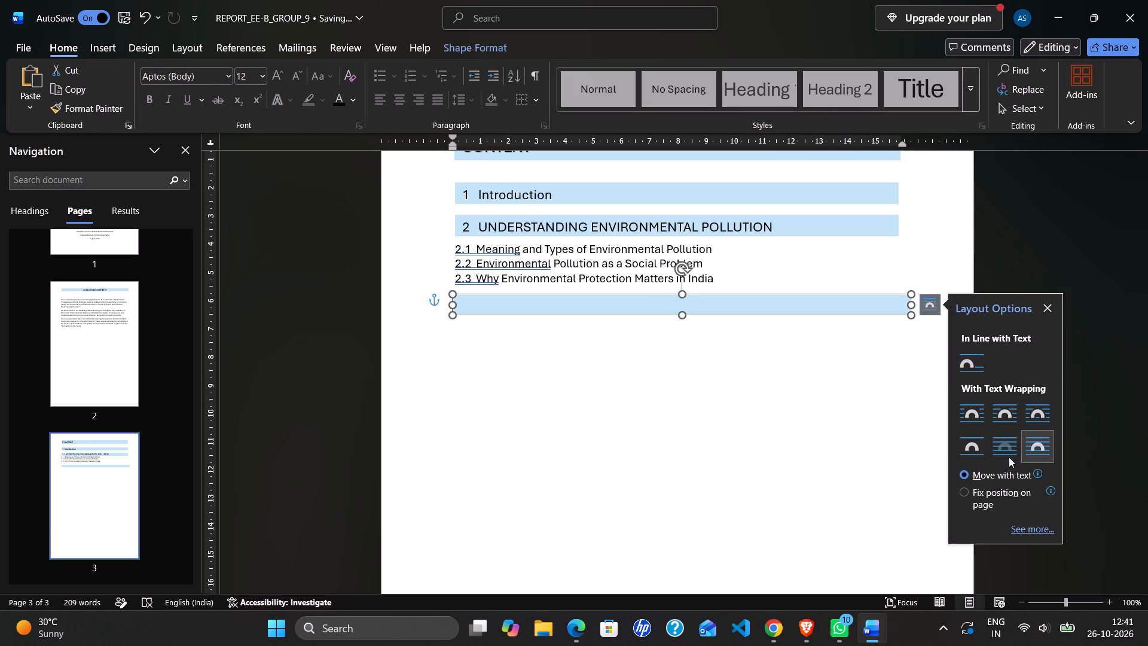
click(967, 492)
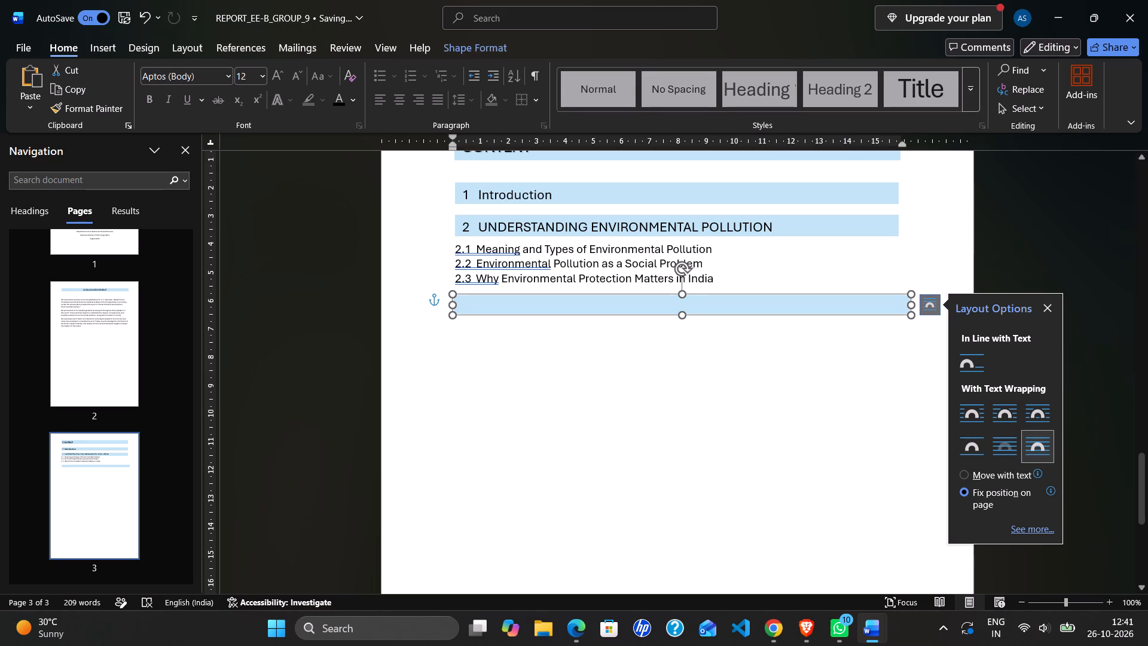
click(1002, 435)
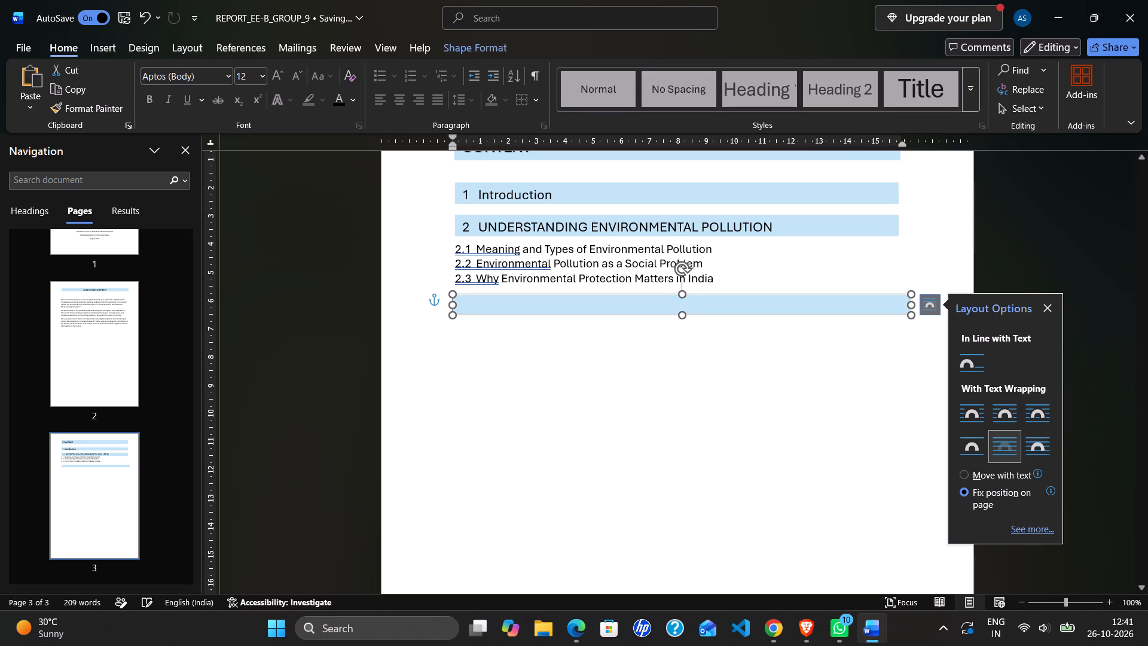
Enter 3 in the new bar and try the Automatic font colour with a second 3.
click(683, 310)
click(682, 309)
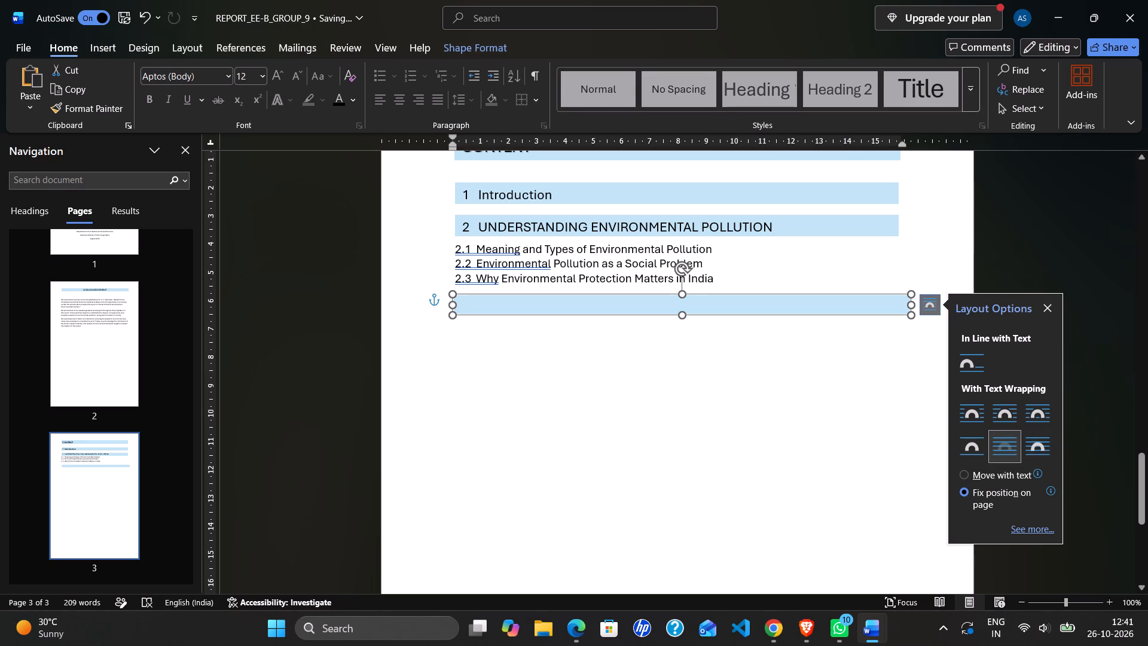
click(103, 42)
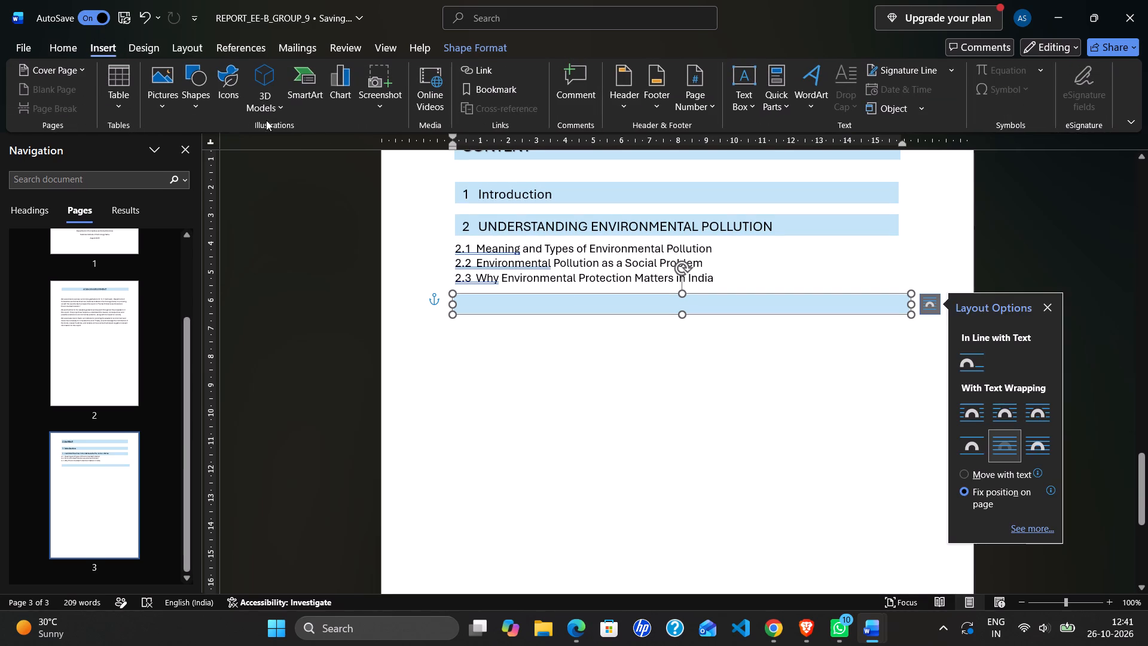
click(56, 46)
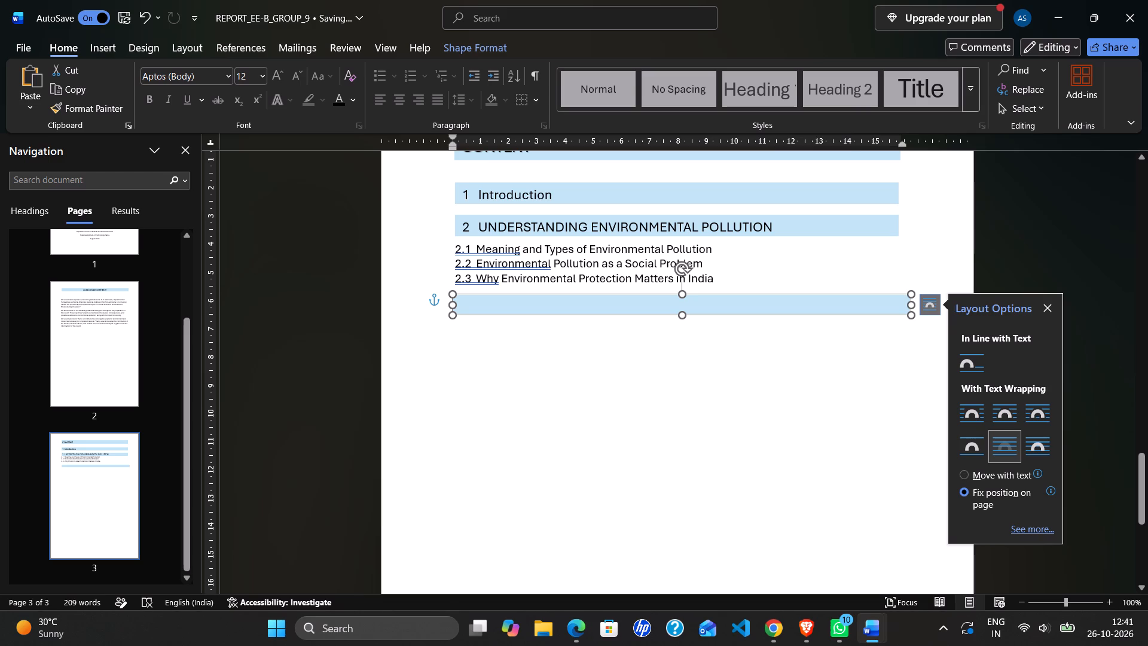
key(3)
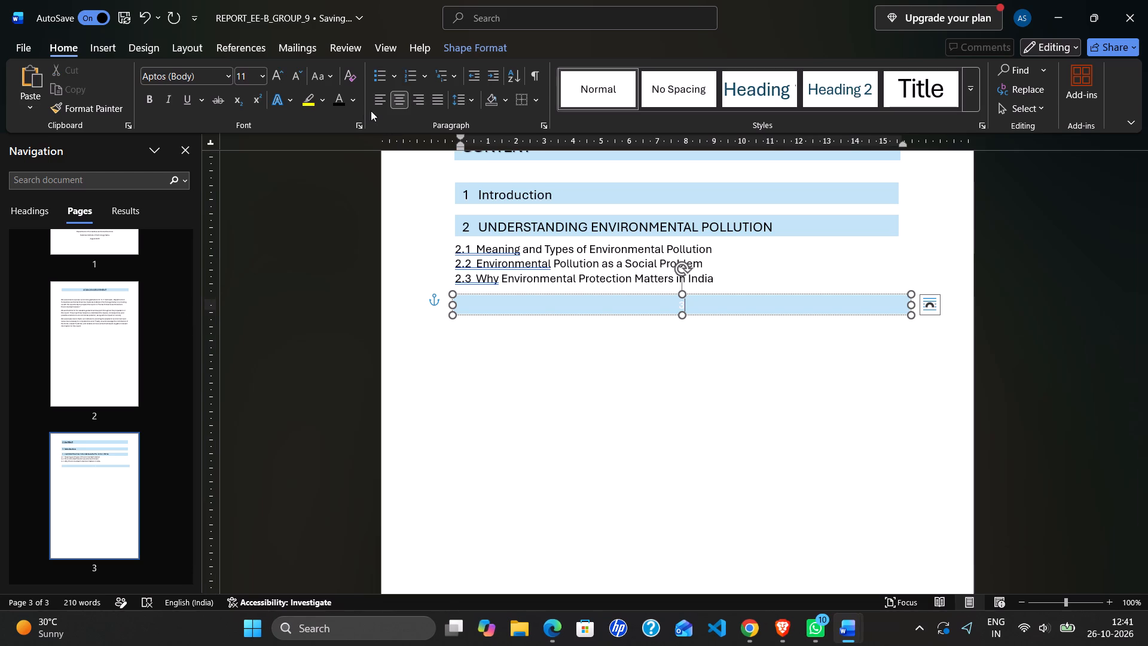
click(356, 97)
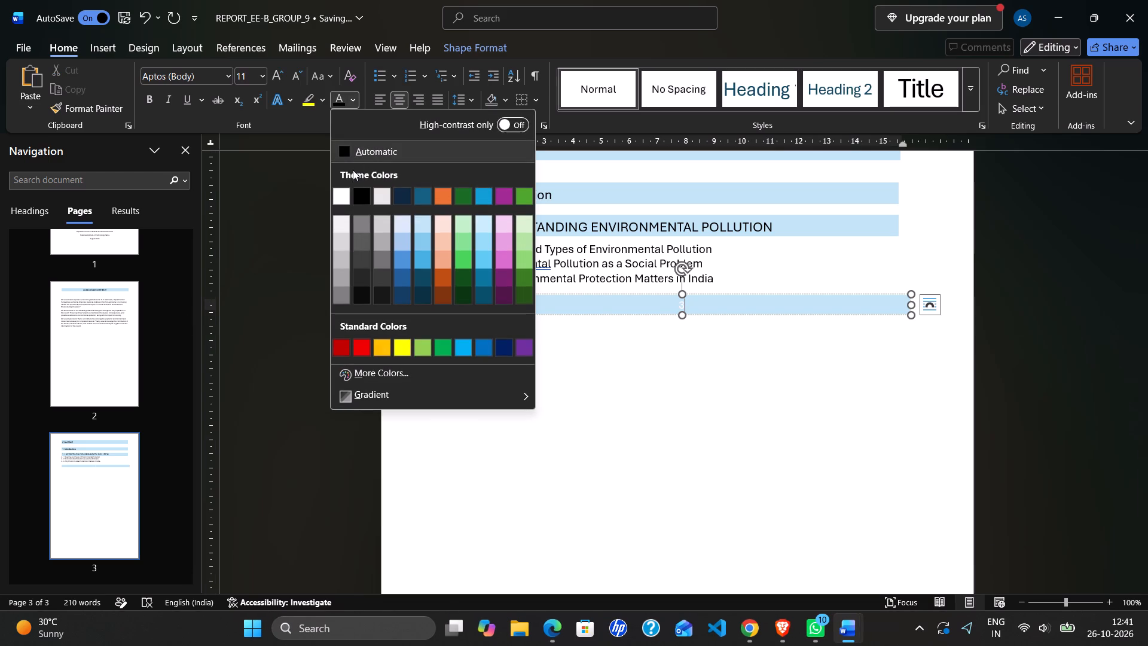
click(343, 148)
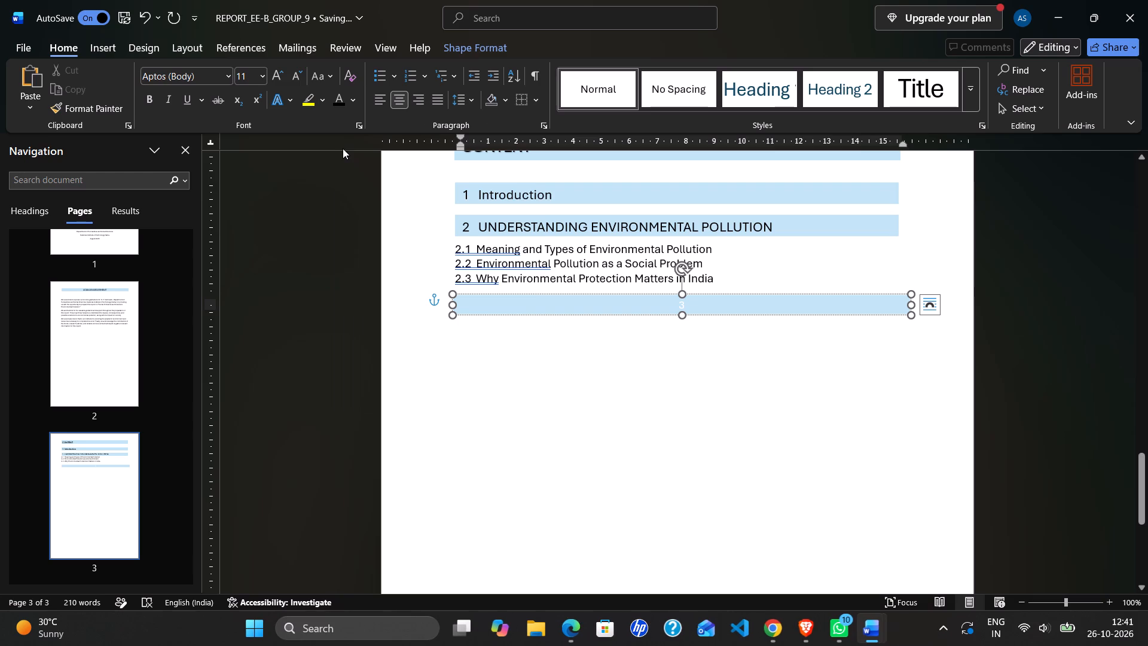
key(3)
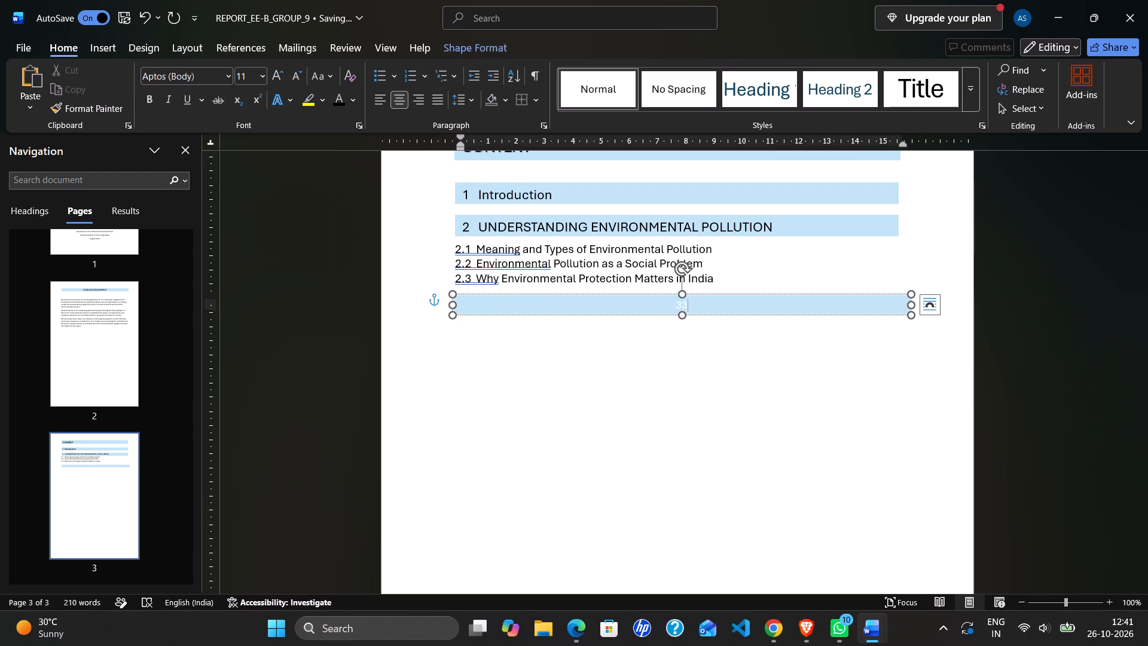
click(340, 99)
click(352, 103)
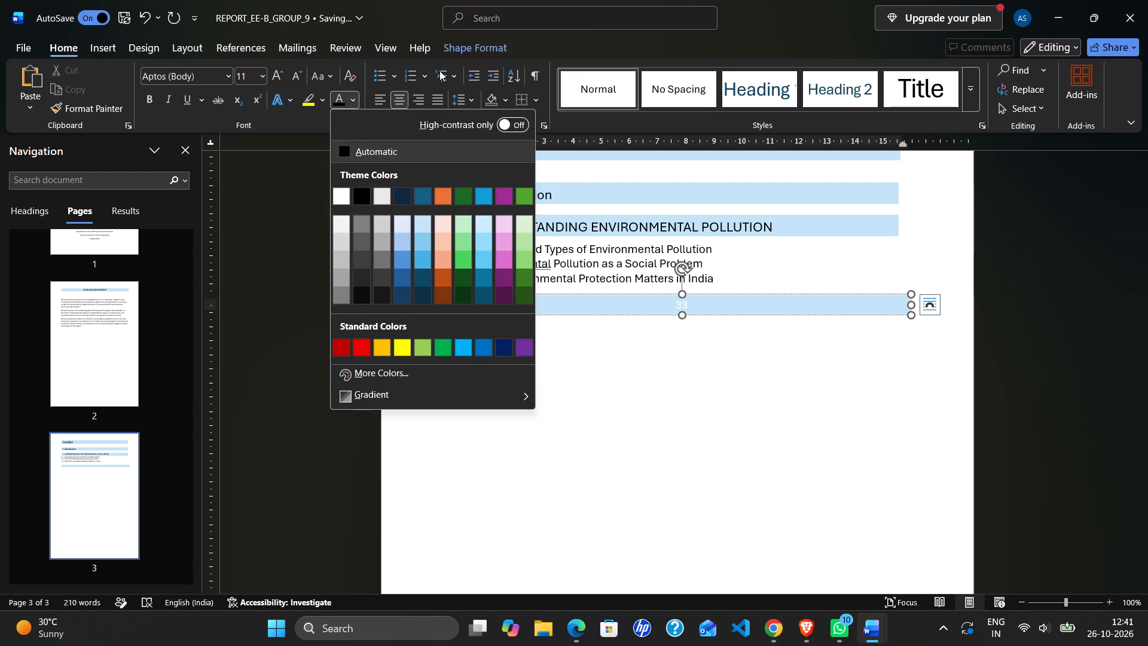
Apply the black WordArt style in the bar, enter a black 3 and delete the two white 3s before it.
click(473, 39)
click(447, 87)
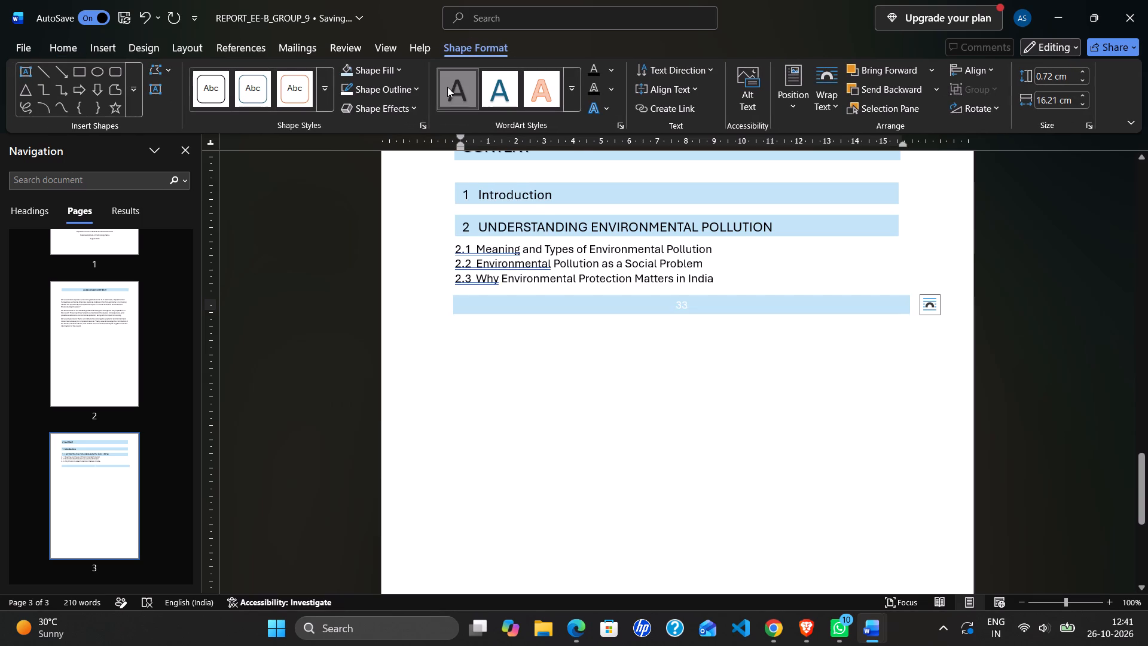
key(3)
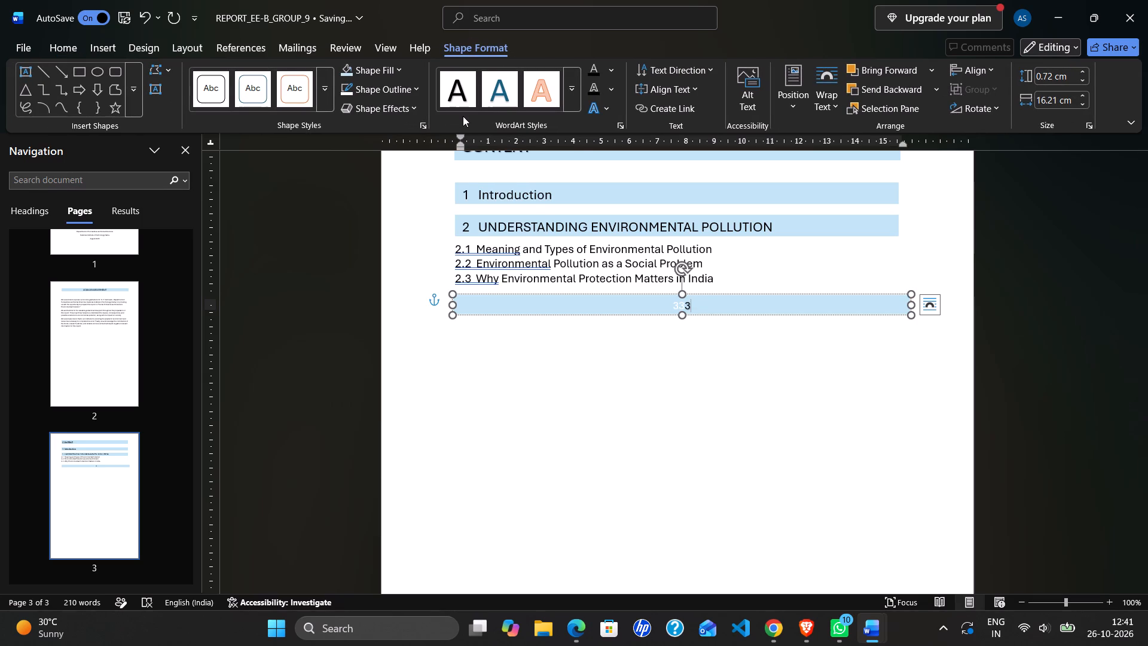
key(Left)
key(BackSpace)
key(BackSpace)
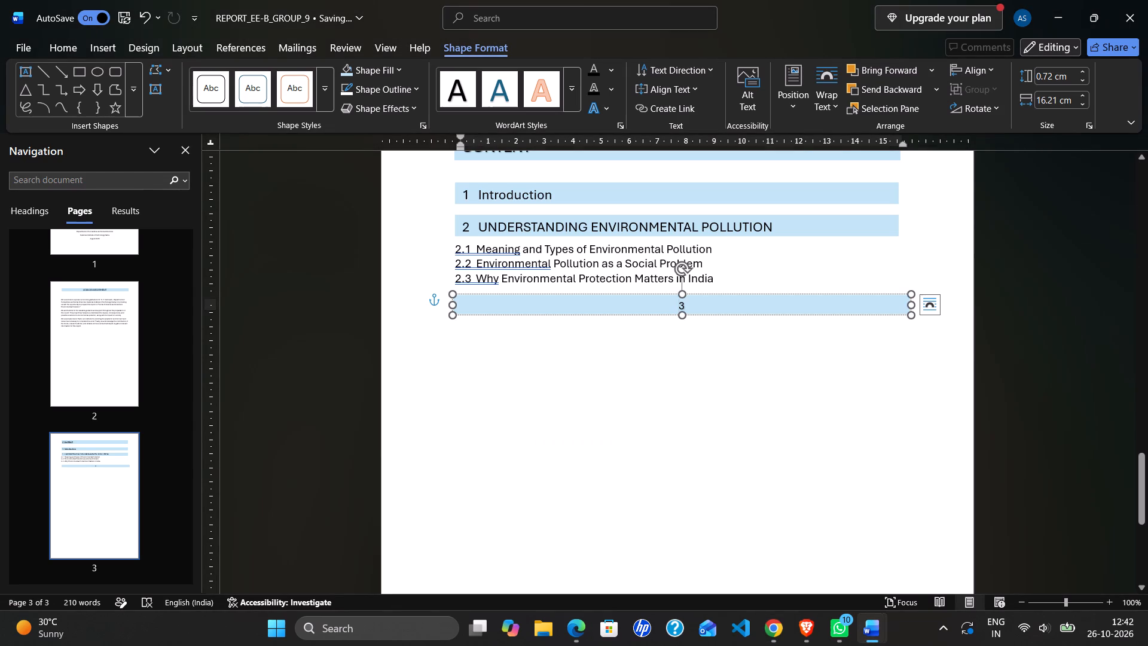
In the Word report, replace the small 3 in the new bar with a 3 at font size 14.
click(722, 303)
key(space)
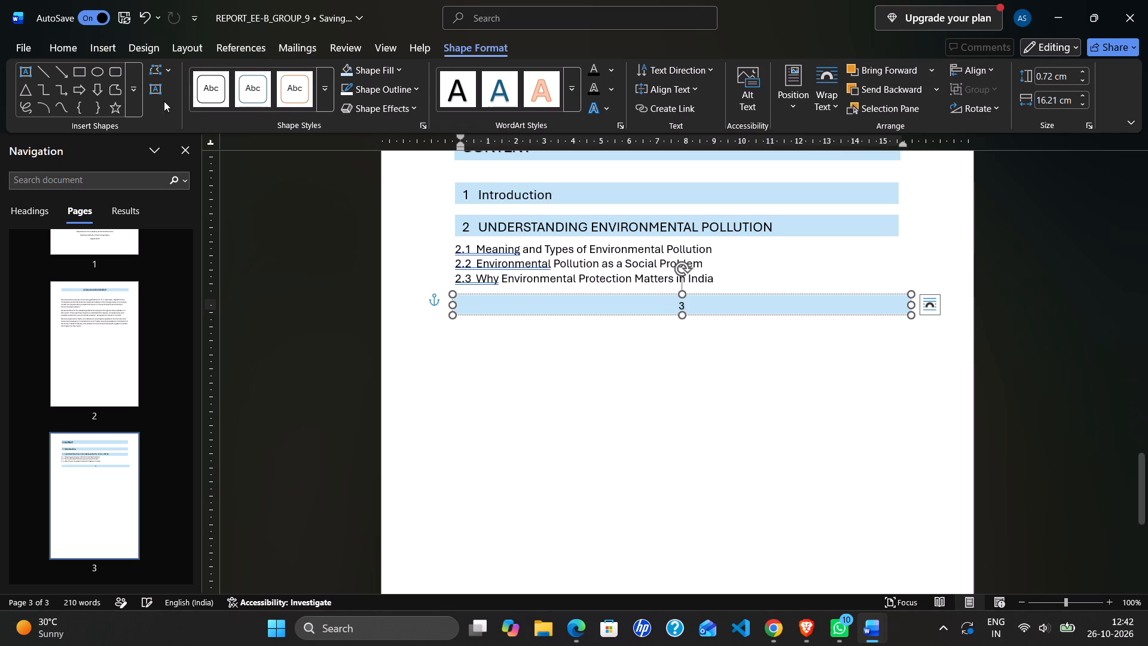
click(28, 42)
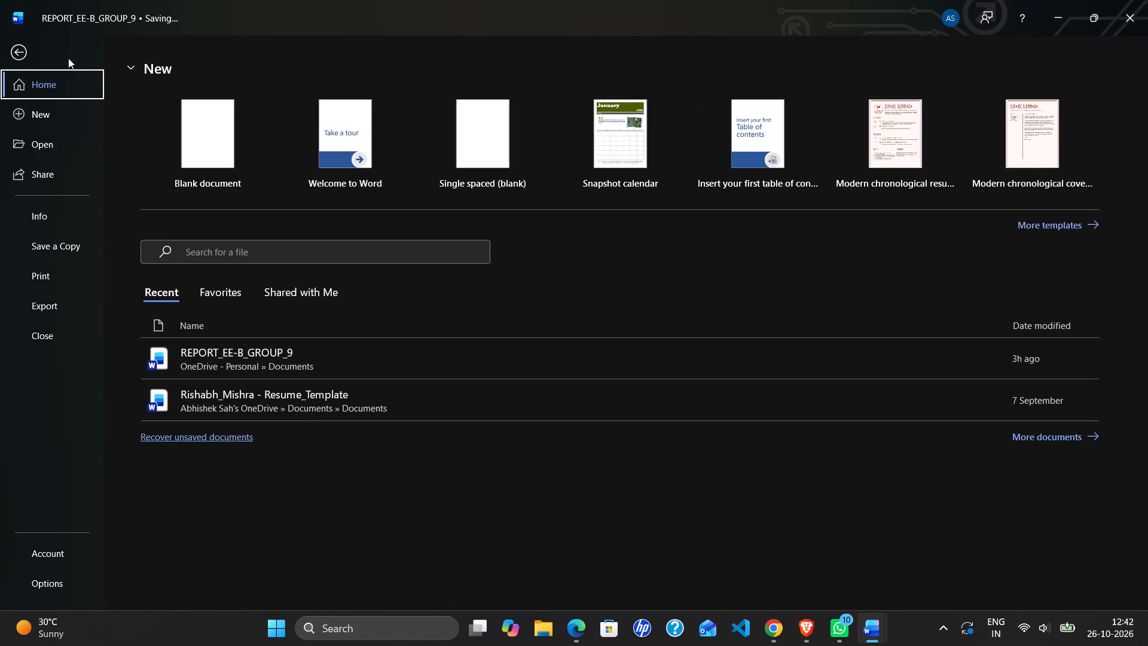
click(14, 55)
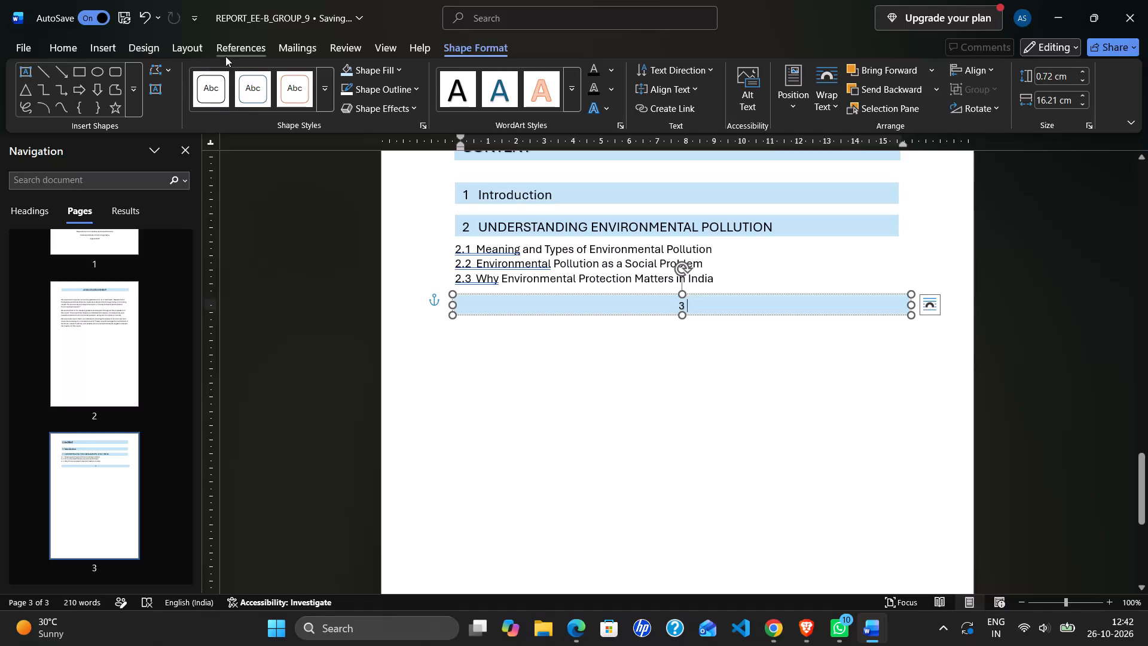
click(70, 42)
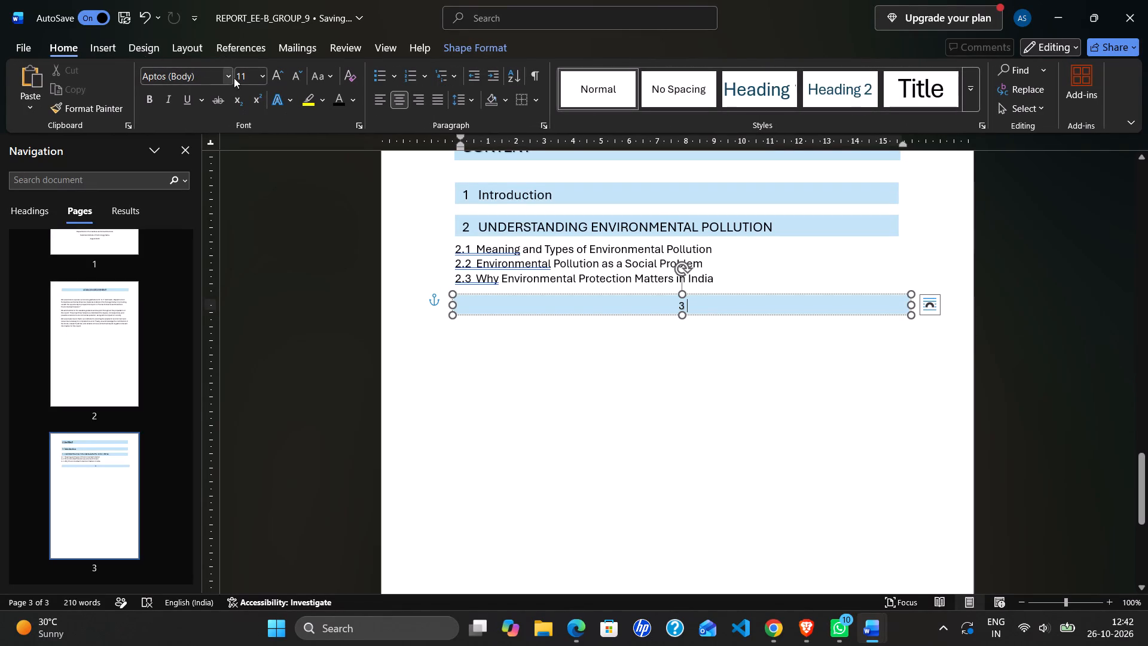
click(263, 71)
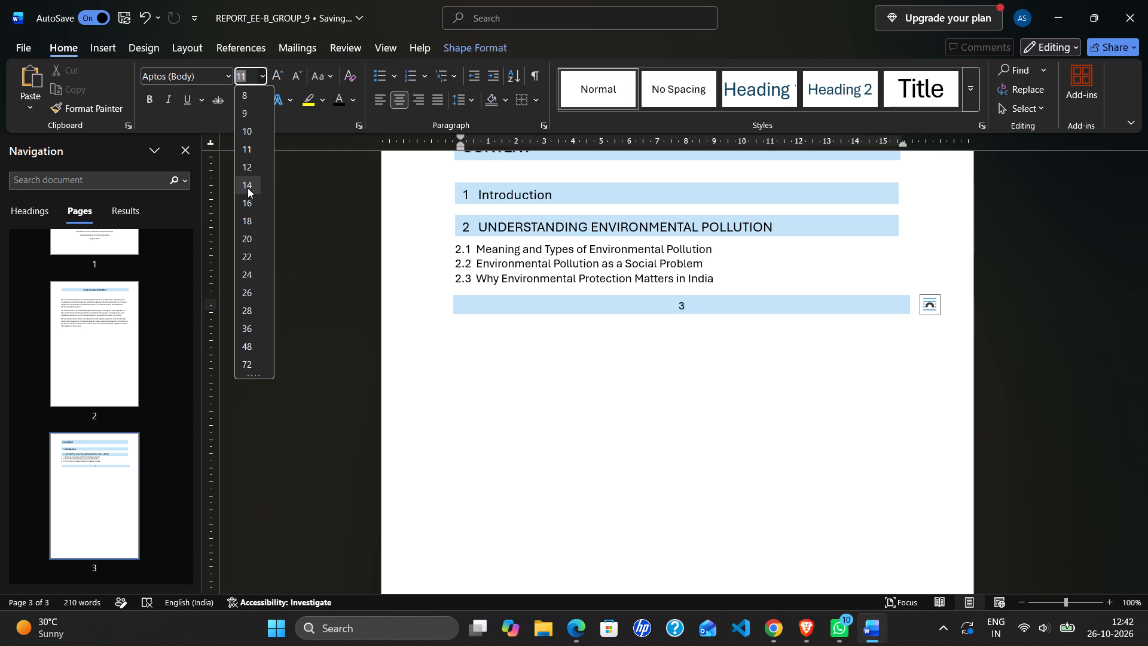
click(249, 188)
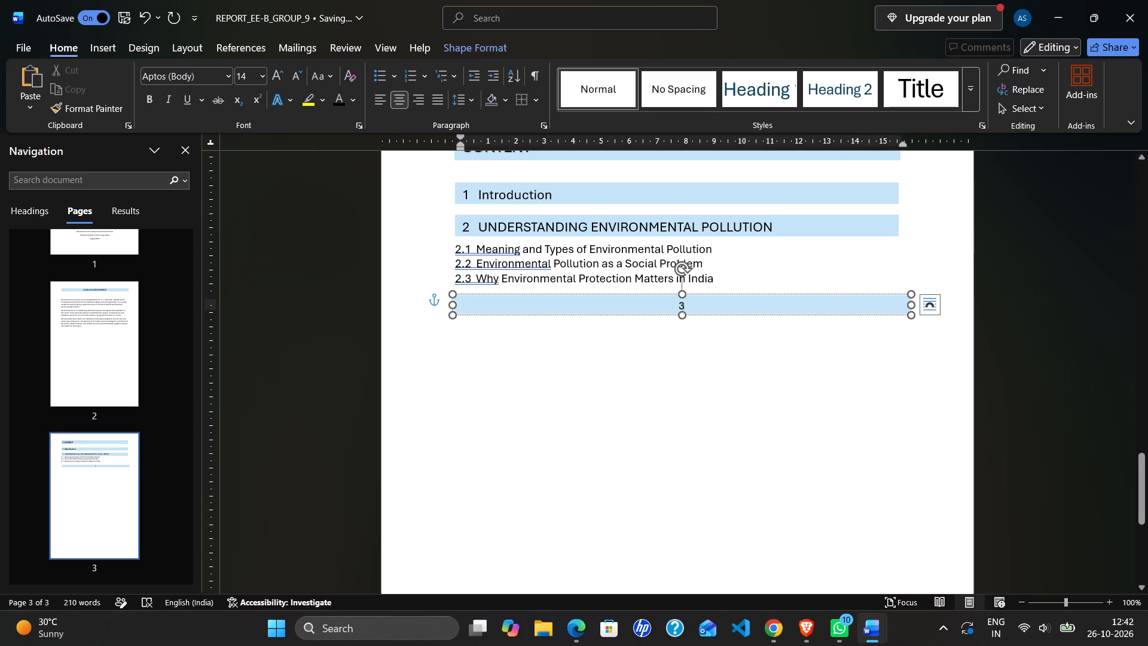
key(3)
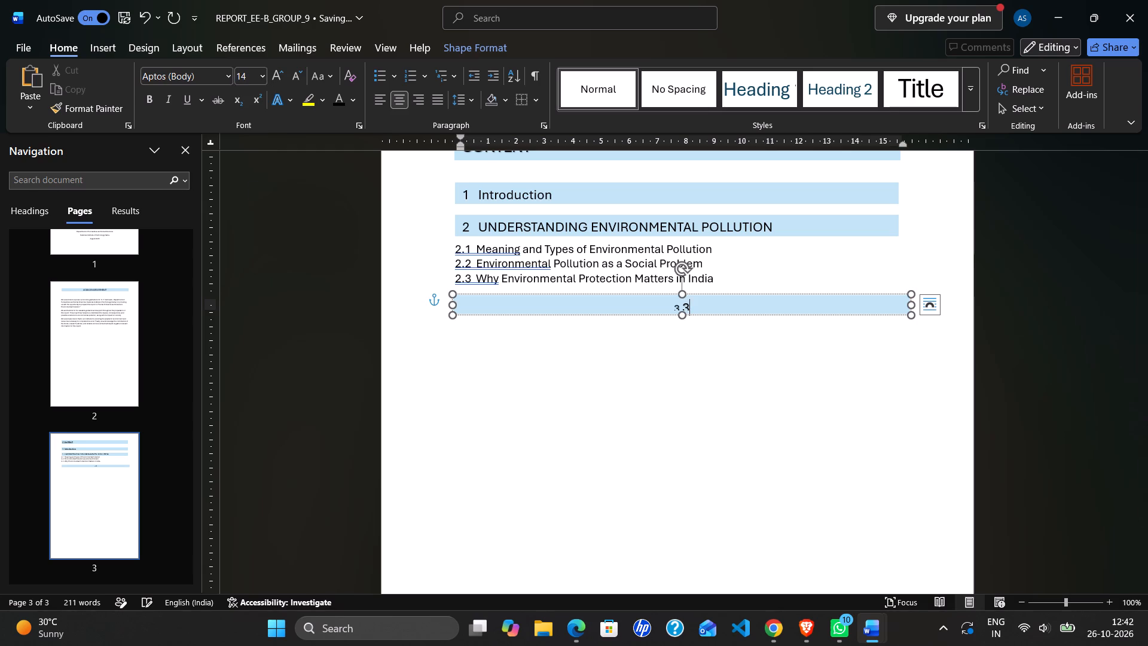
key(Left)
key(BackSpace)
key(BackSpace)
Make the section 3 bar slightly taller, extending its top edge up to just below entry 2.3 and trimming its bottom edge.
click(684, 314)
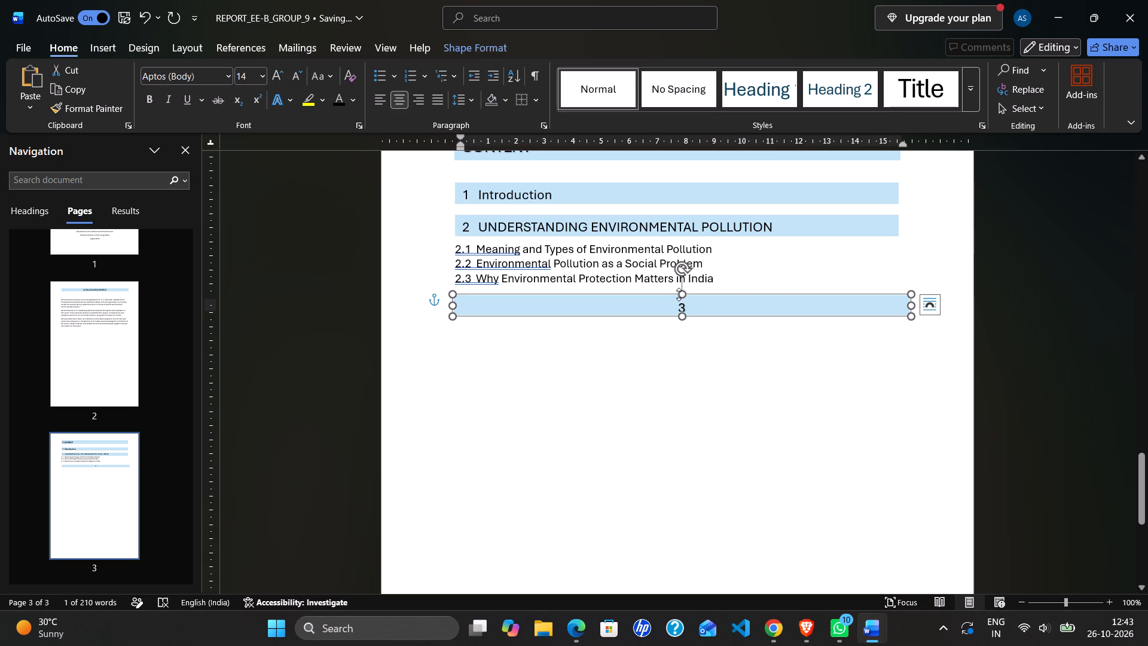
drag(672, 294, 672, 295)
drag(672, 295, 670, 289)
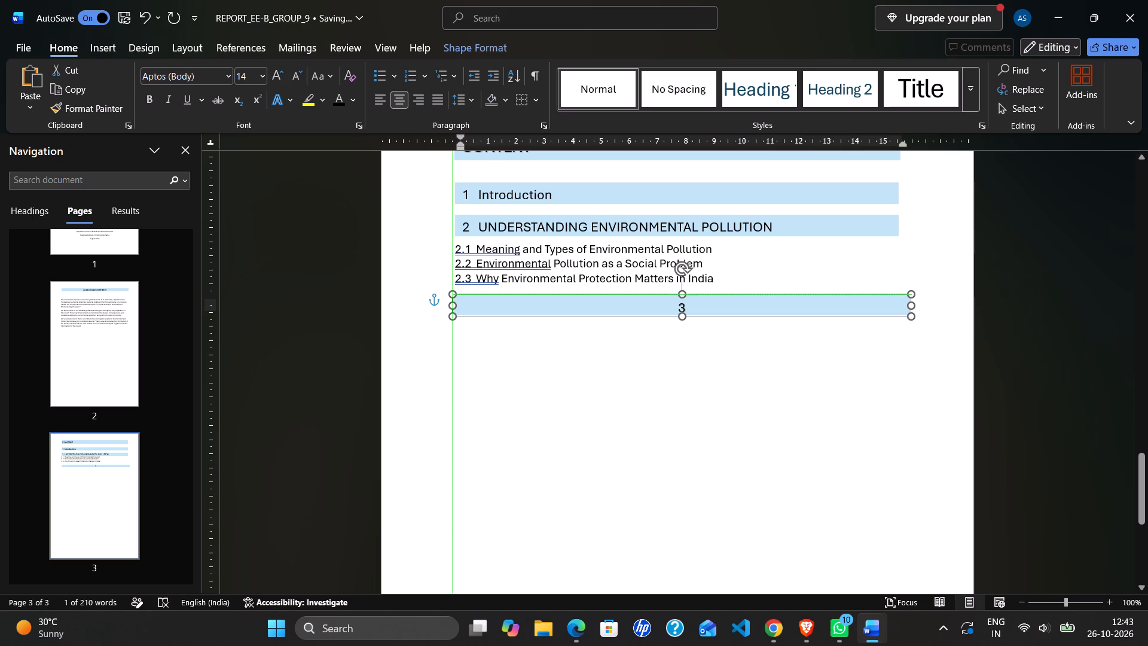
drag(670, 289, 668, 286)
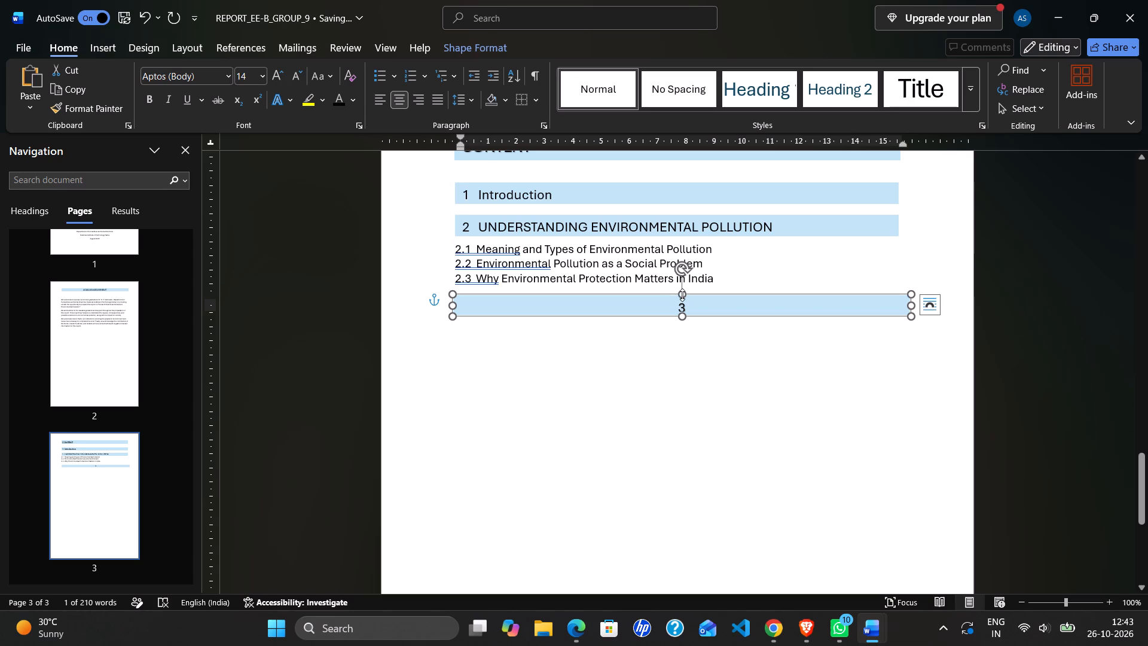
drag(682, 295, 684, 289)
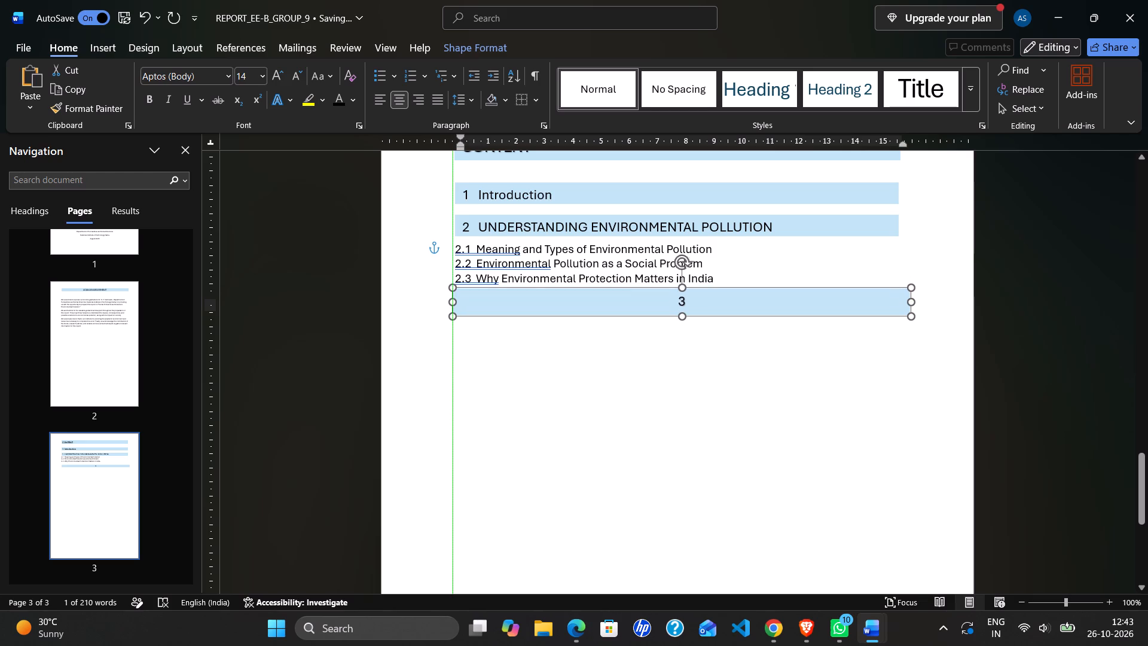
drag(684, 289, 685, 287)
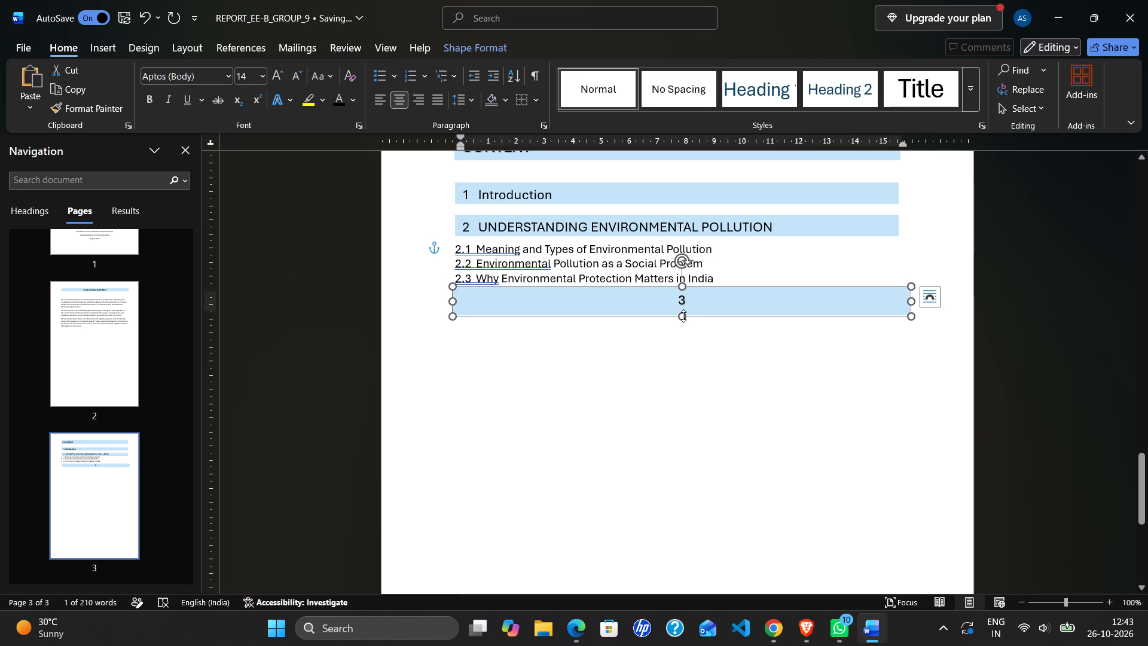
drag(683, 316, 683, 312)
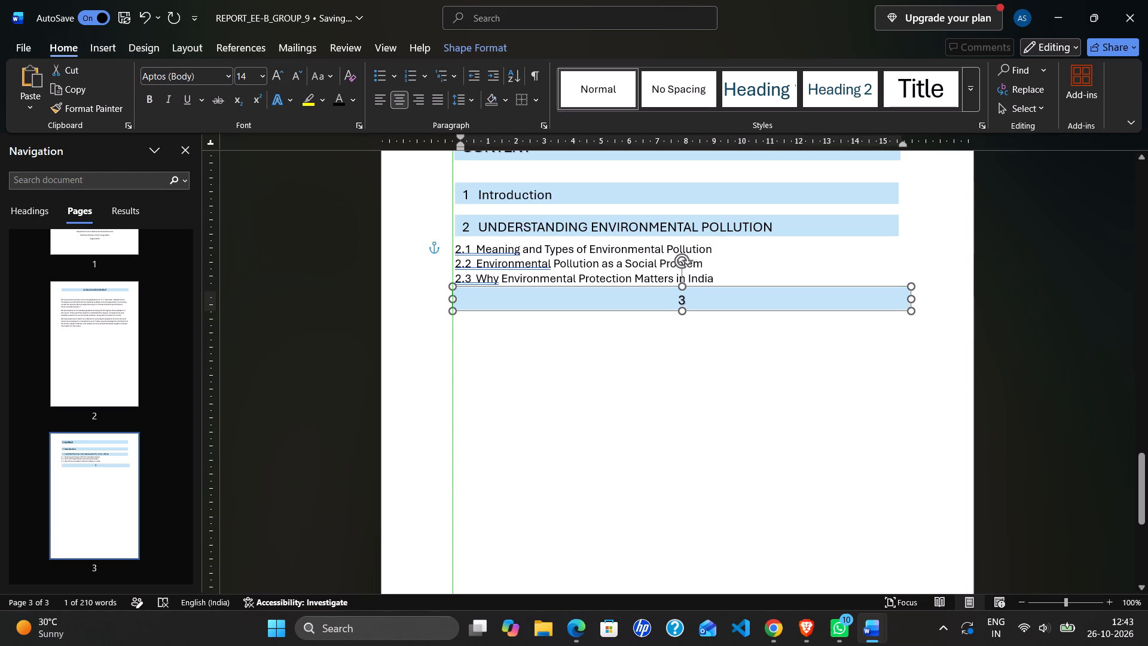
drag(683, 312, 683, 310)
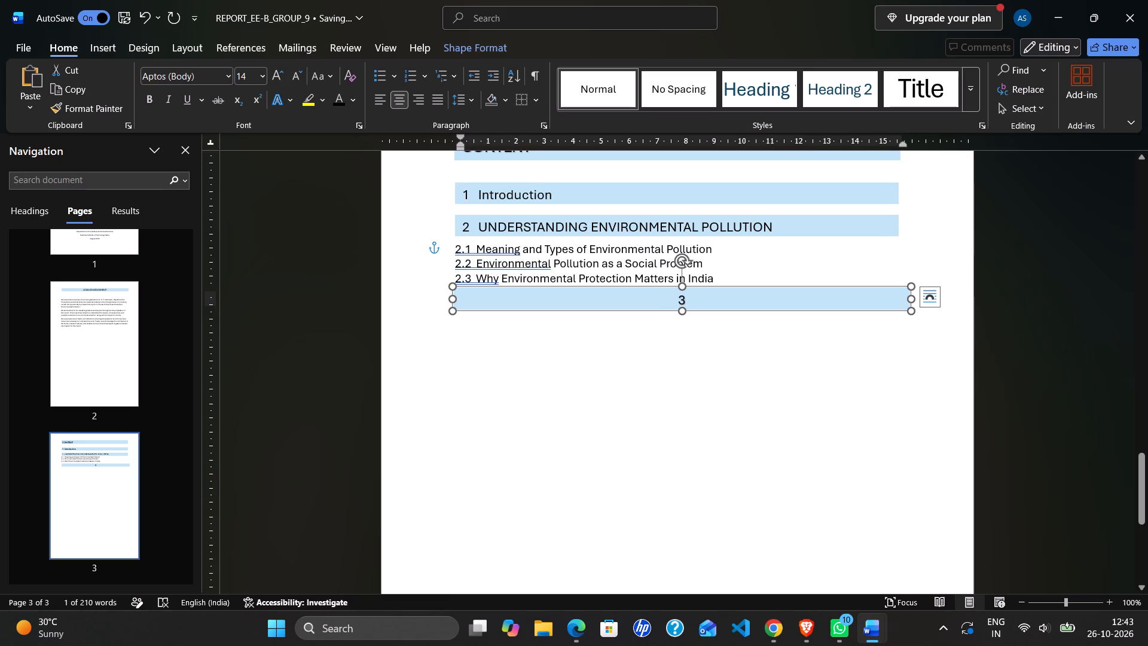
drag(625, 320, 625, 326)
click(638, 355)
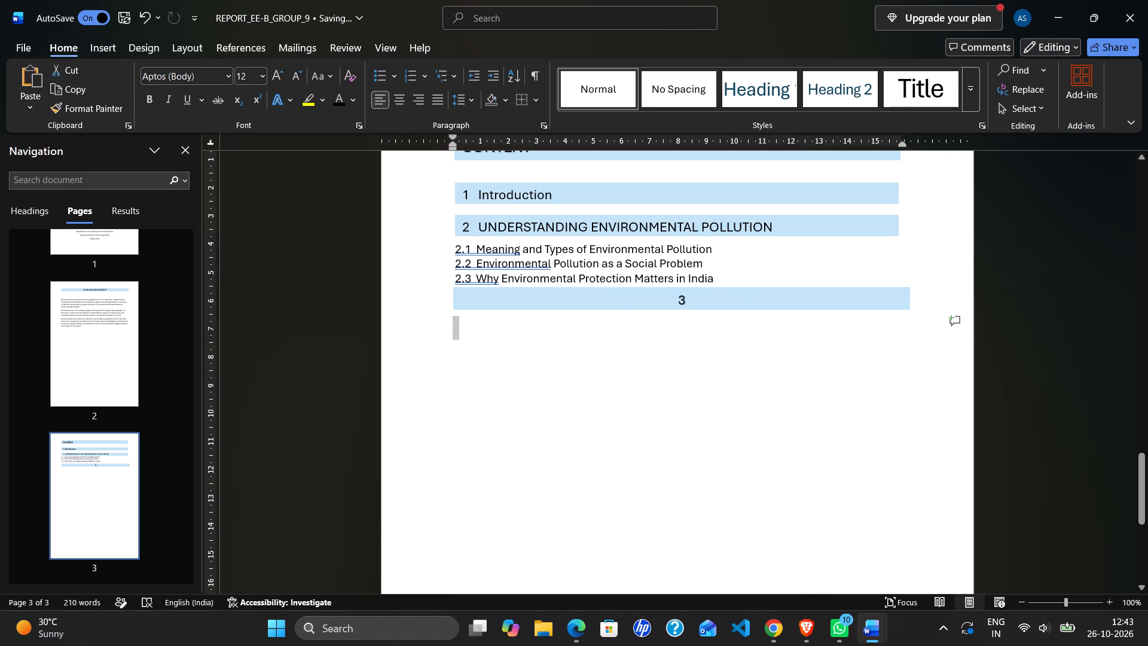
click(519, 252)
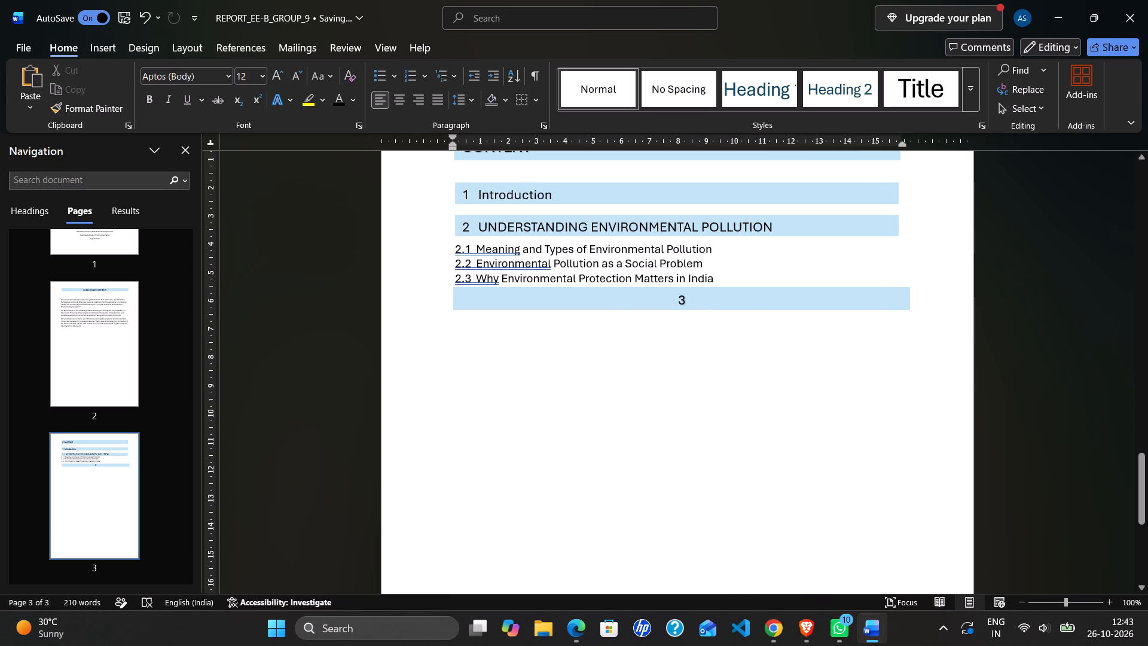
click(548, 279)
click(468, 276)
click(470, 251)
Add two spaces after the 3 in the bar and paste the heading MAJOR TYPES OF ENVIRONMENTAL POLLUTION IN INDIA.
click(713, 300)
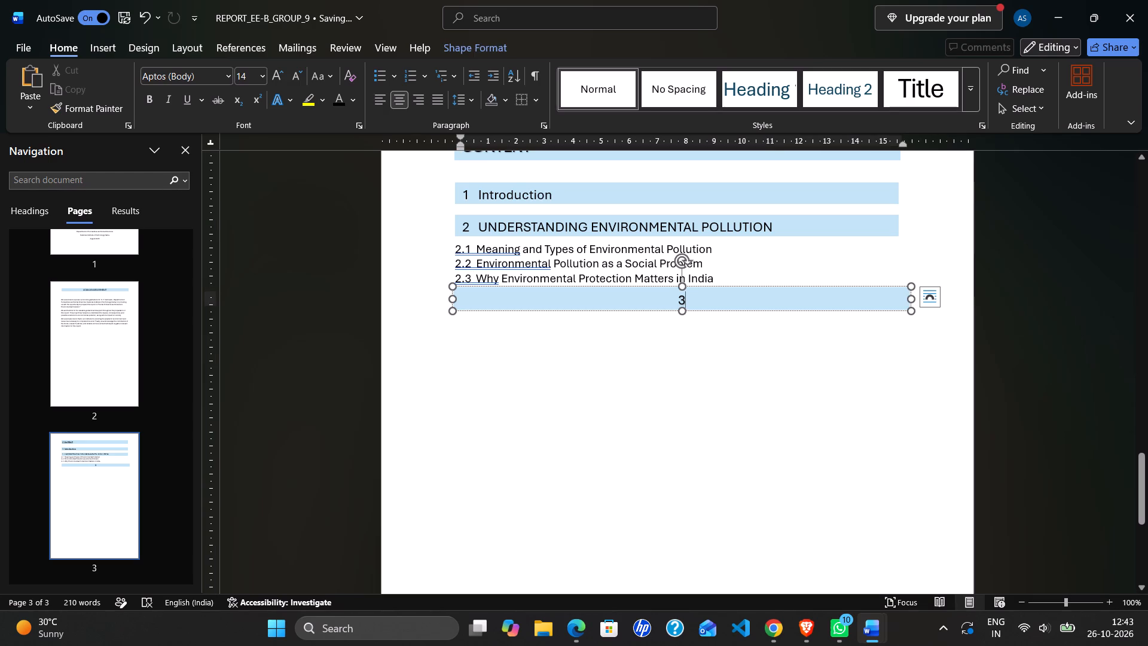
key(space)
key(space)
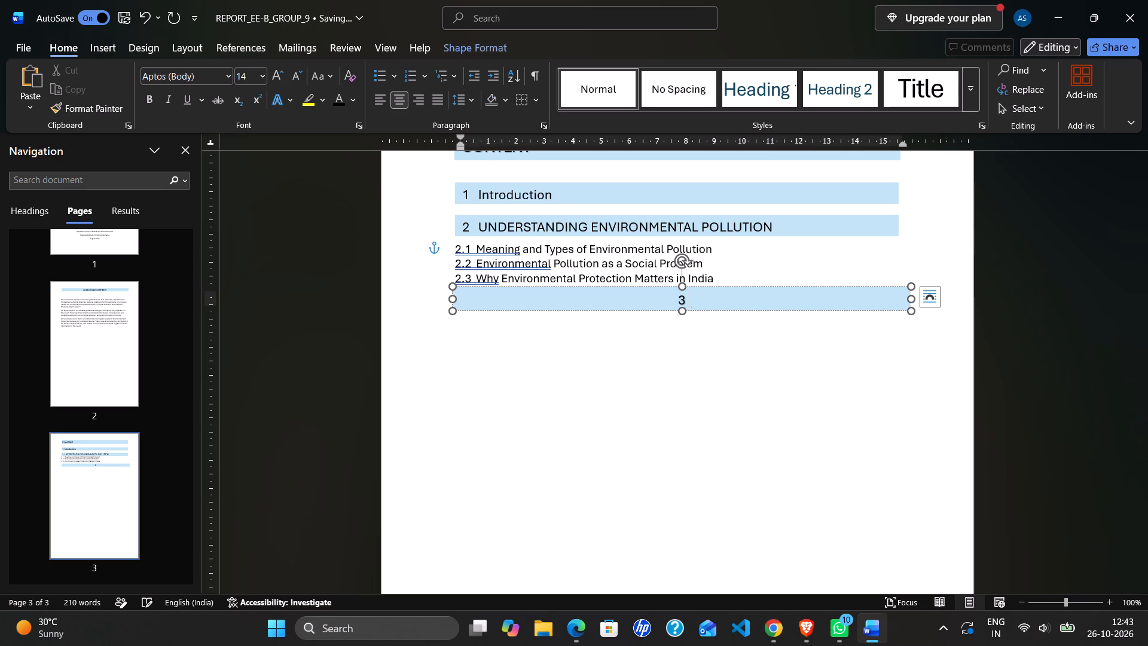
key(ctrl+v)
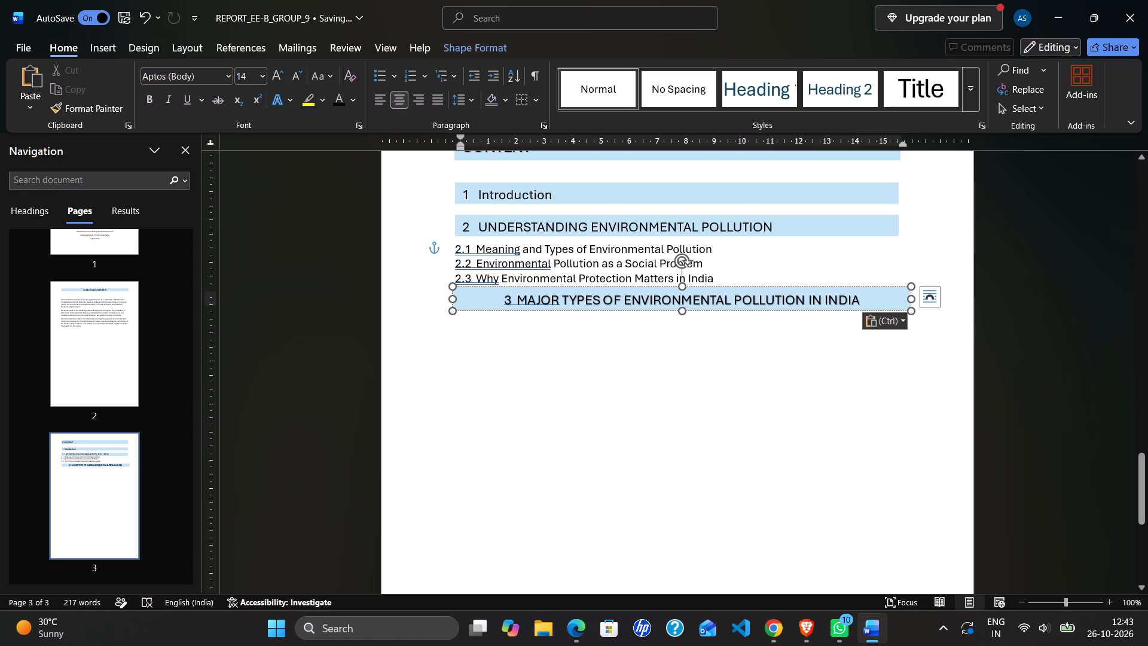
Left-align the heading 3 MAJOR TYPES OF ENVIRONMENTAL POLLUTION IN INDIA inside its bar.
click(374, 95)
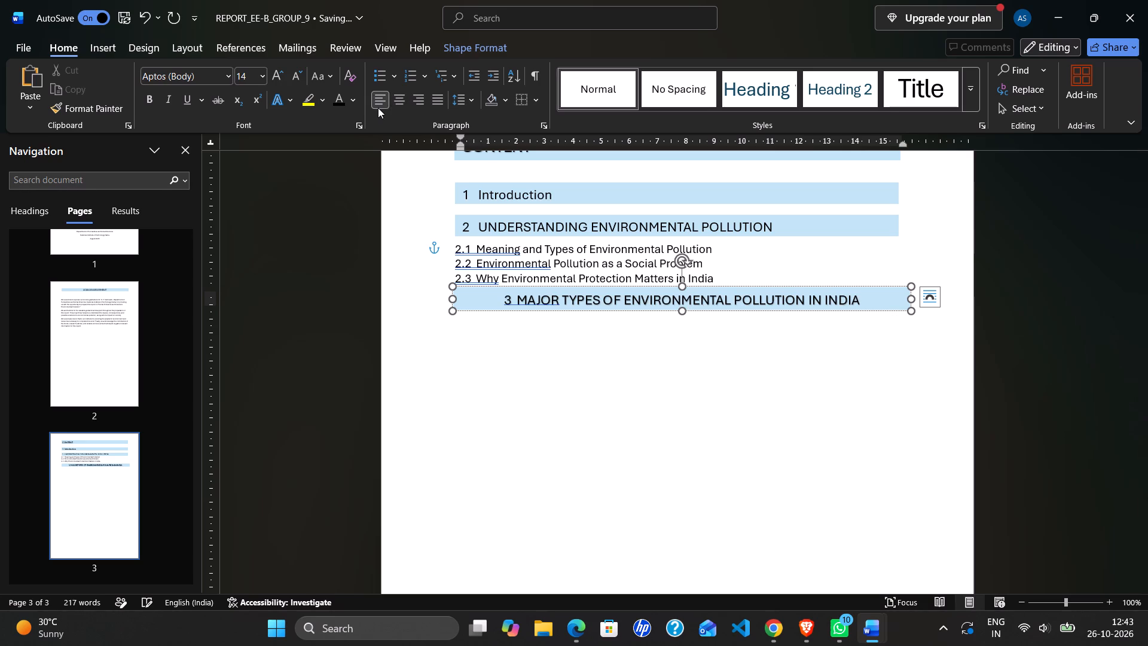
click(375, 100)
click(497, 300)
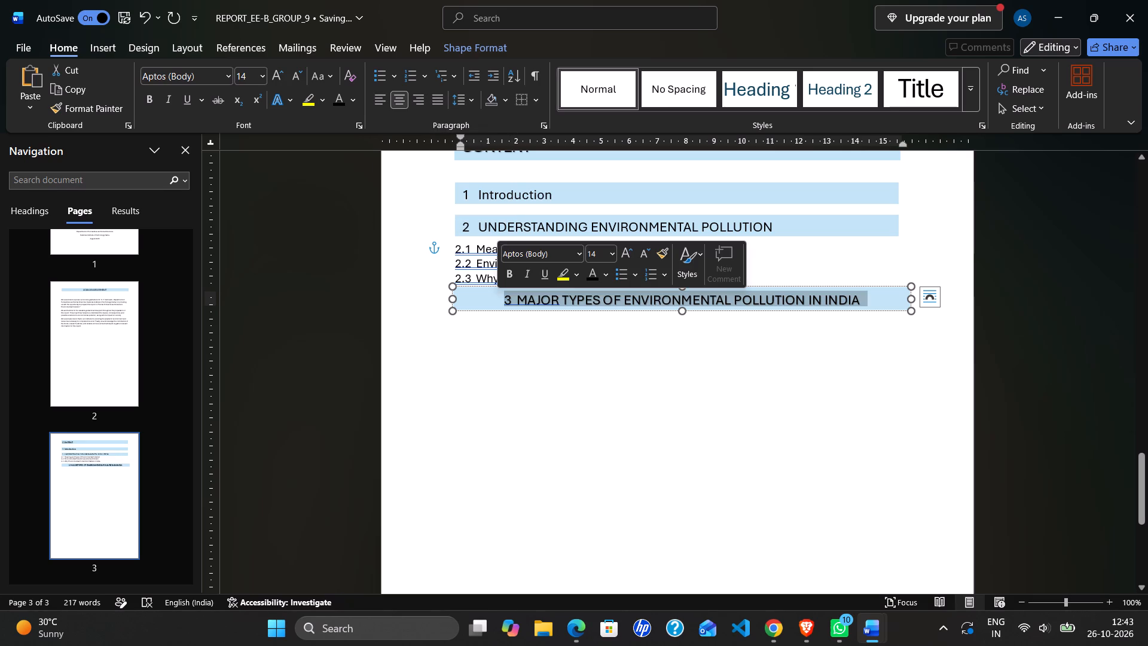
click(378, 105)
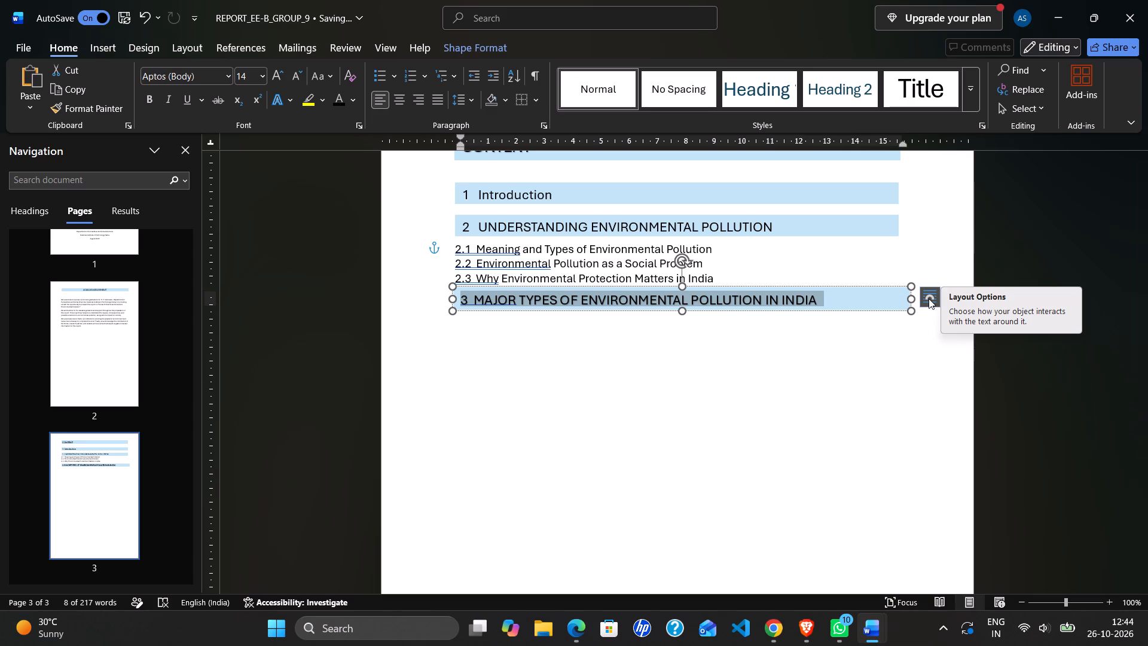
Set the text wrapping of the section 3 bar to Behind Text.
click(929, 298)
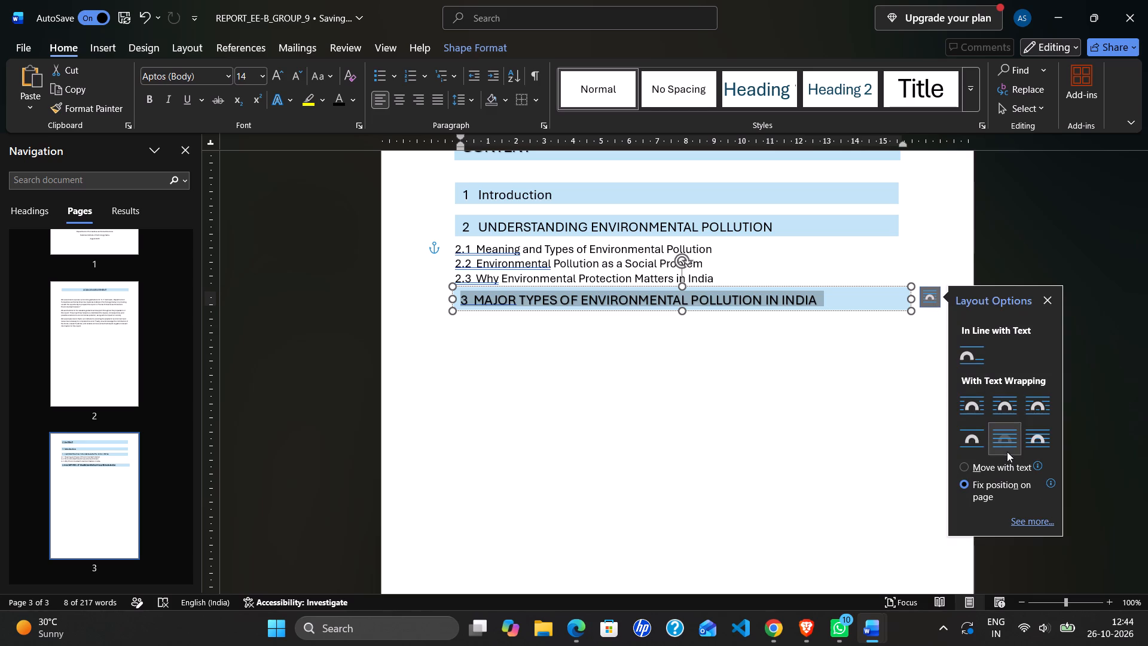
click(1007, 450)
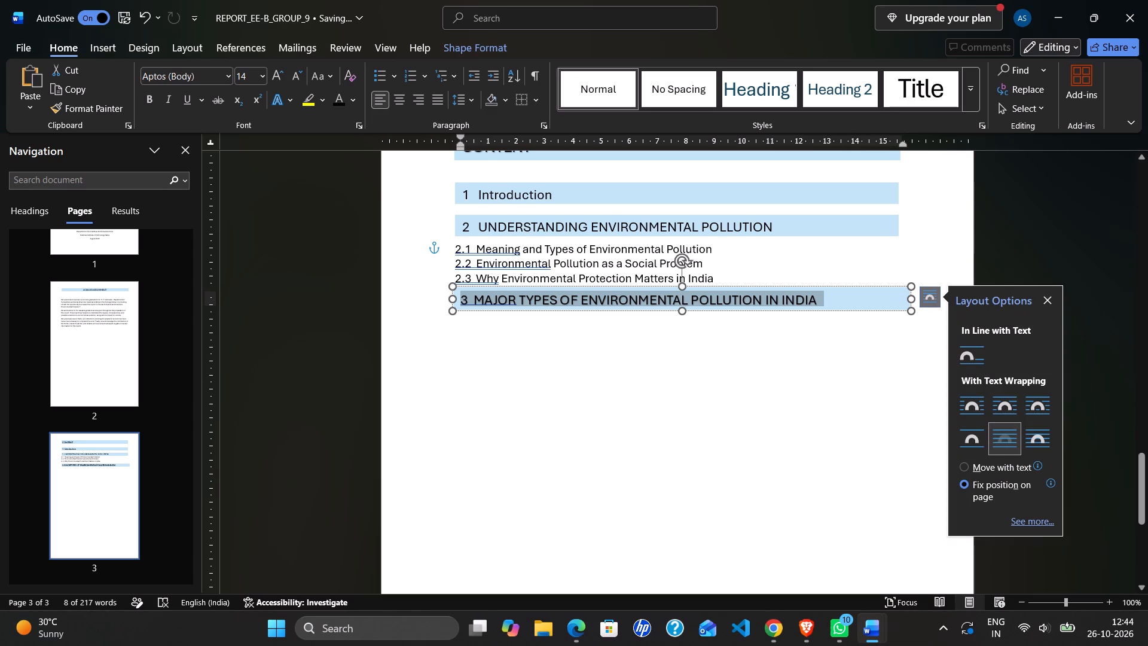
click(492, 339)
Insert a new body-text line directly below the section 3 bar.
click(466, 327)
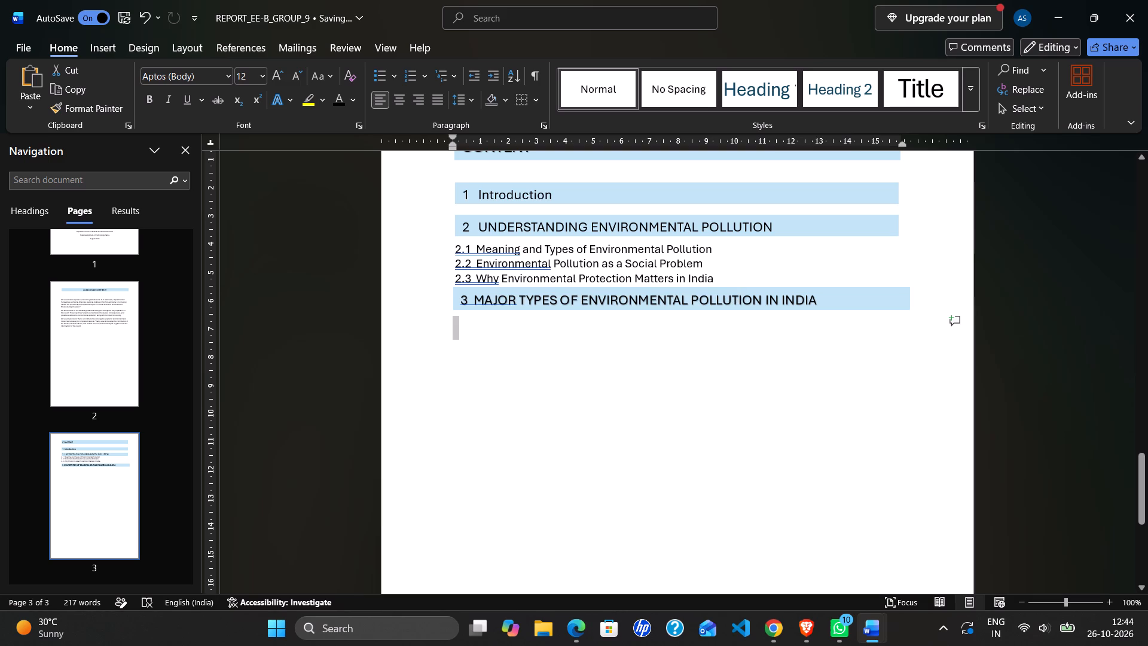
click(453, 295)
key(Return)
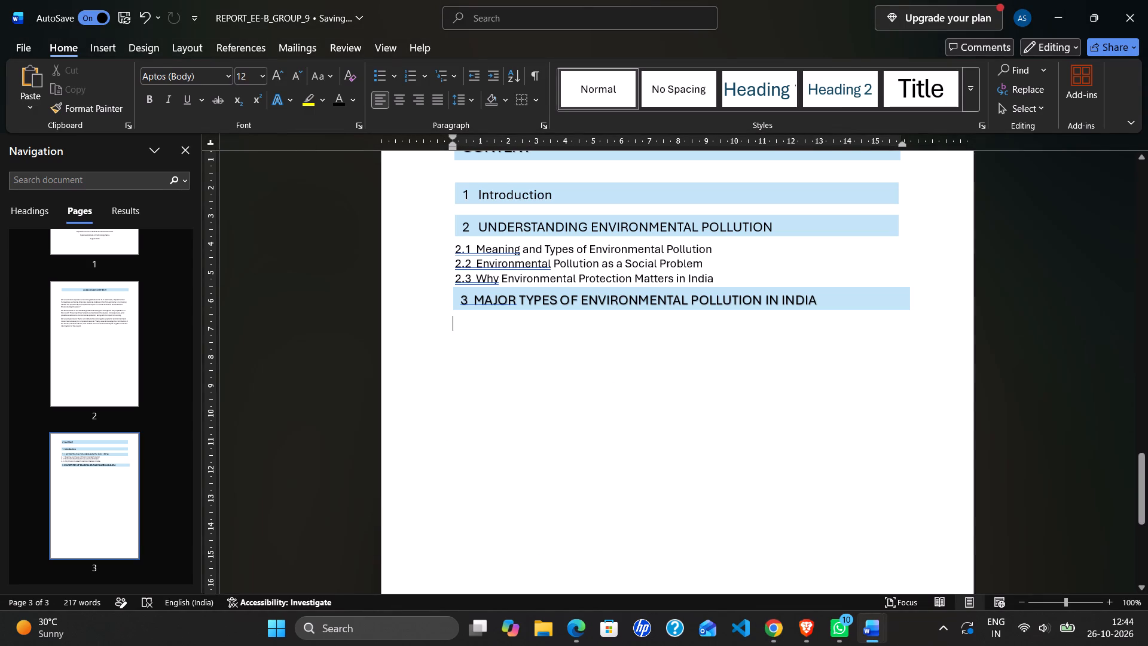
In the Word report, paste sub-entries 3.1 to 3.4 on the line below the section 3 bar.
key(ctrl+v)
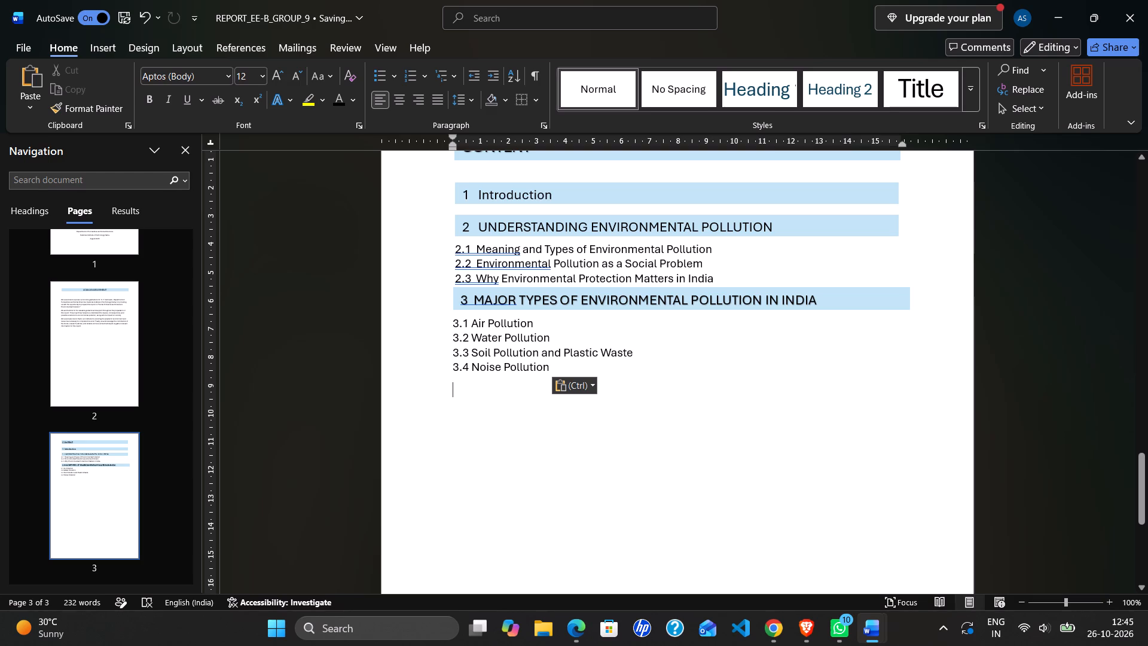
key(space)
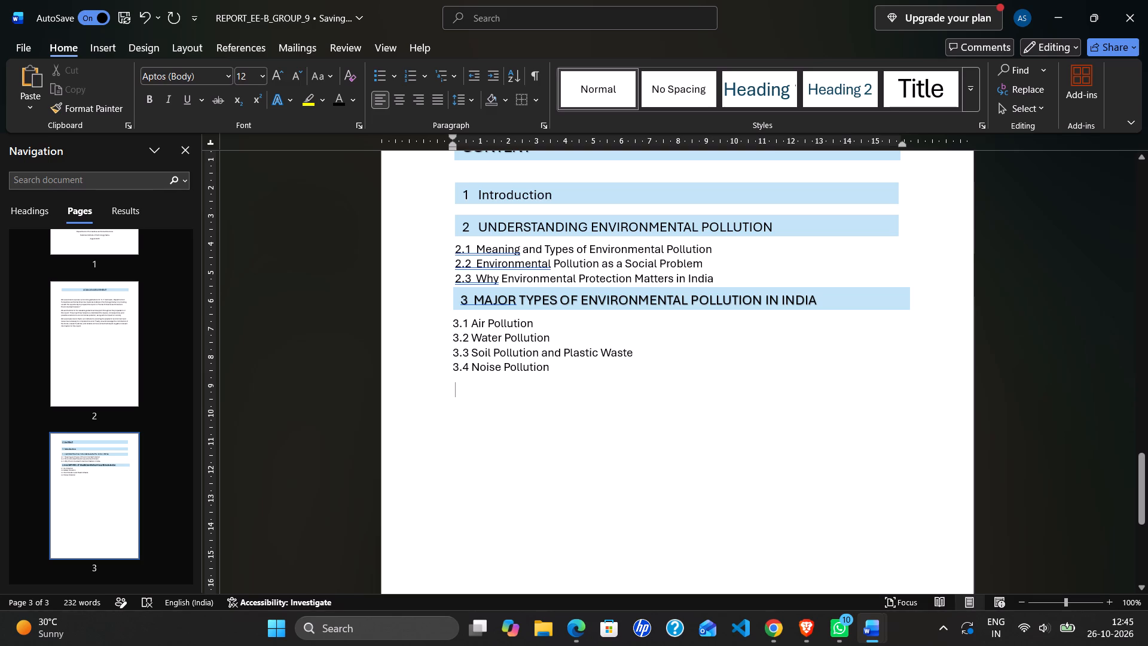
Add two extra spaces after each of the entry numbers 3.1, 3.2, 3.3 and 3.4.
click(468, 321)
key(space)
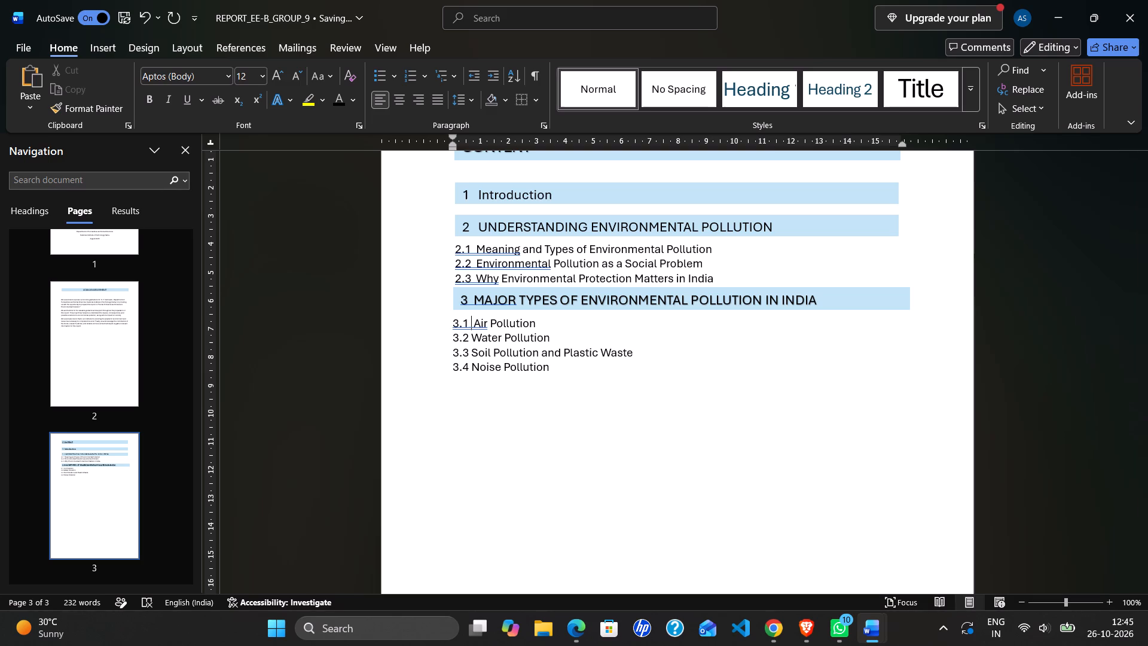
key(space)
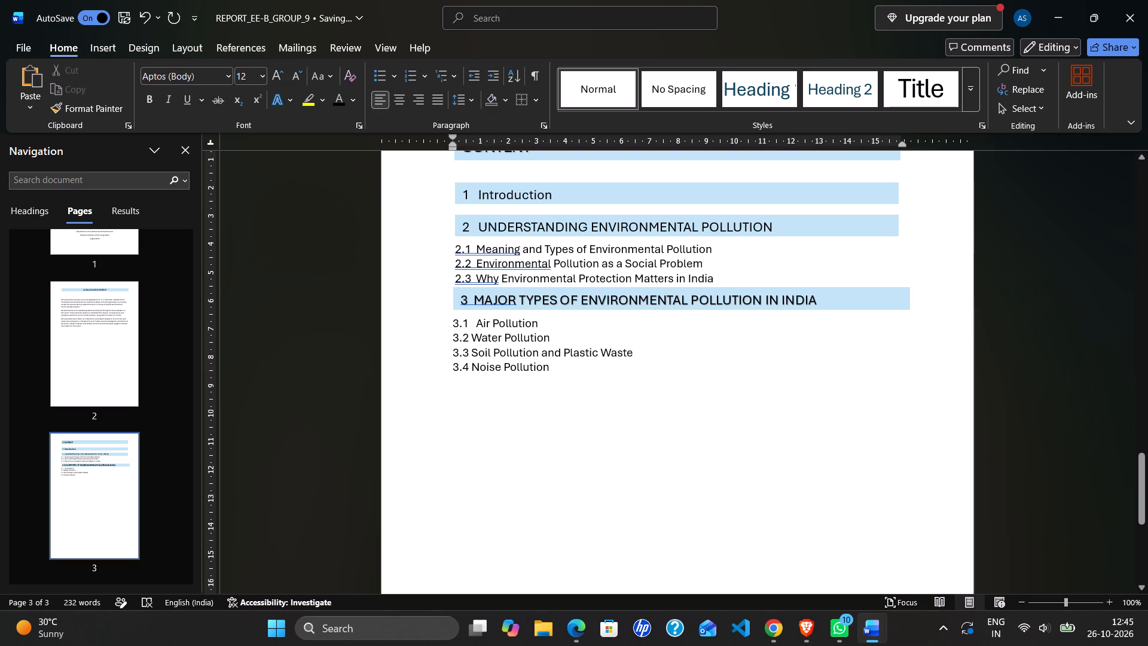
click(469, 334)
key(space)
key(space)
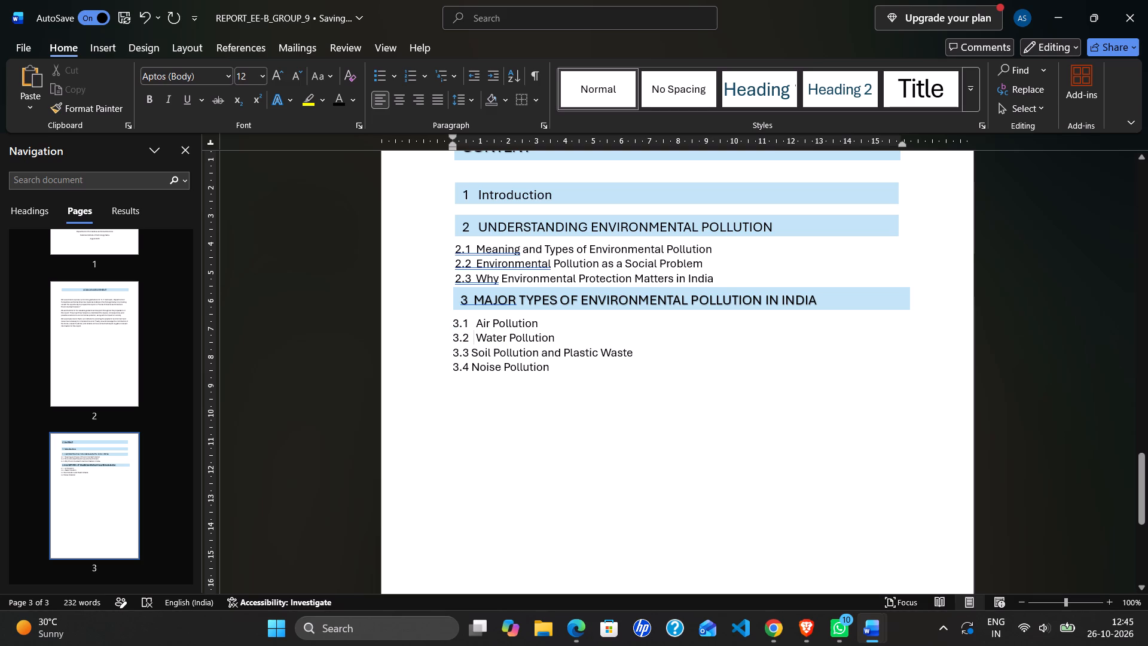
click(469, 353)
key(space)
key(space)
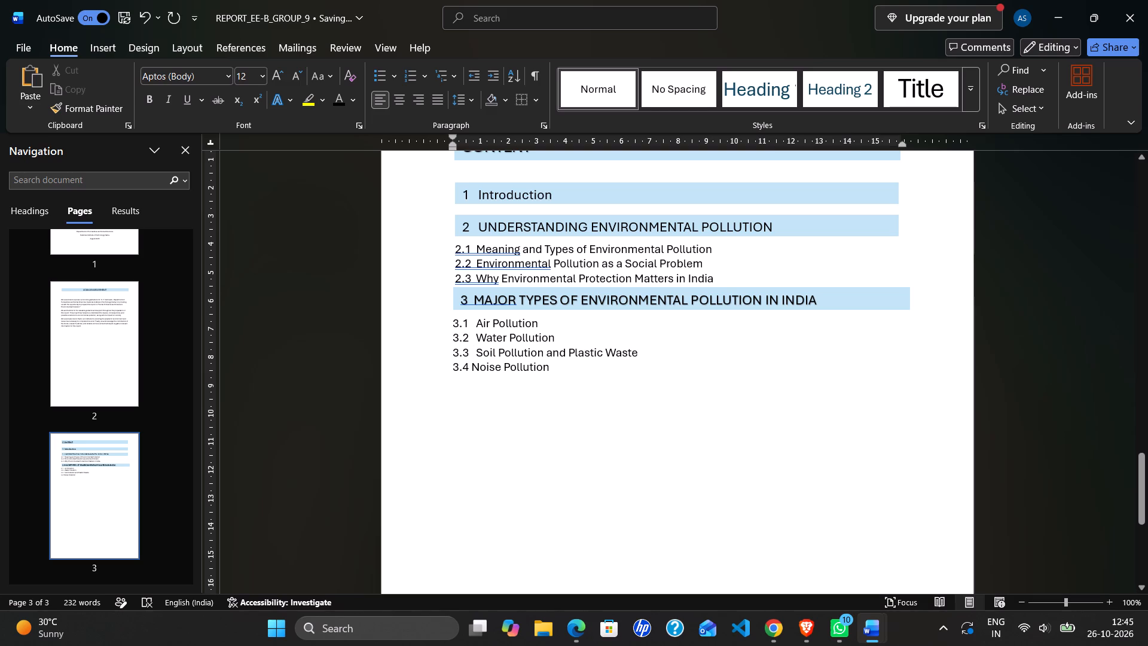
click(467, 369)
key(space)
key(space)
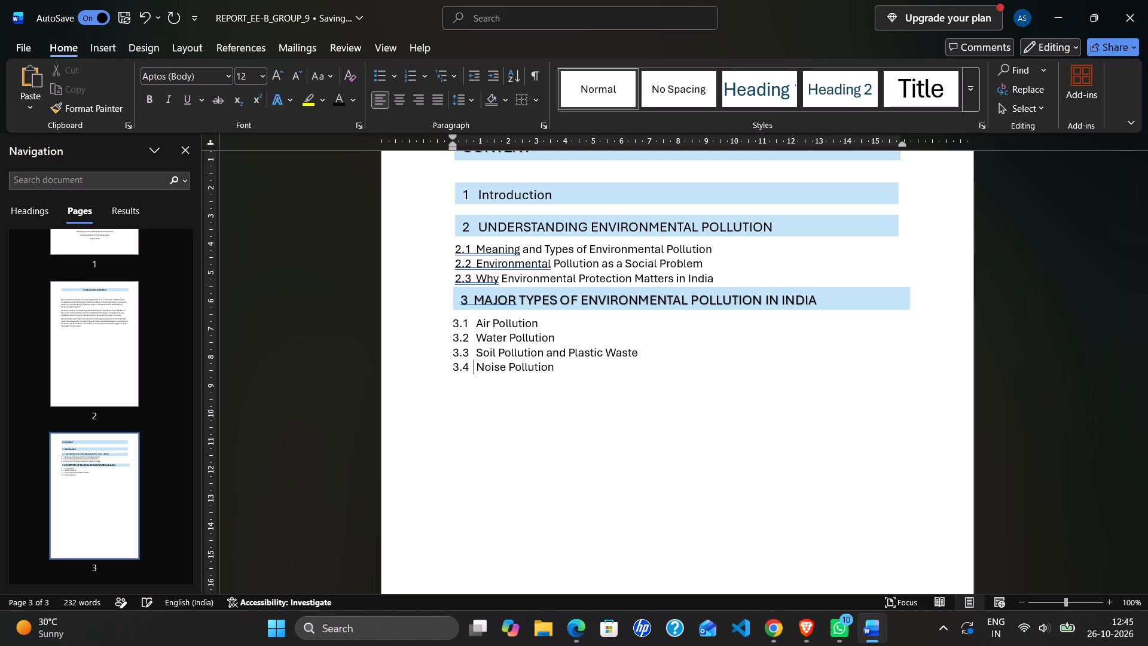
Widen the gap after the entry numbers 2.1, 2.2 and 2.3 by one space each so their titles line up.
click(476, 251)
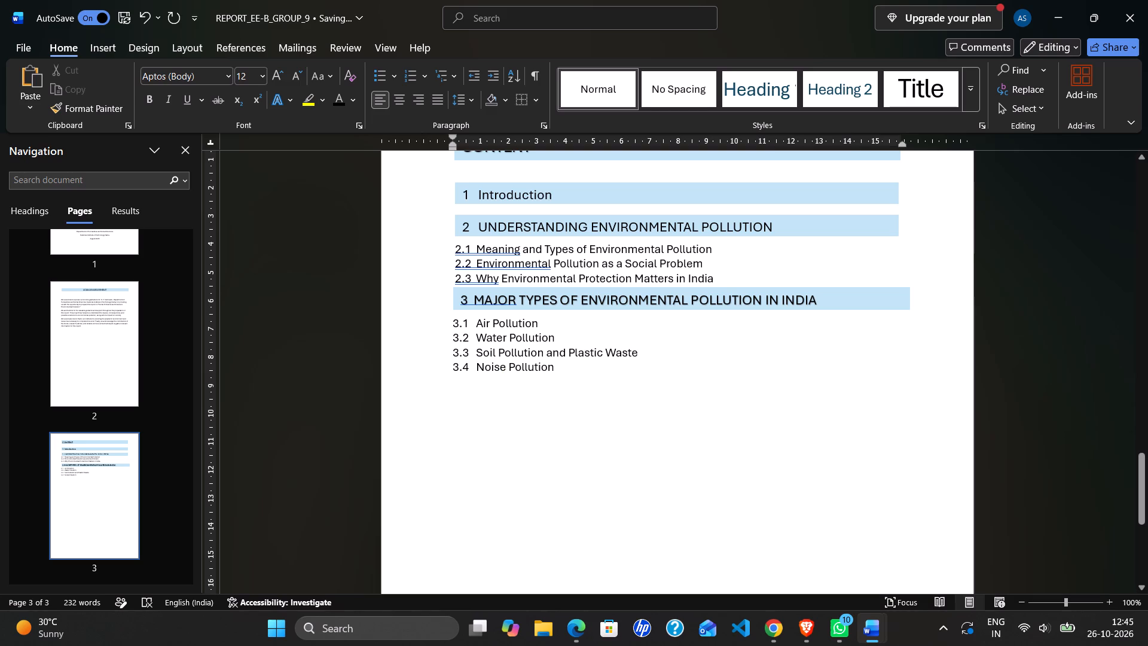
key(BackSpace)
key(Down)
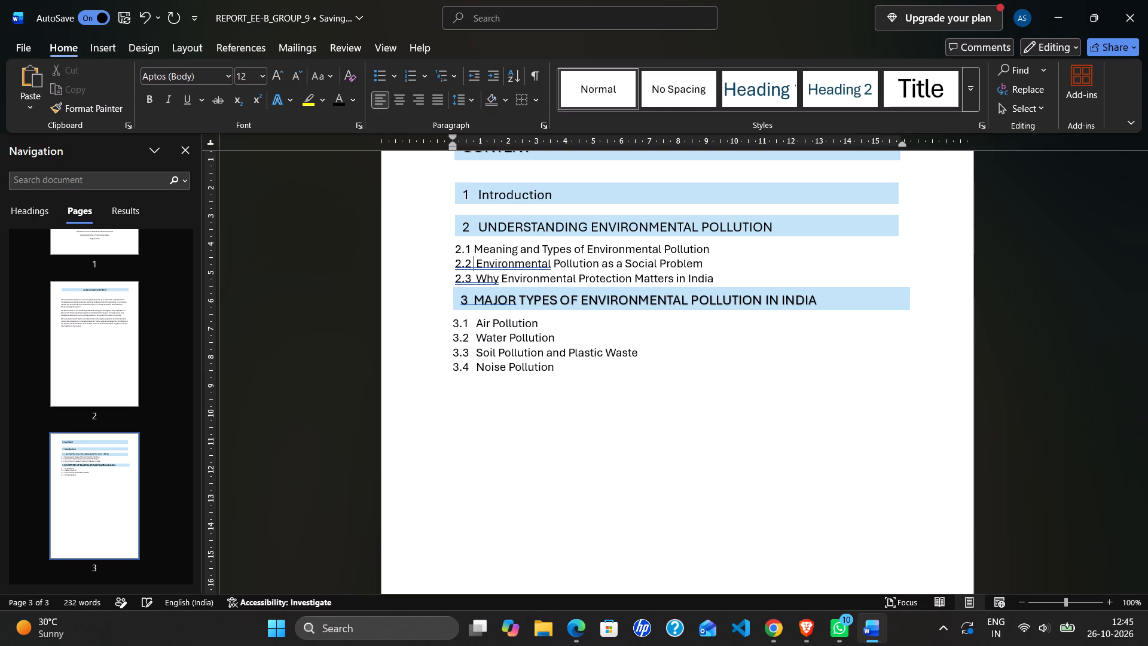
key(backslash)
key(BackSpace)
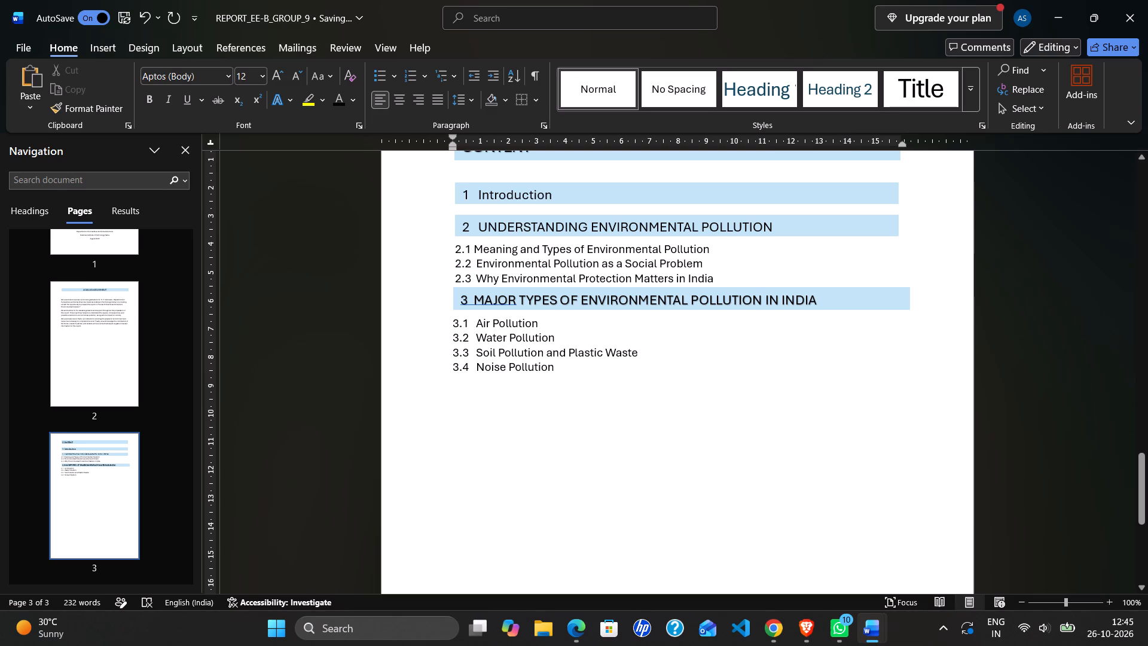
key(space)
key(space)
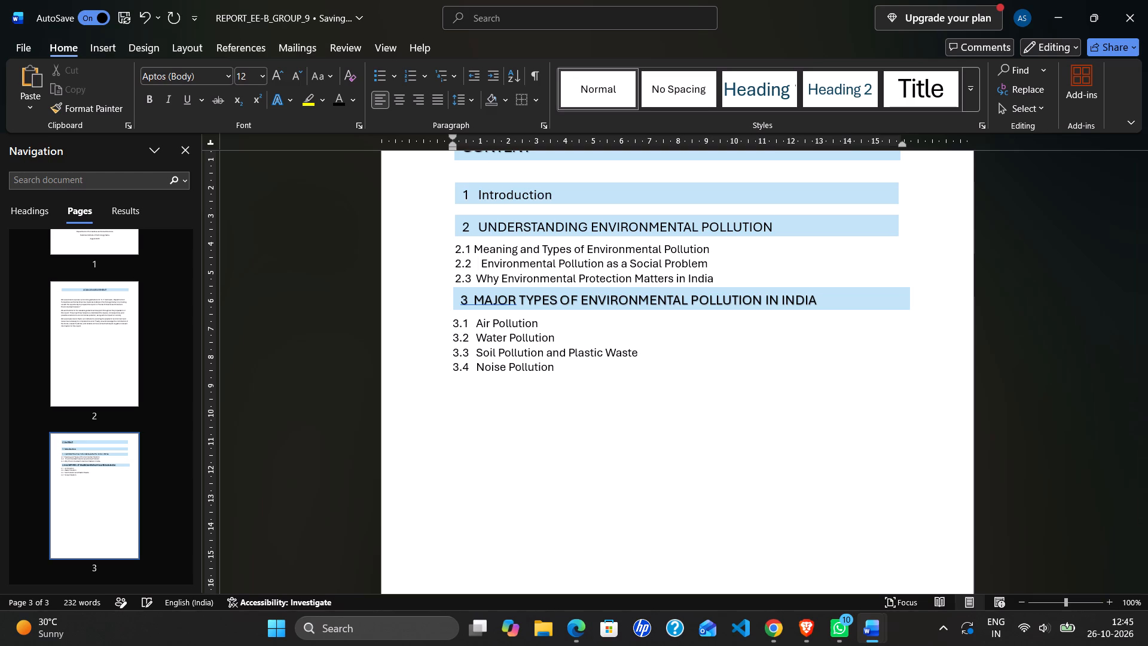
key(BackSpace)
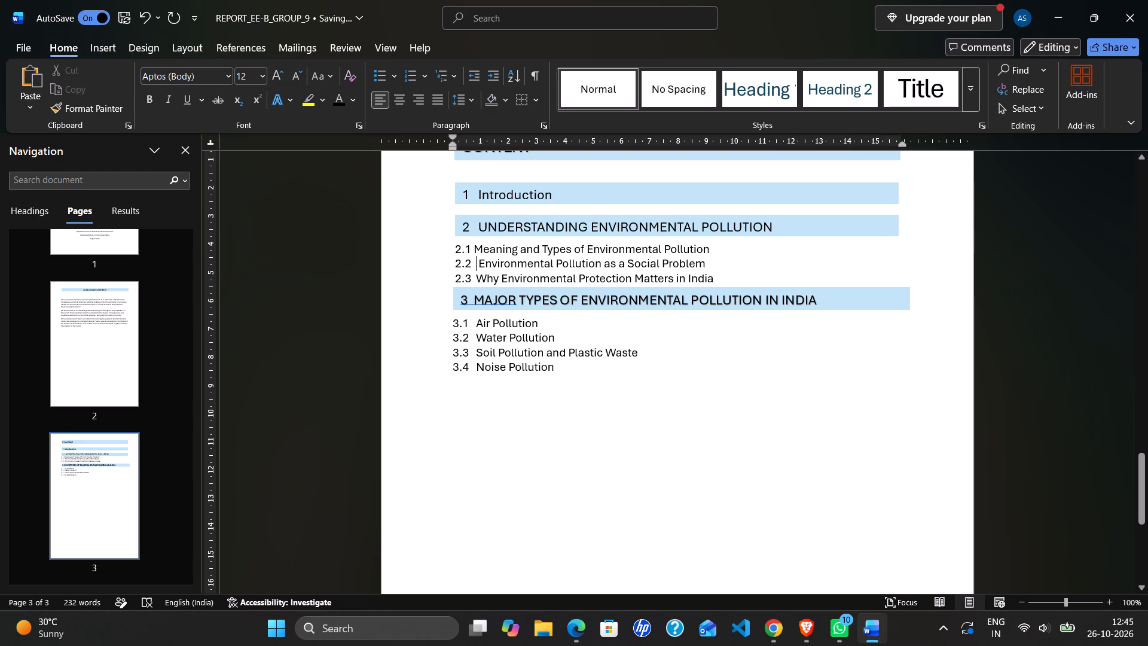
click(475, 248)
key(space)
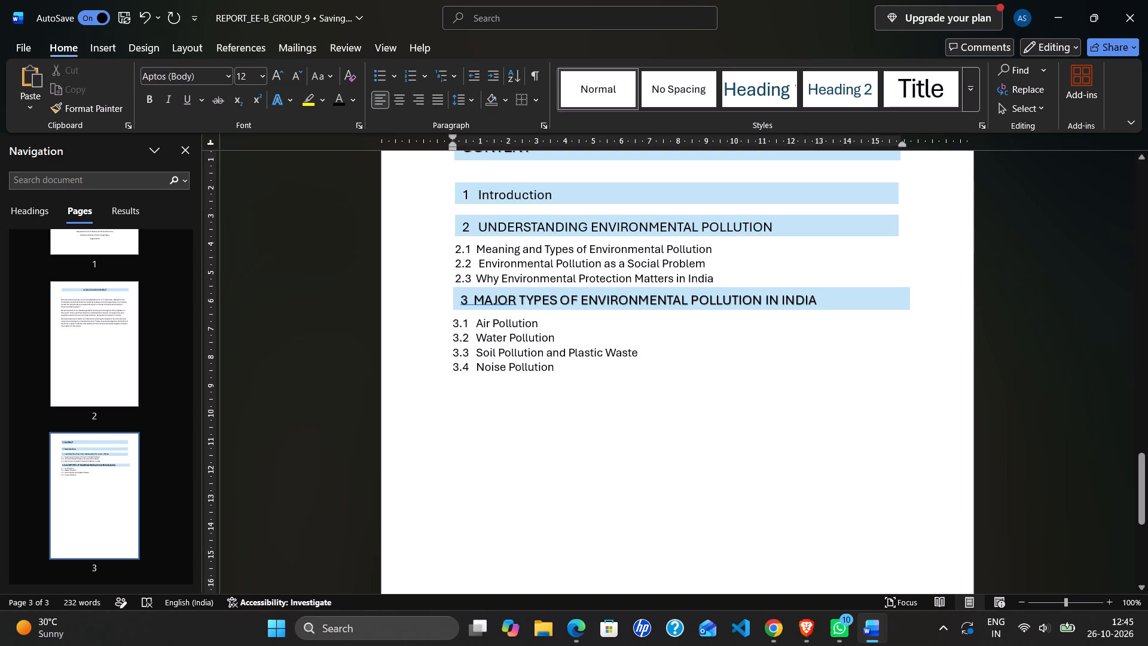
click(473, 276)
key(space)
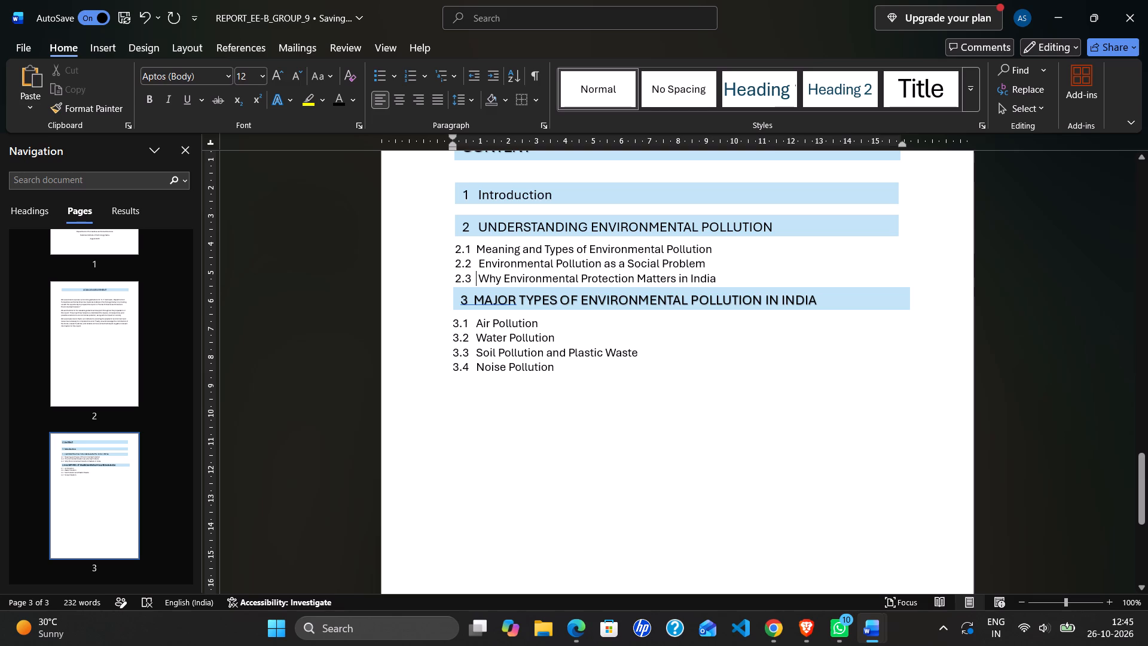
click(475, 250)
key(space)
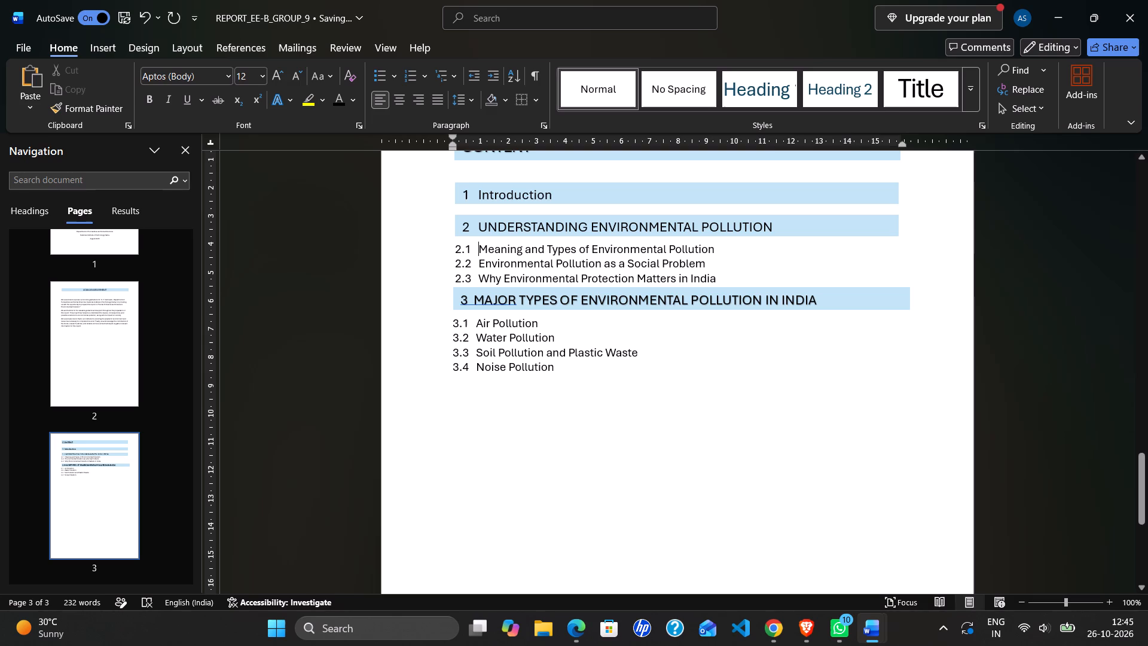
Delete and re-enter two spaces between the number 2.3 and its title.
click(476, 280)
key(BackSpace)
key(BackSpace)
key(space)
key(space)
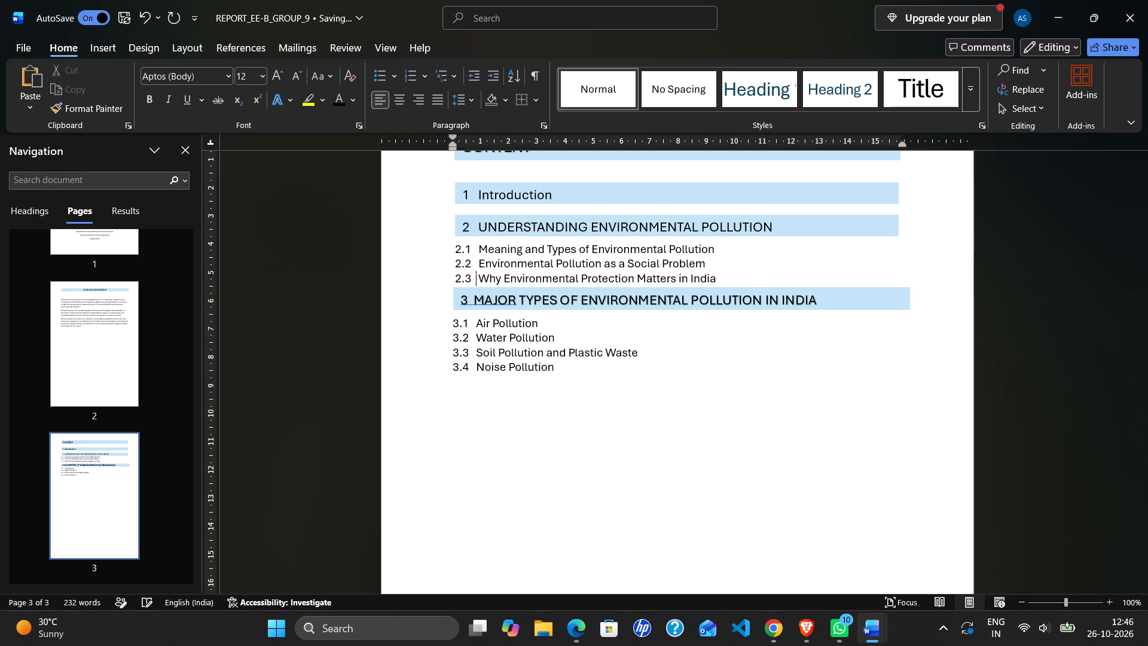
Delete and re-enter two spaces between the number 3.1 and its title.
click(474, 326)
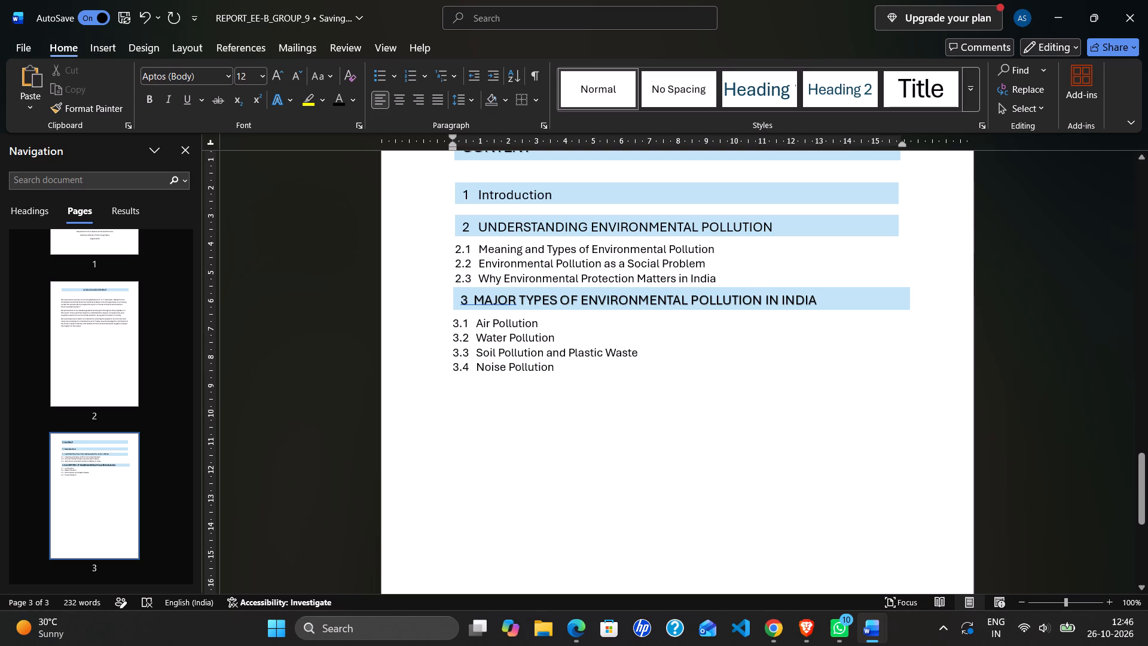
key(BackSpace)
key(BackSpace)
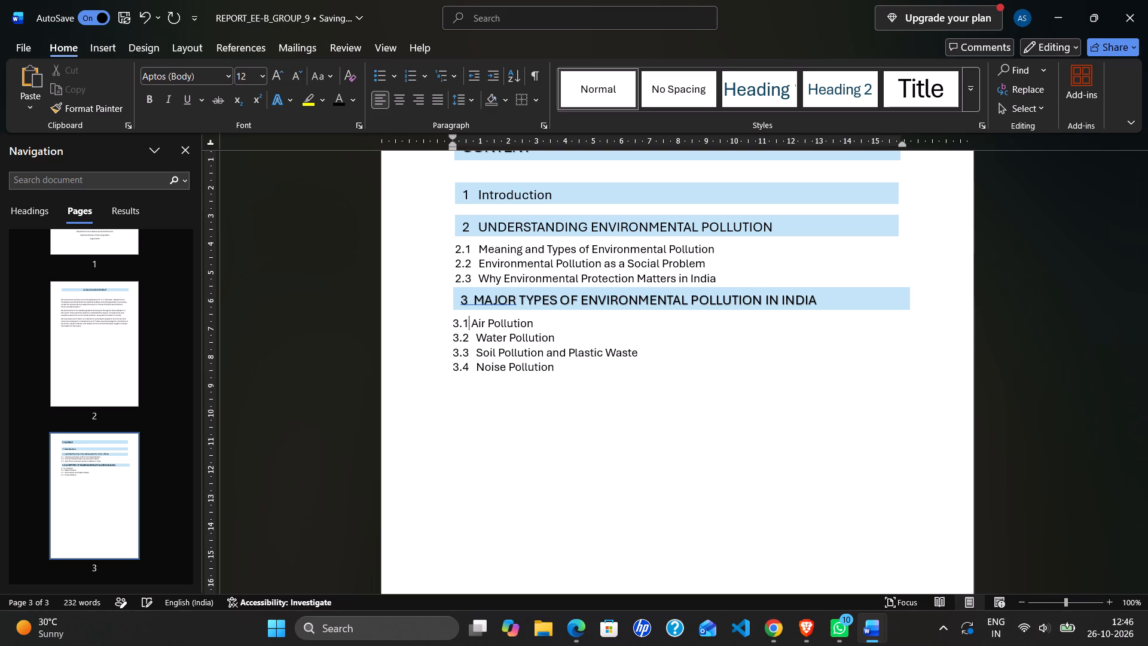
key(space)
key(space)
Insert a rectangle below entry 3.4 and stretch it into a bar about 16.4 cm wide and 1.7 cm high.
click(96, 50)
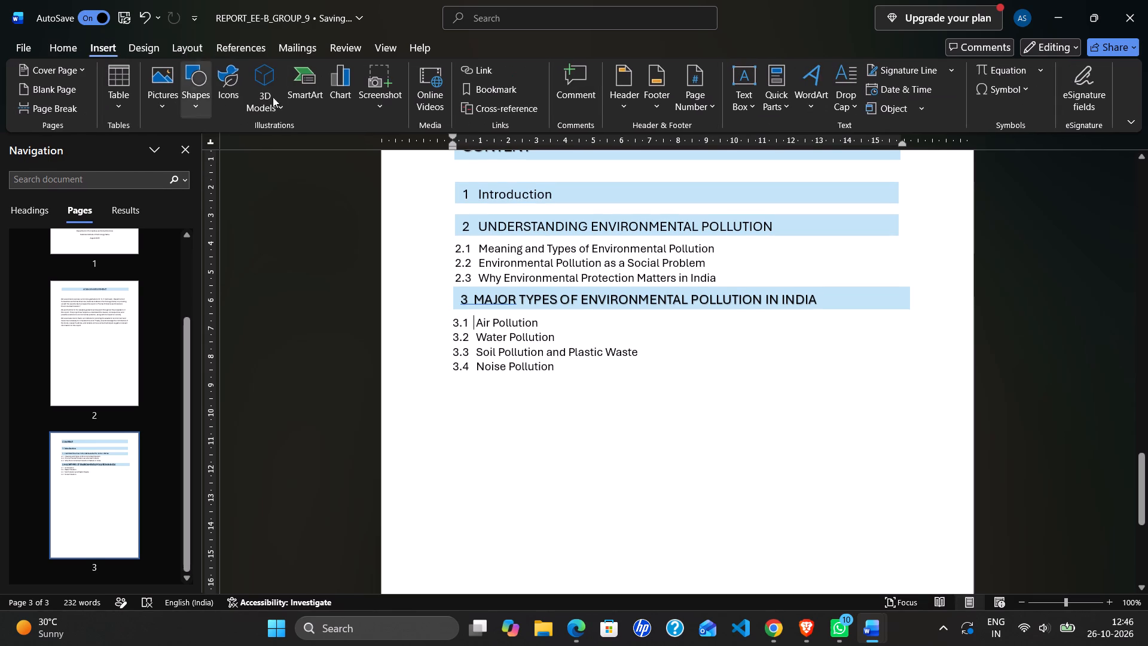
click(196, 80)
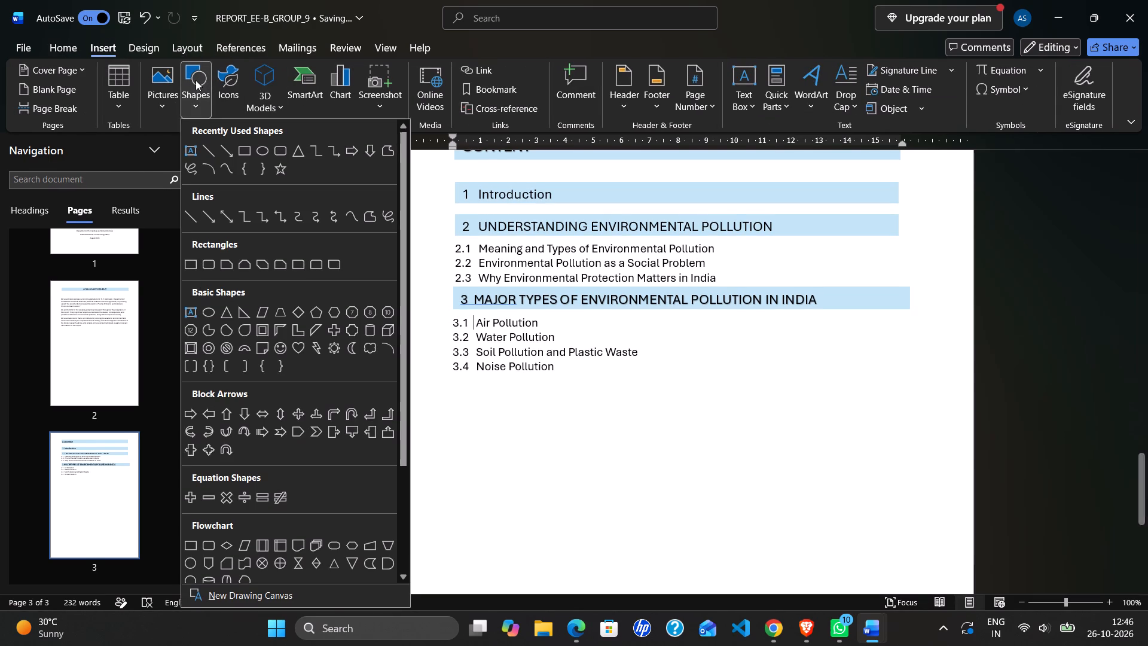
click(243, 147)
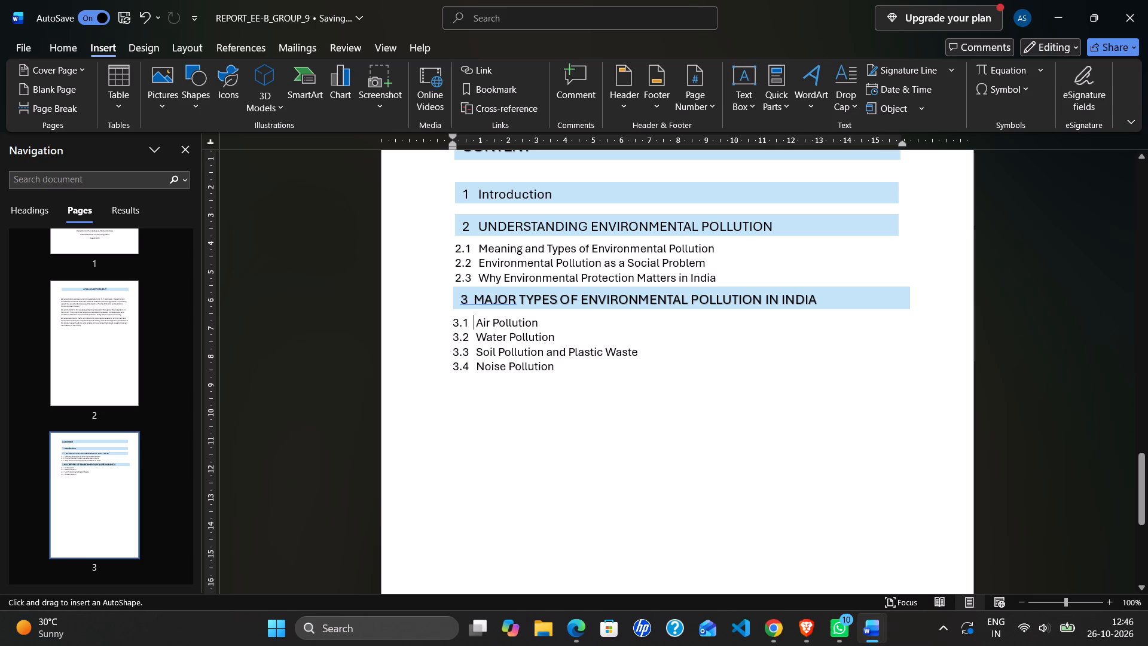
click(68, 44)
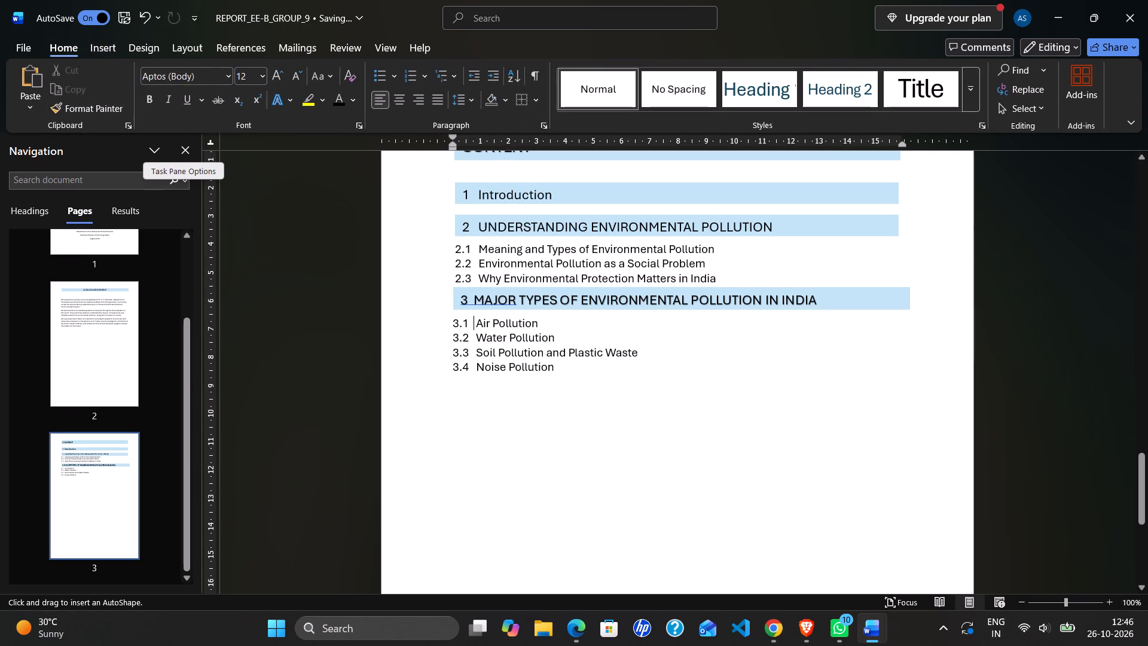
click(456, 393)
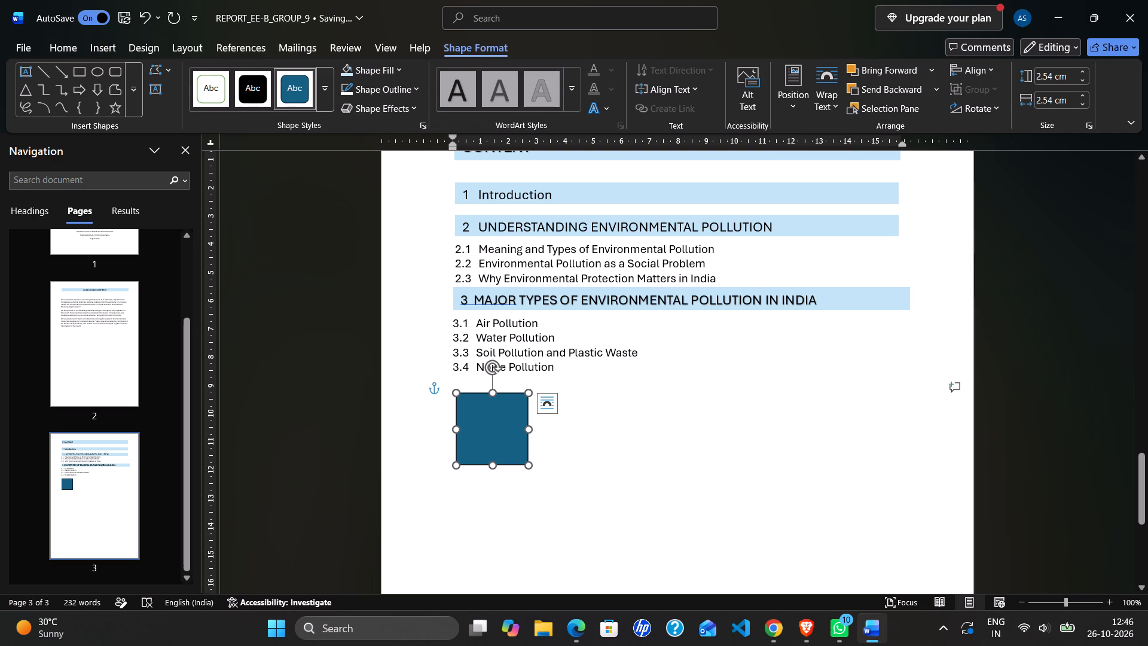
drag(530, 428, 745, 382)
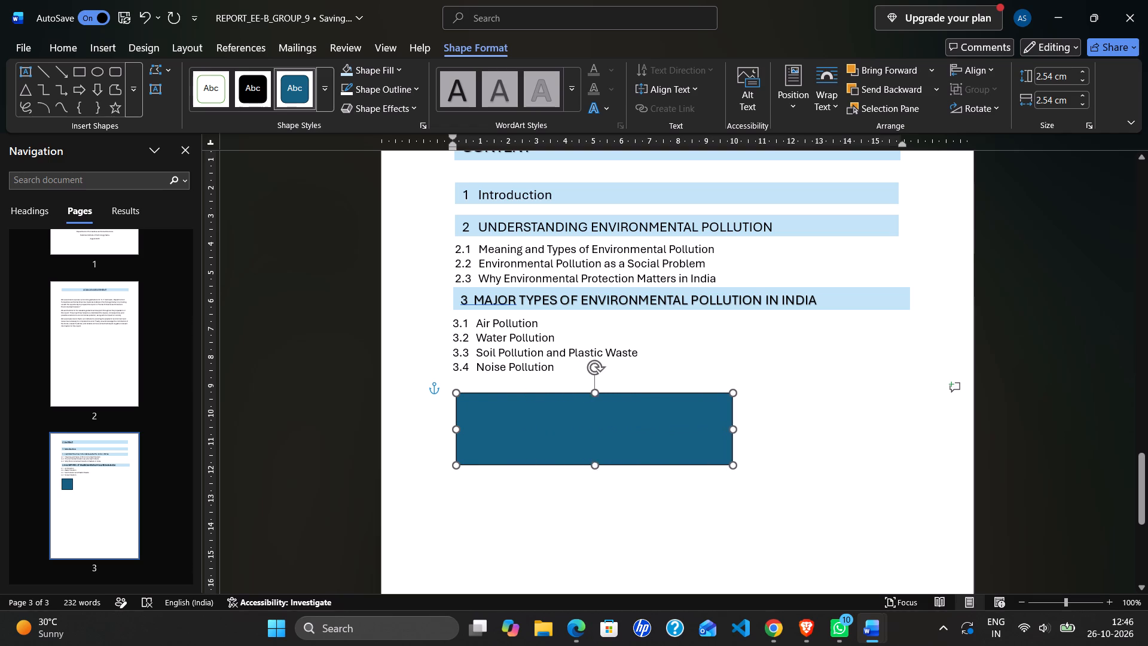
drag(745, 382, 920, 409)
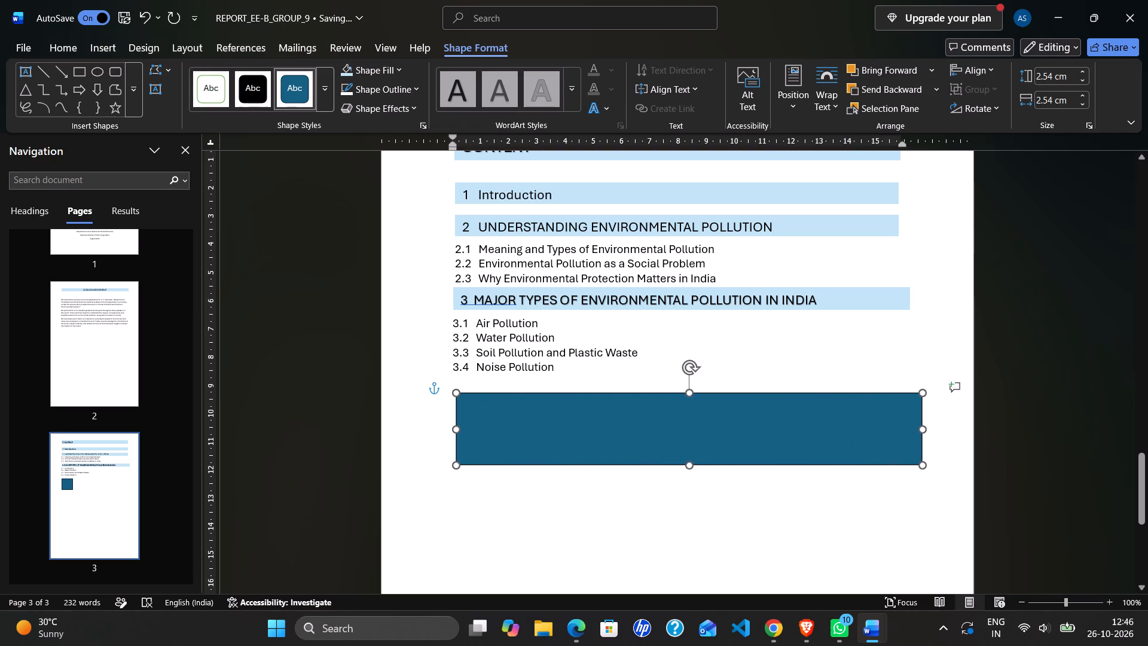
drag(920, 409, 919, 409)
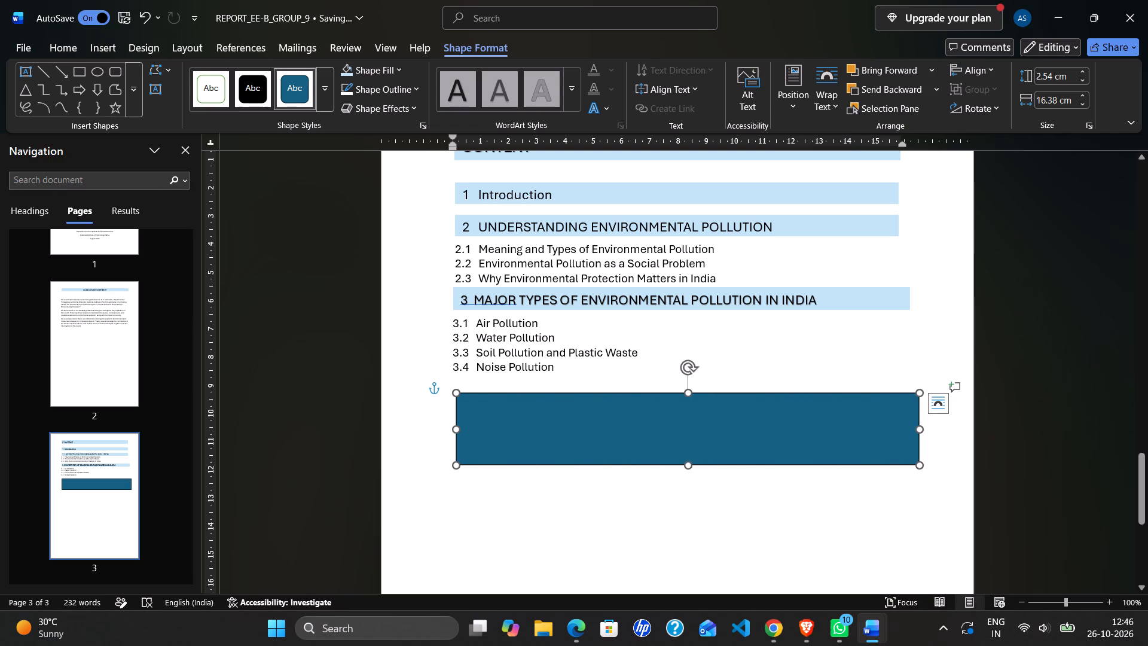
drag(691, 466, 691, 465)
drag(691, 465, 693, 439)
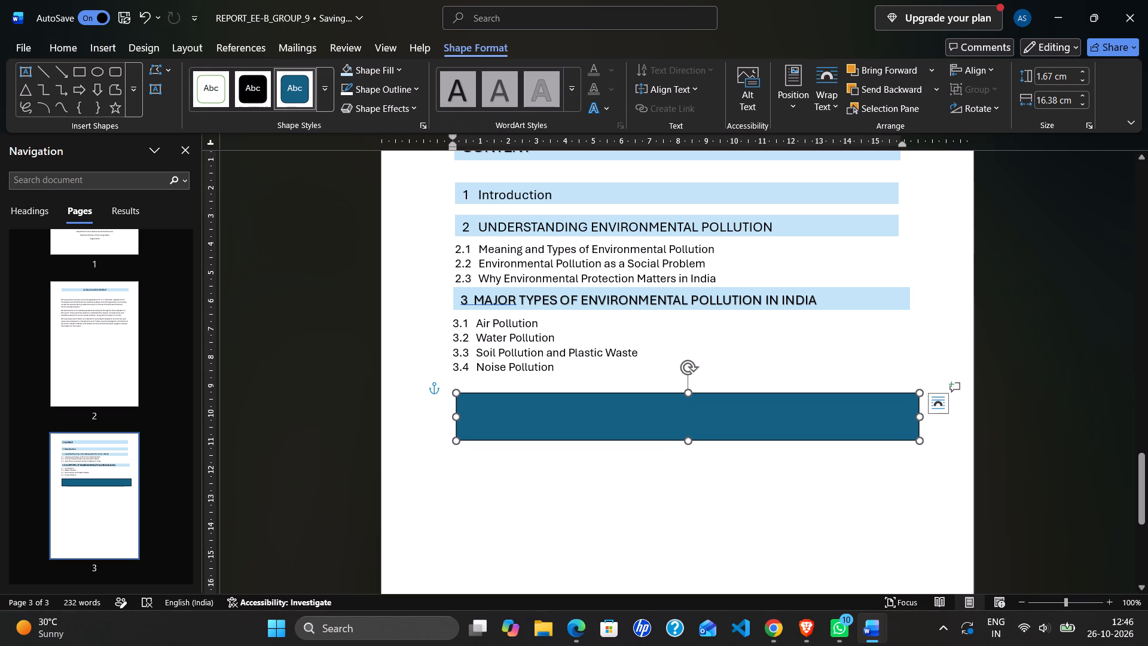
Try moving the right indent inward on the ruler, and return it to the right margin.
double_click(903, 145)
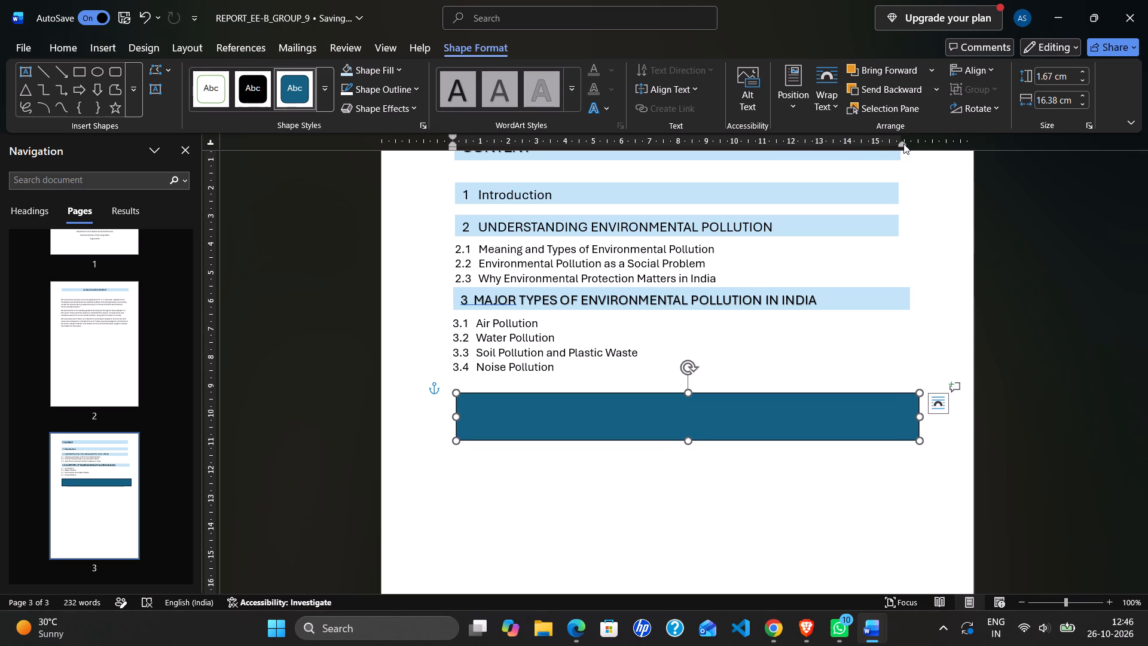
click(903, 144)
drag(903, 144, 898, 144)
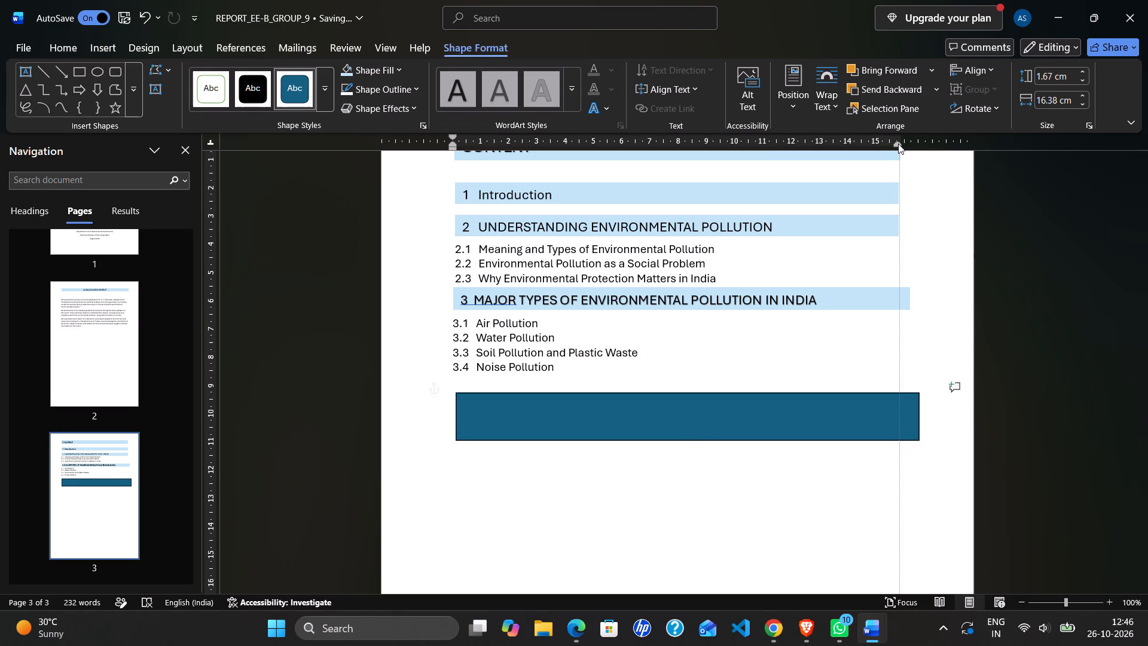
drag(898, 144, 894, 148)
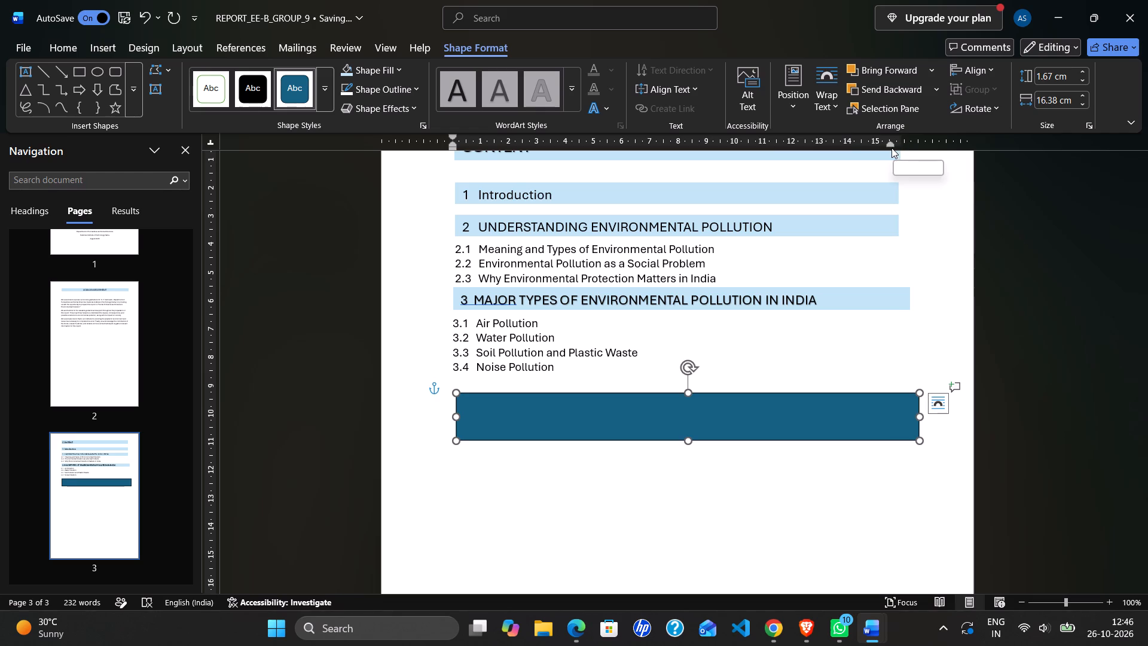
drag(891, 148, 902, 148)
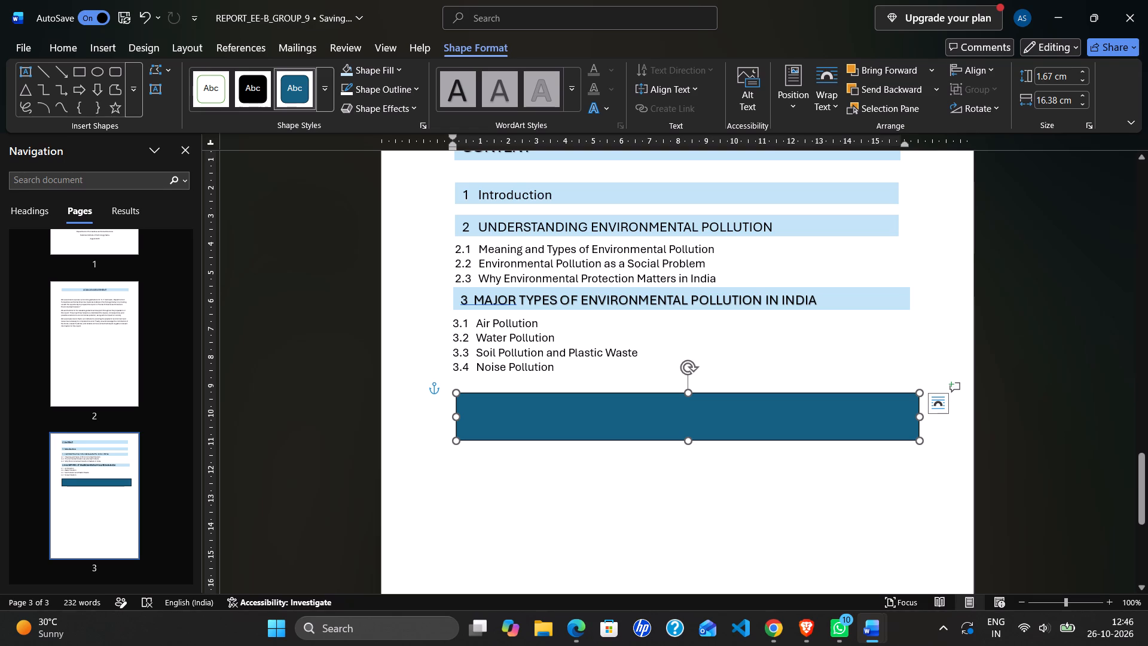
Resize the new bar to about 1.1 cm high and 15.9 cm wide, placed just below entry 3.4 and aligned with the left margin.
drag(688, 440, 689, 438)
drag(689, 438, 693, 423)
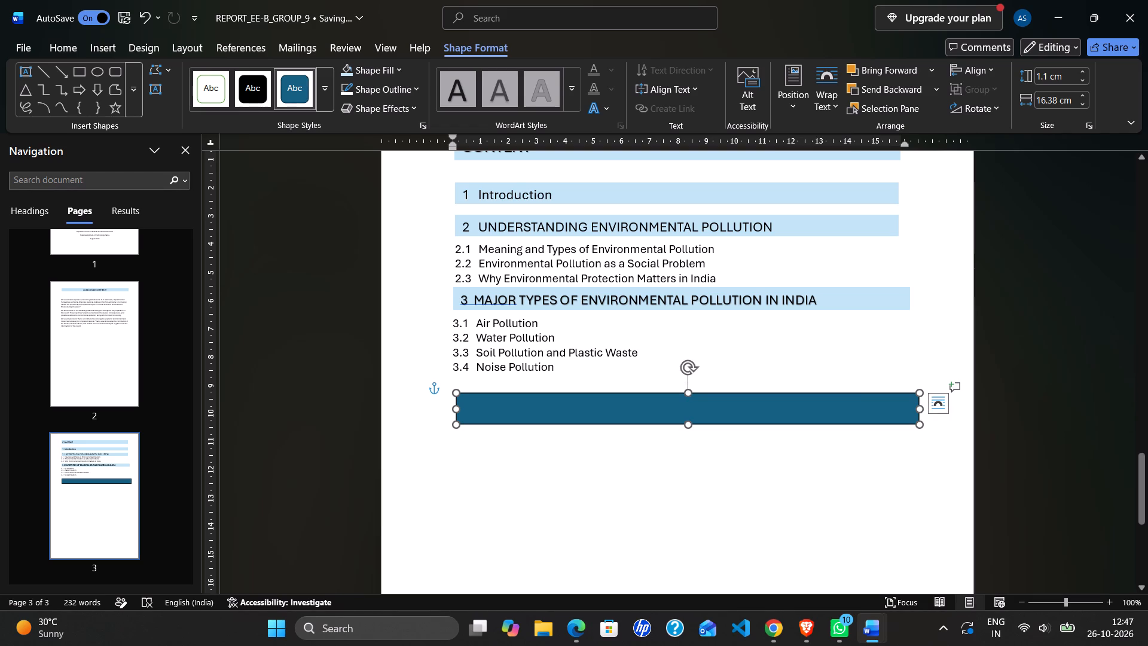
drag(687, 407, 679, 376)
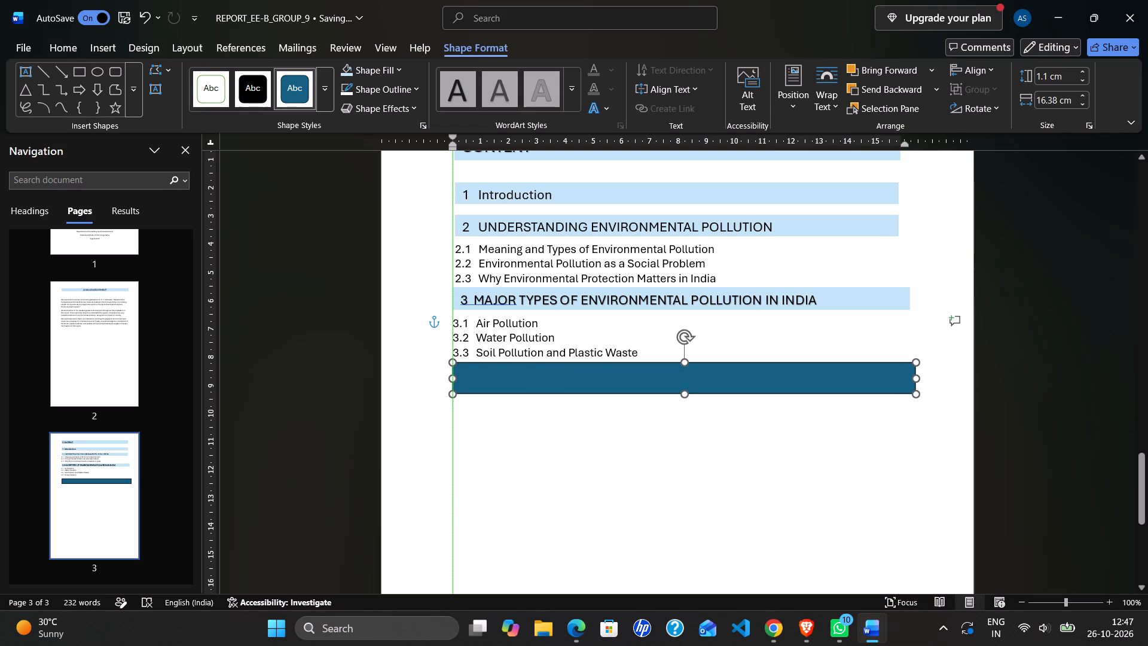
drag(679, 376, 681, 392)
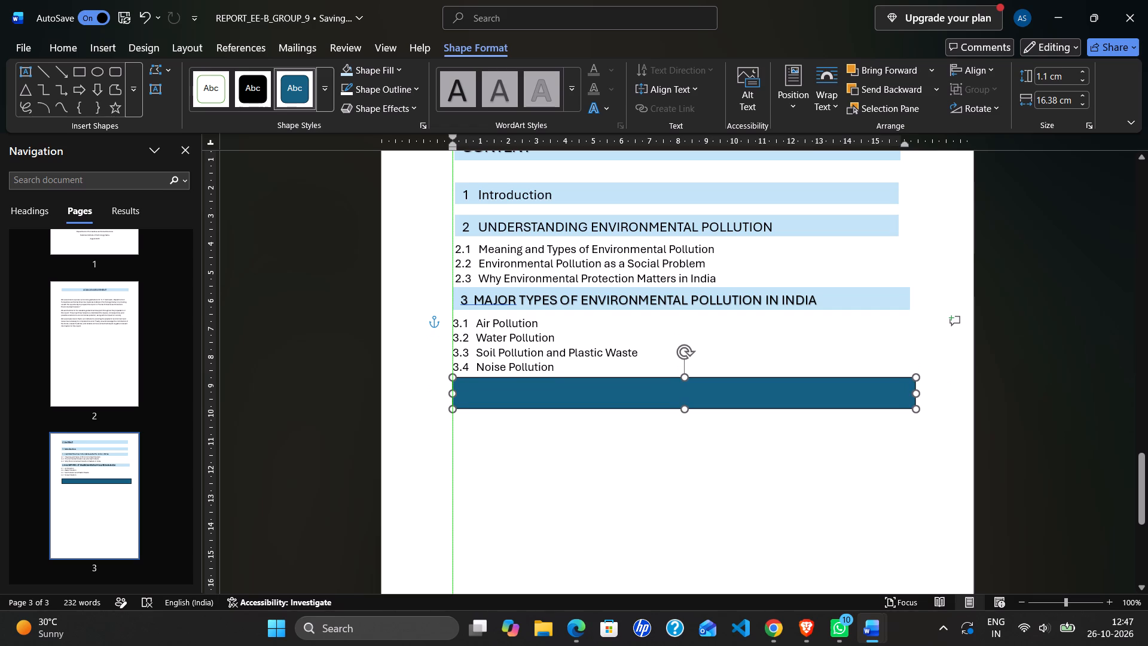
drag(681, 392, 682, 392)
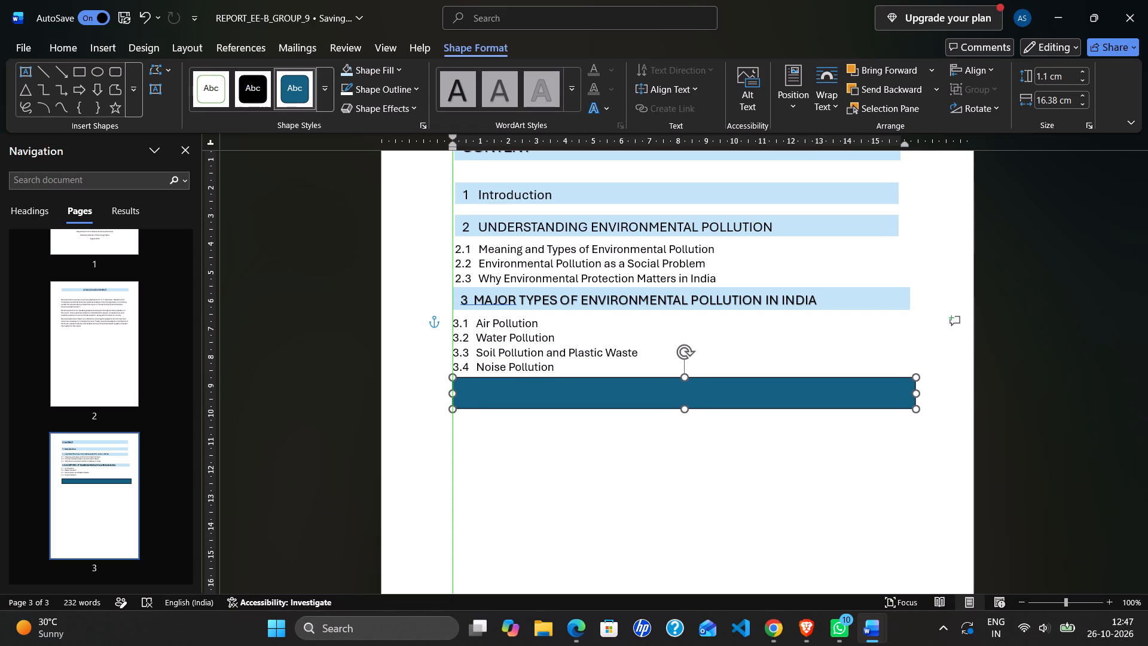
drag(682, 392, 680, 395)
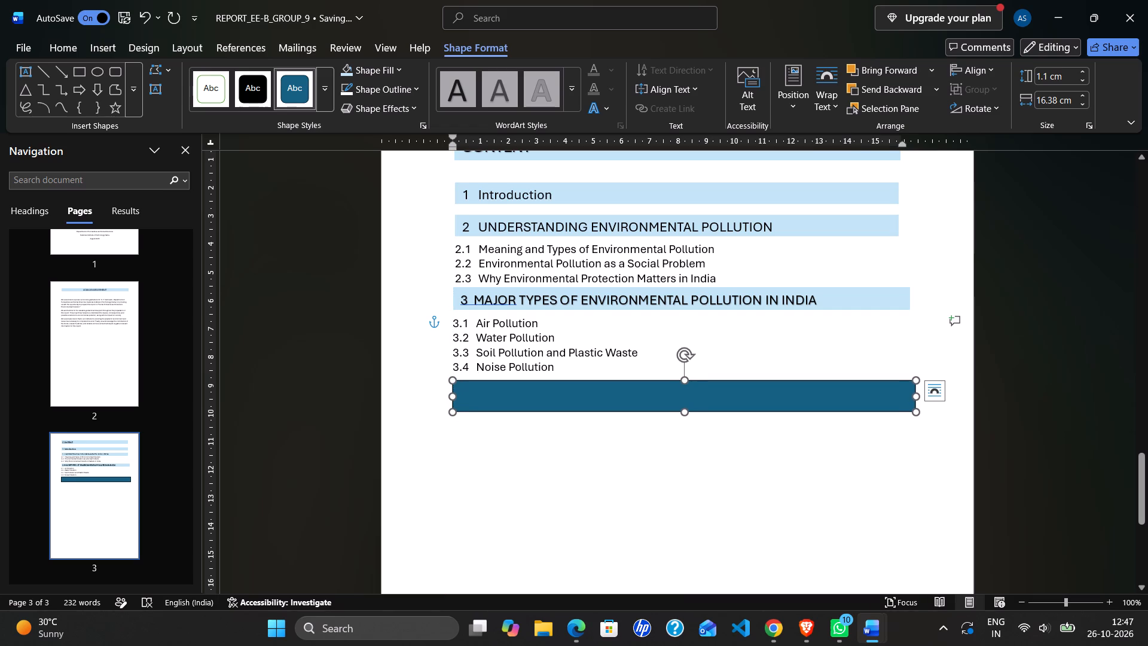
drag(920, 398, 908, 398)
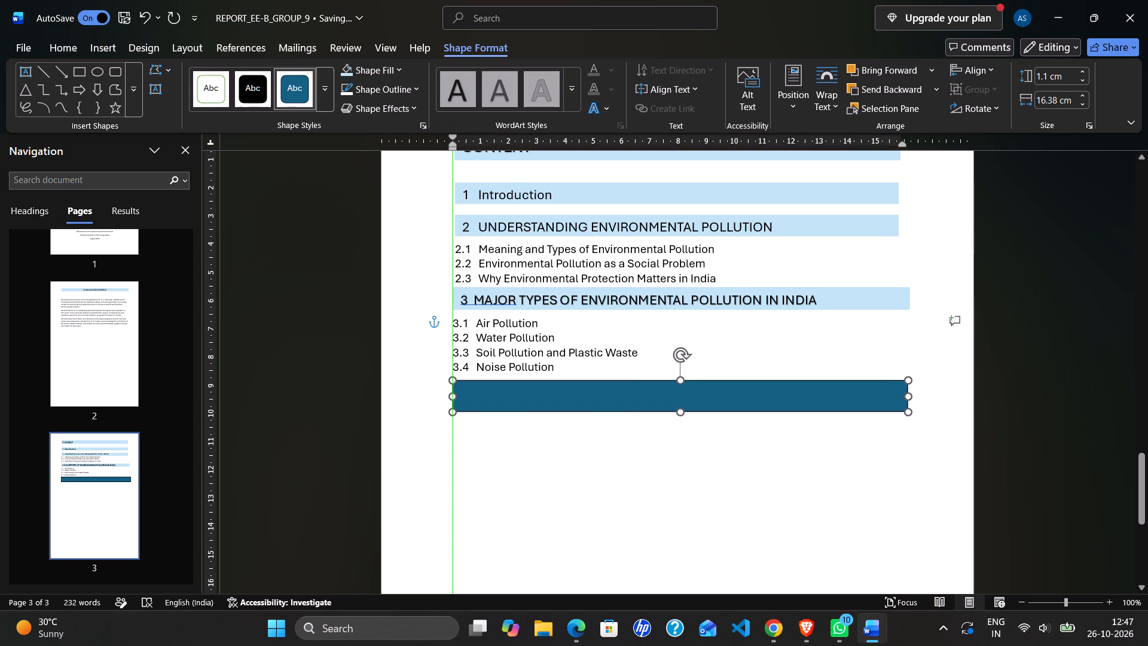
drag(908, 398, 917, 388)
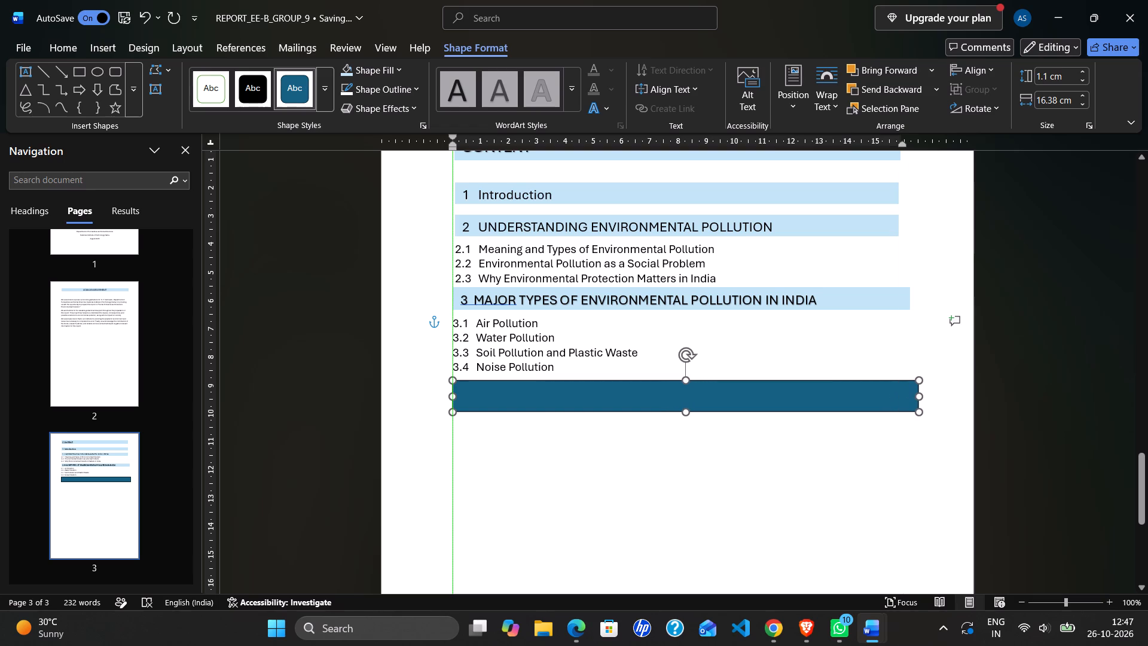
drag(917, 388, 901, 396)
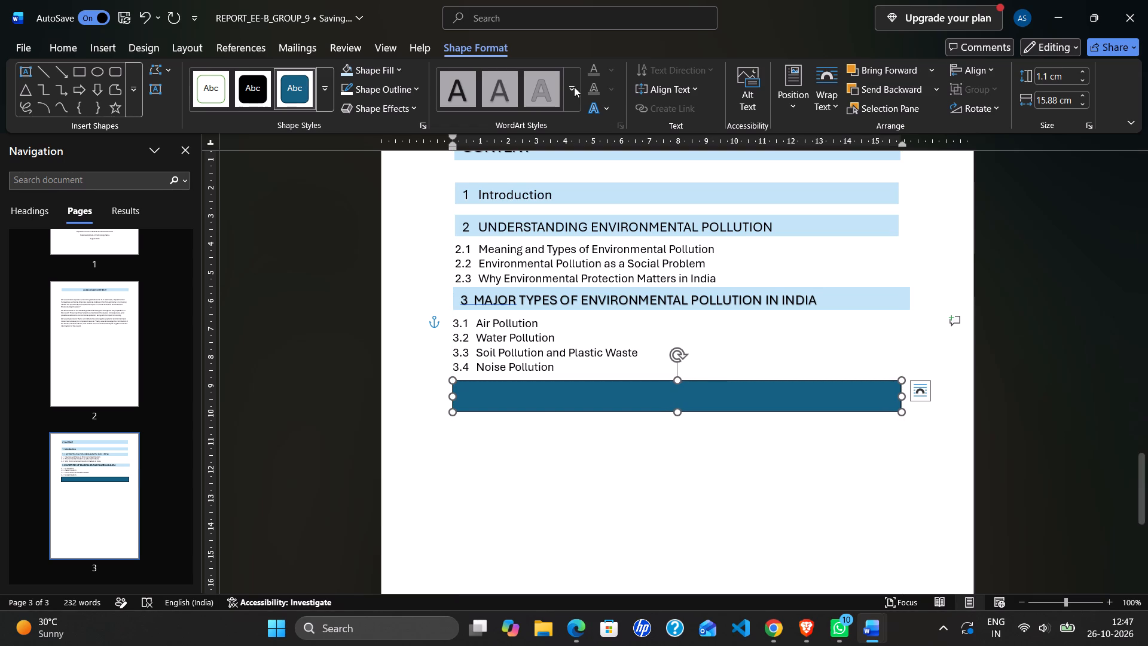
Give the new bar the same light-blue fill as the other heading bars and a white outline.
click(387, 74)
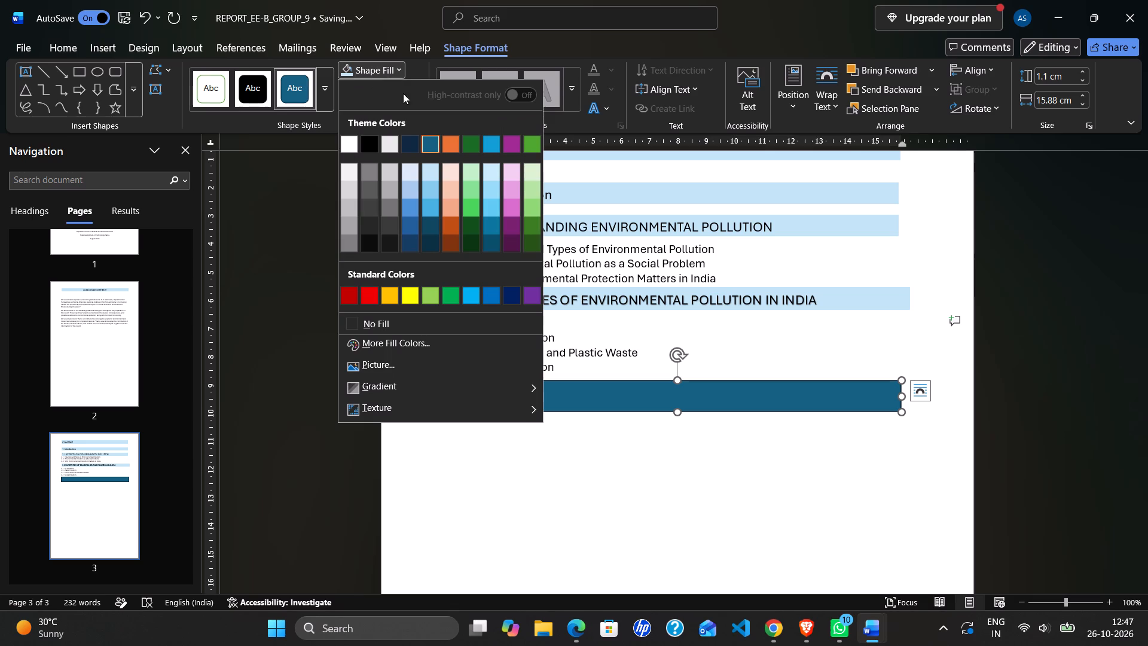
click(428, 163)
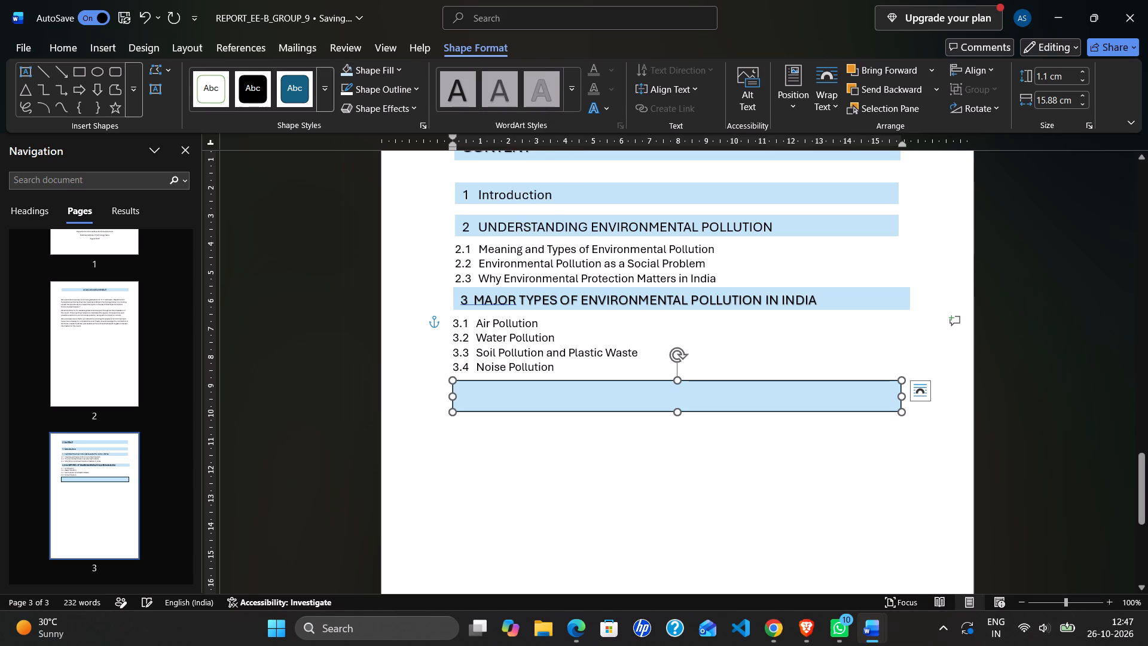
click(395, 93)
click(347, 153)
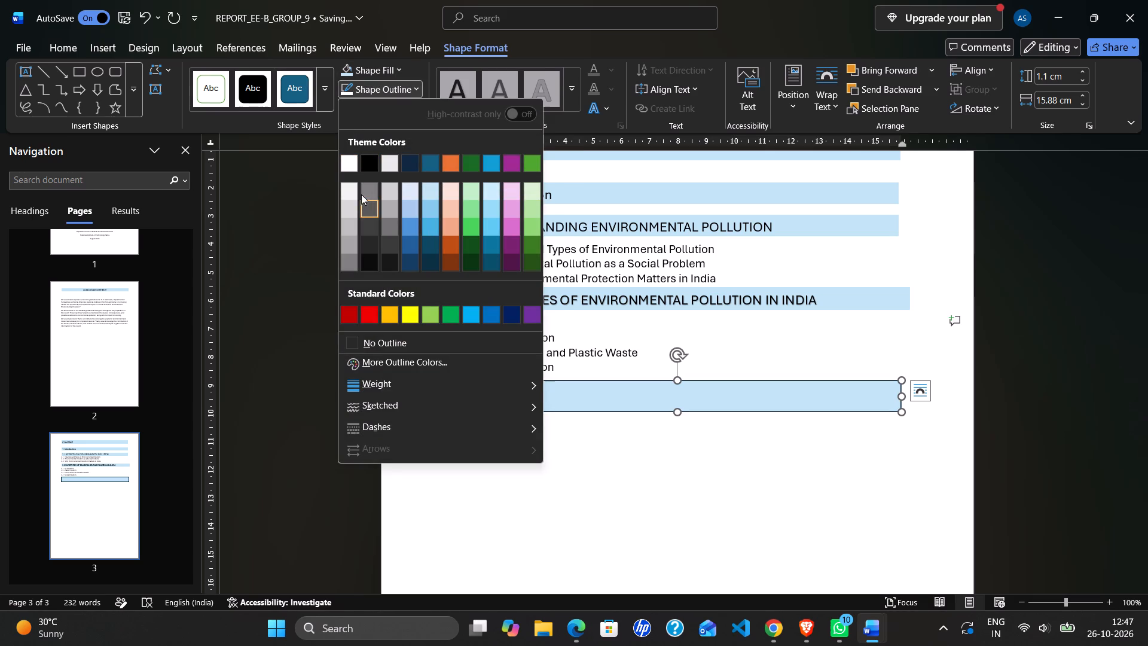
click(342, 158)
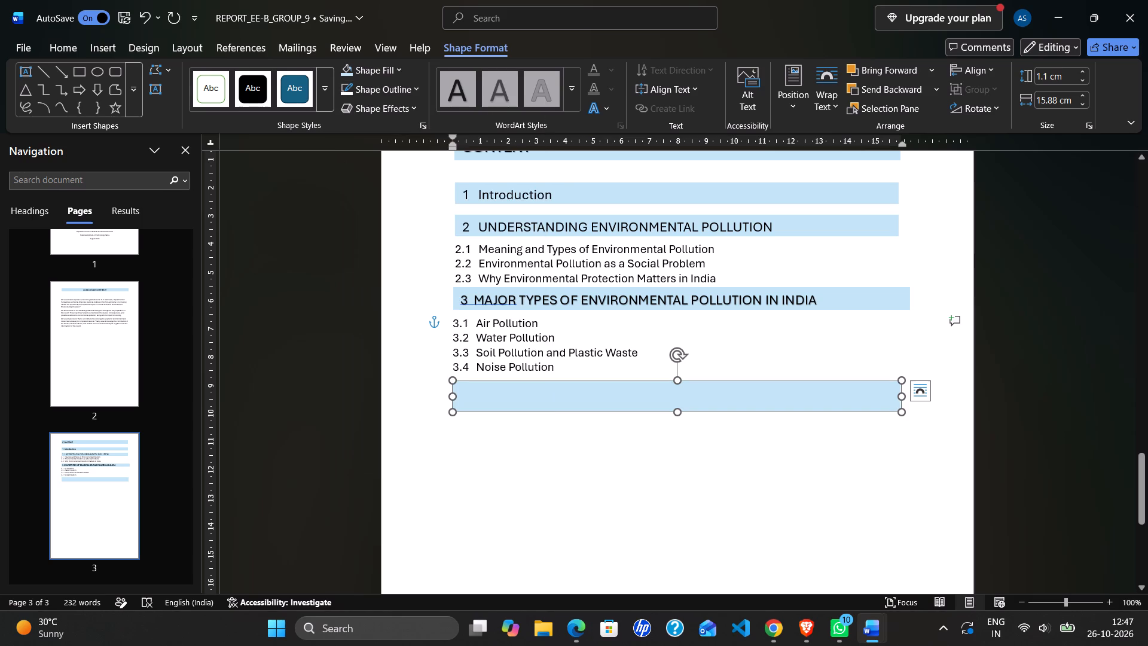
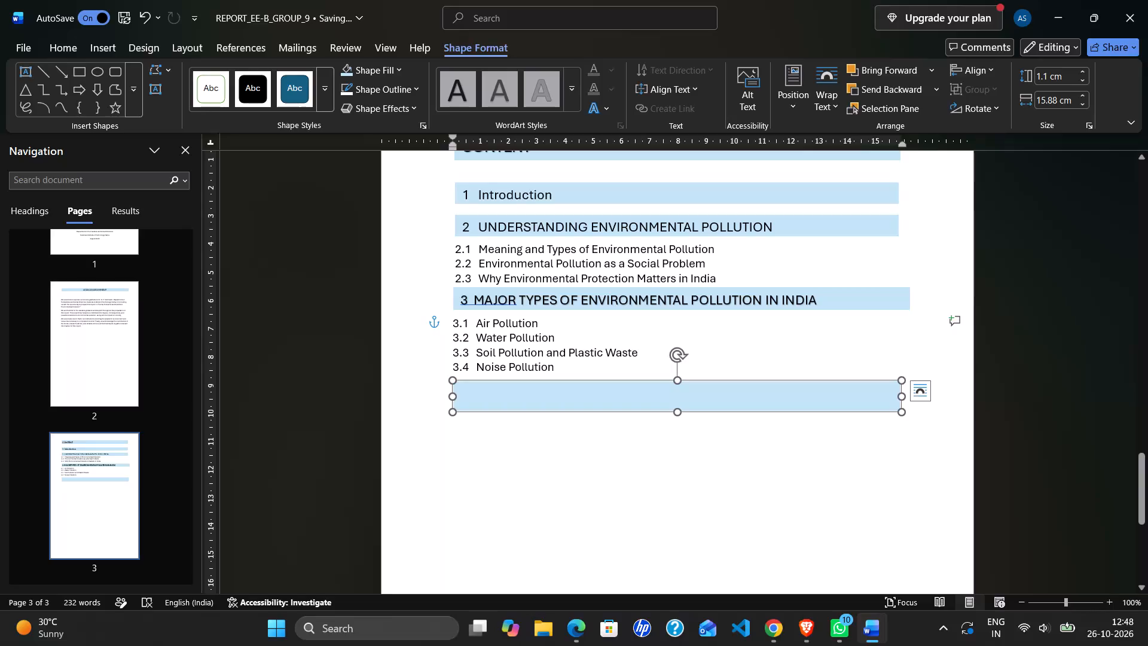
Cut the empty light-blue bar below entry 3.4 out of the page.
right_click(639, 395)
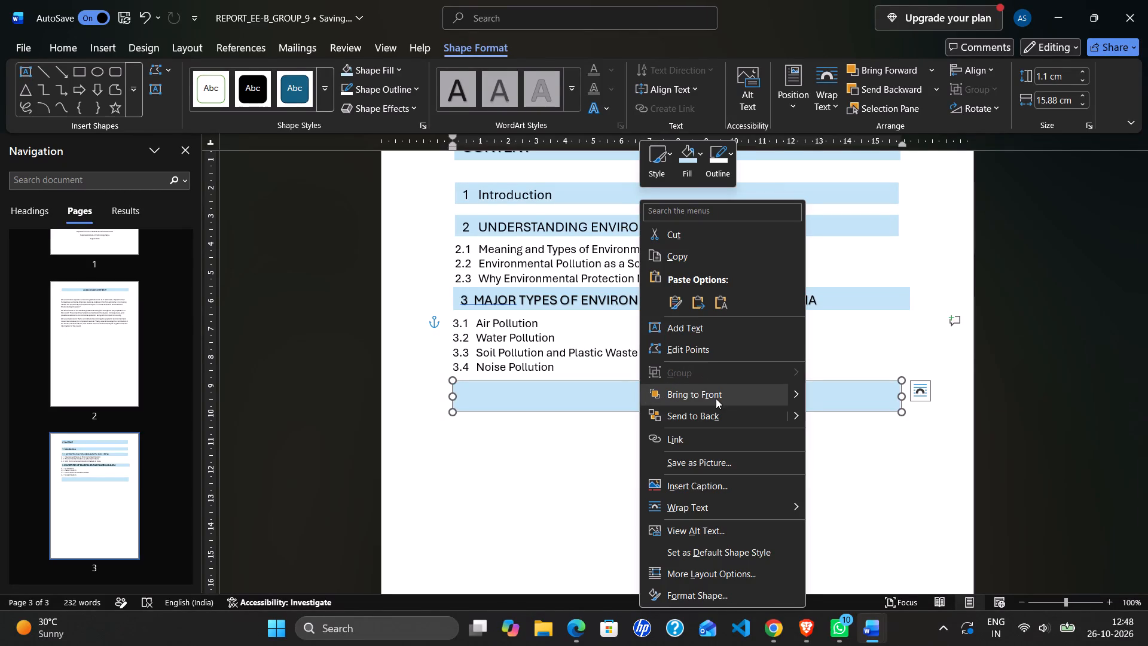
key(Delete)
click(697, 233)
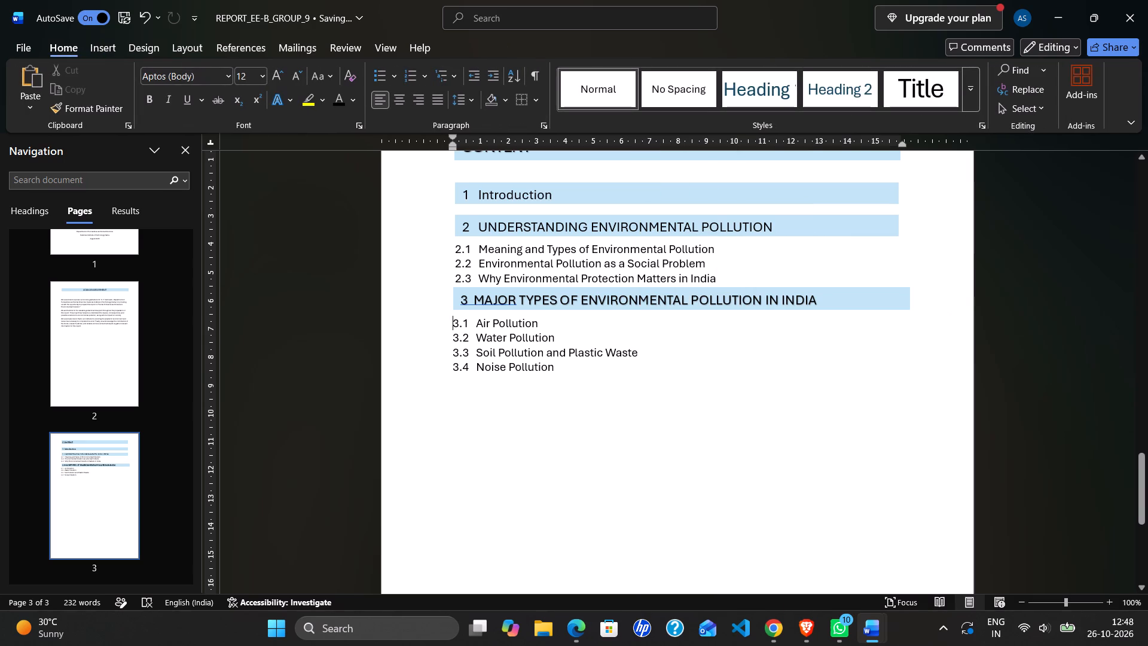
Move the CONTENT bar's right edge very slightly inward near the right margin.
scroll(654, 265, up, 1)
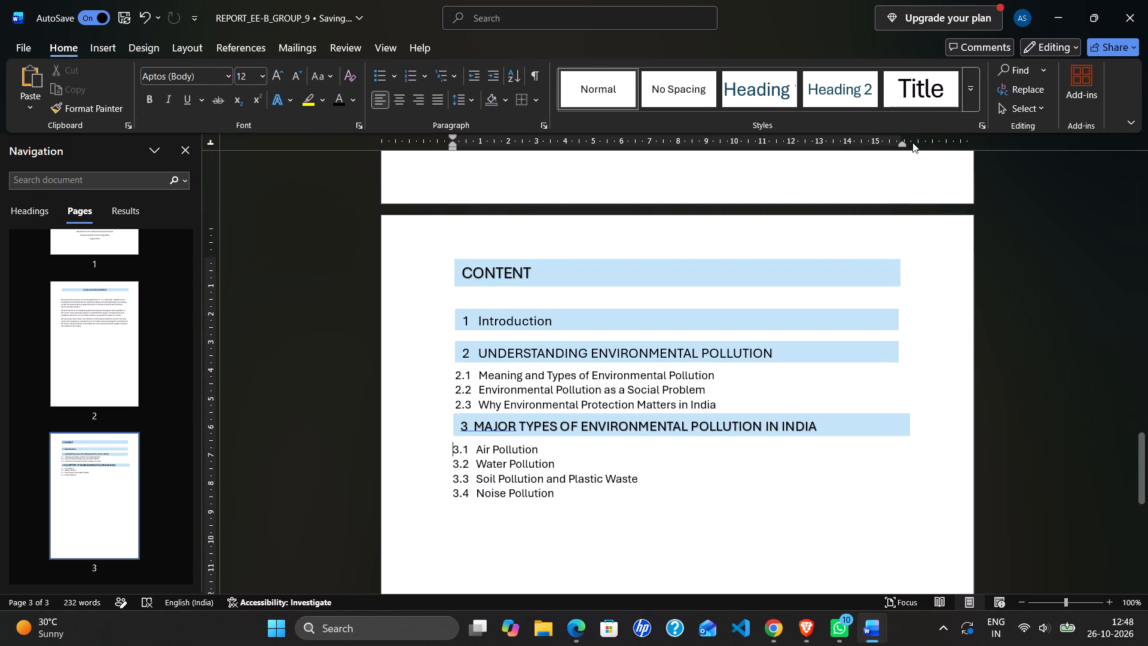
click(905, 144)
click(905, 144)
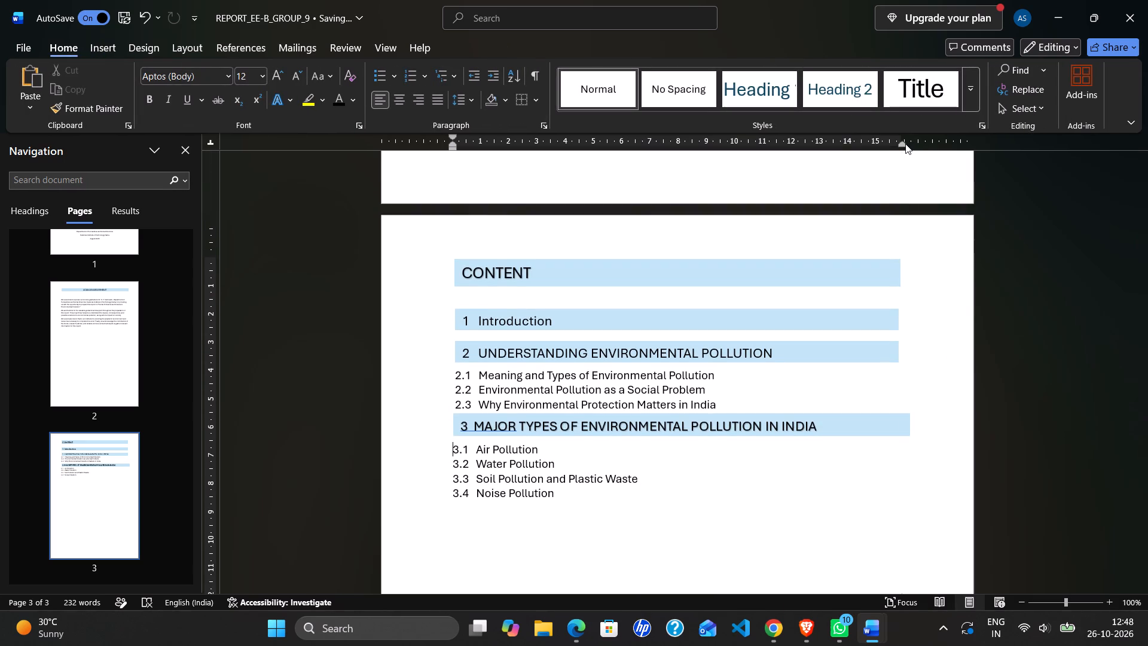
click(857, 285)
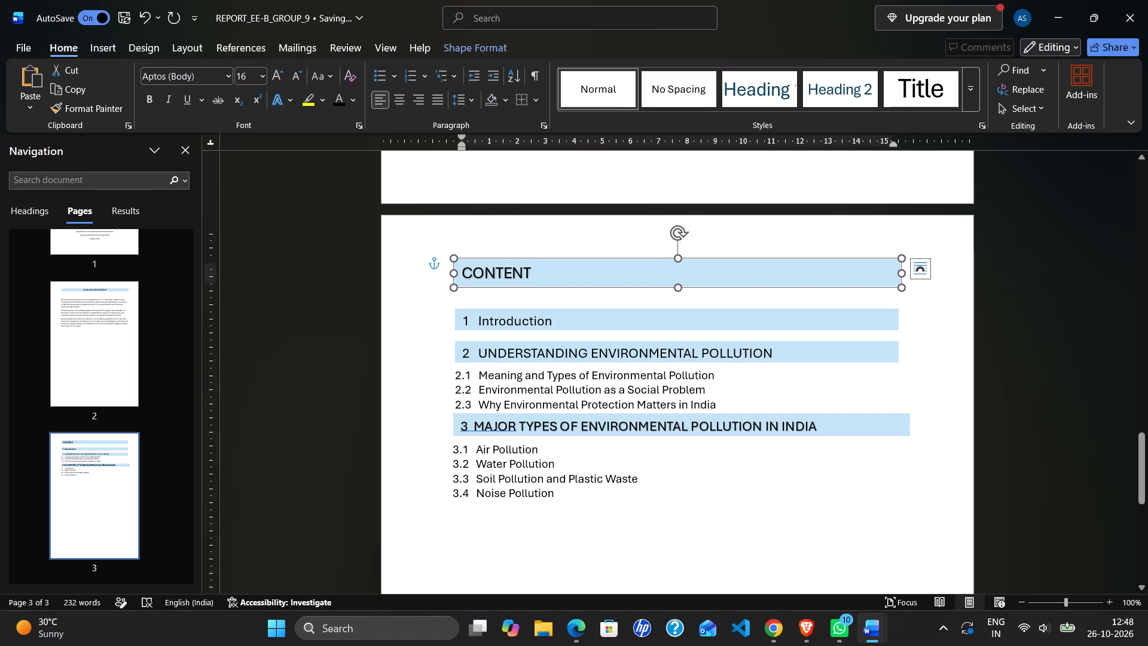
click(902, 272)
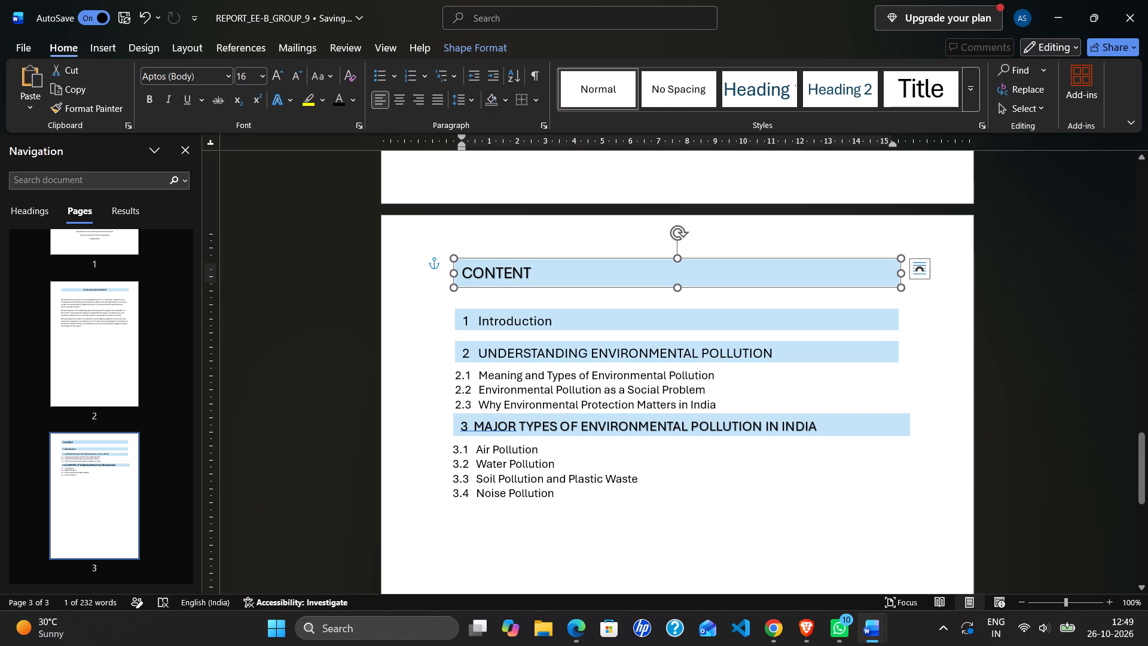
Widen the "1 Introduction" bar to about 15.8 cm, keeping its height at 0.8 cm.
click(683, 317)
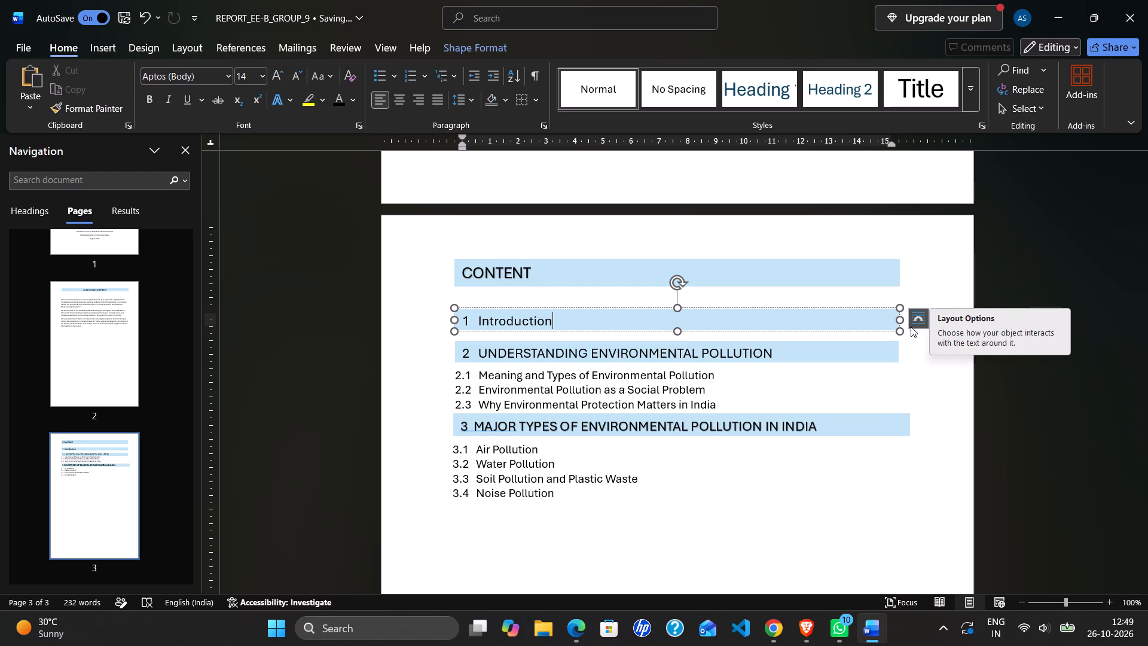
click(875, 321)
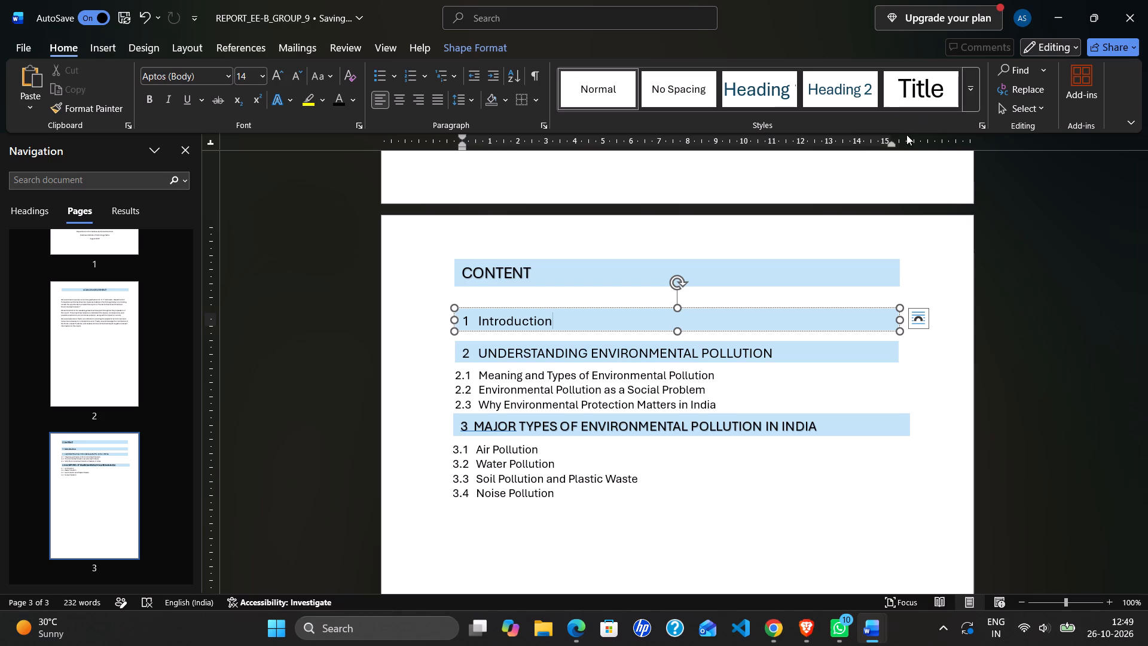
click(891, 141)
click(891, 141)
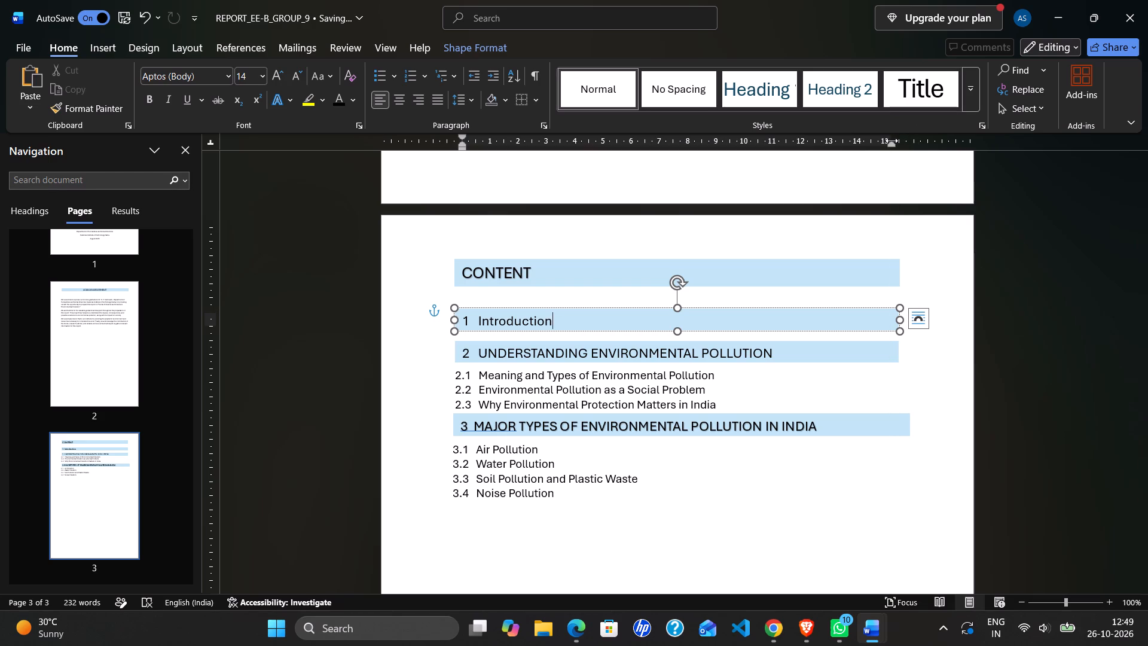
click(891, 141)
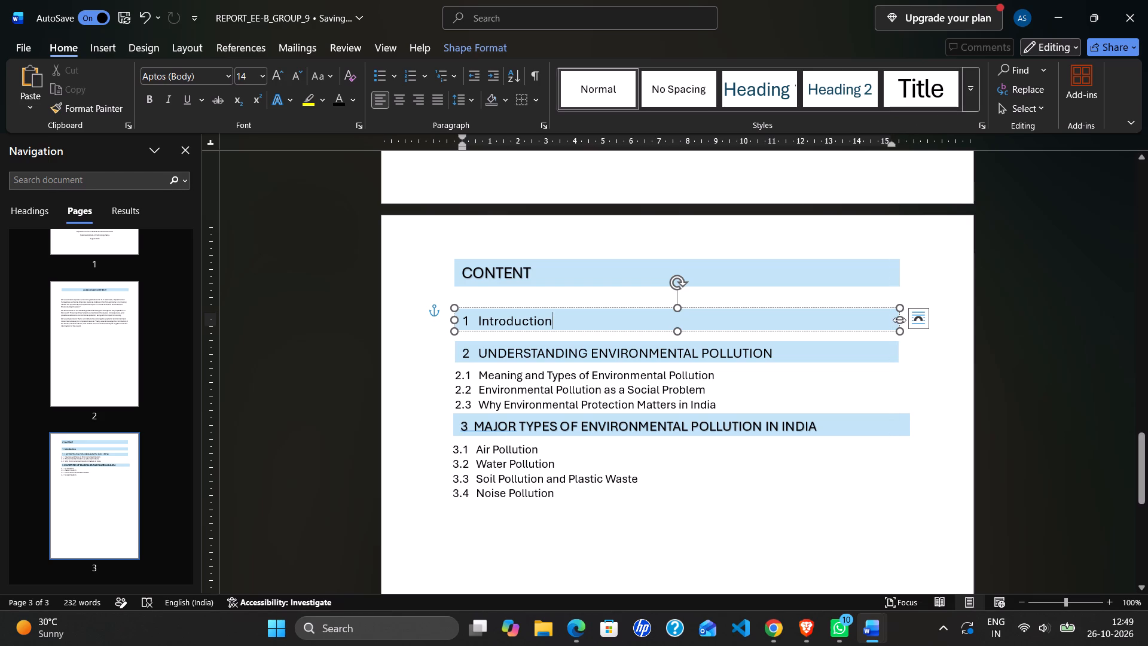
double_click(900, 321)
drag(901, 321, 917, 333)
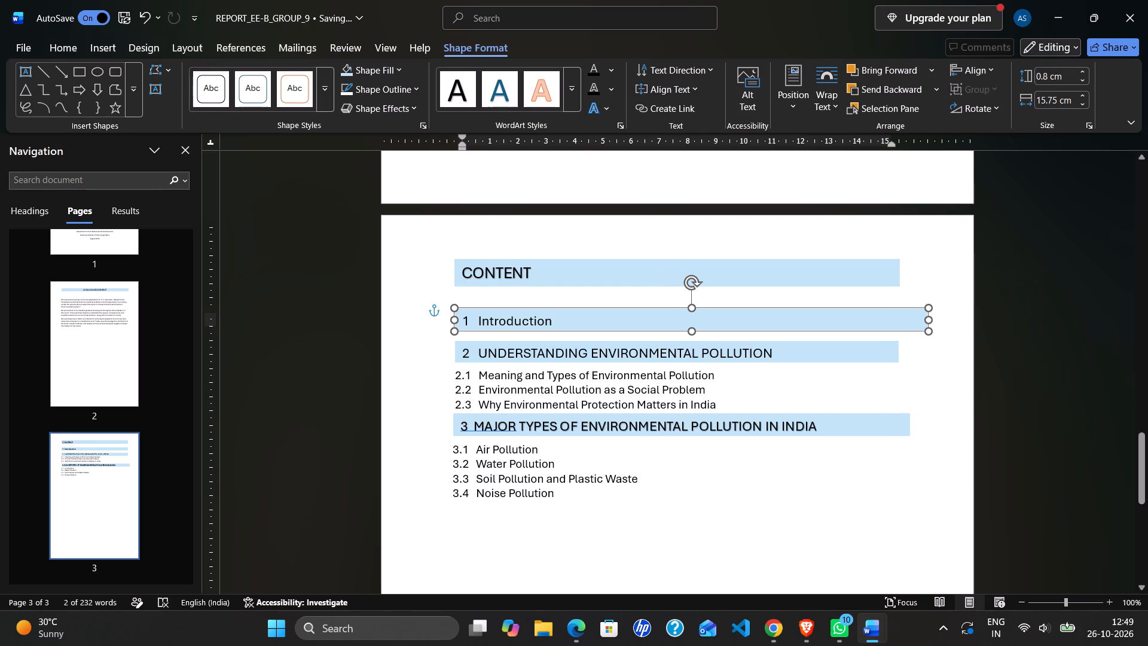
drag(917, 333, 899, 340)
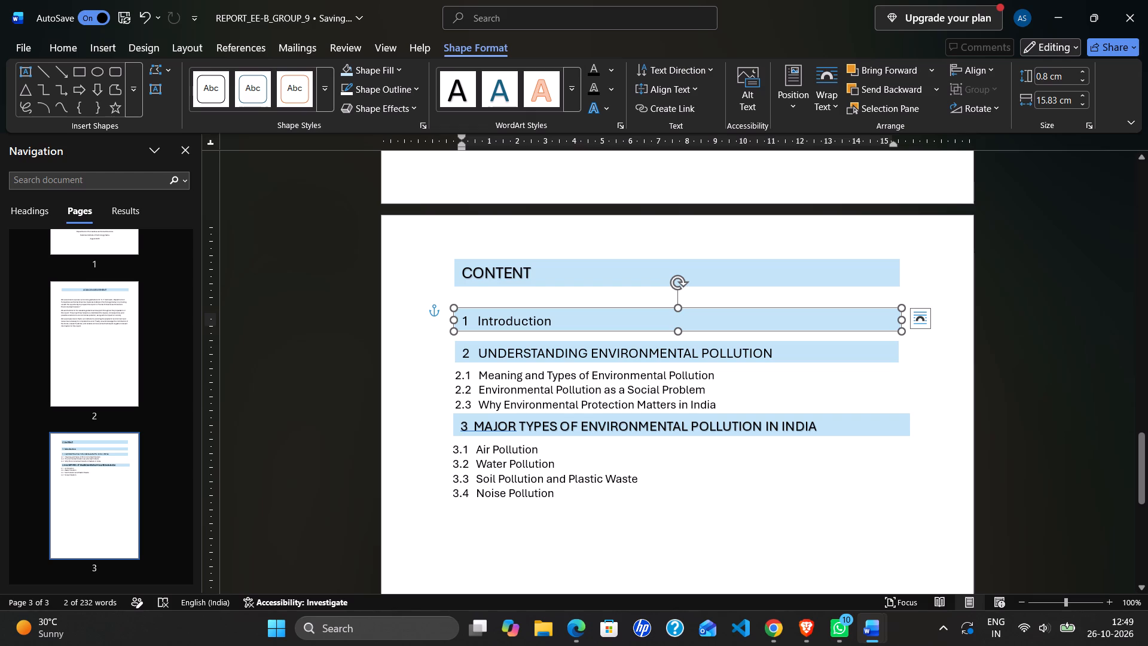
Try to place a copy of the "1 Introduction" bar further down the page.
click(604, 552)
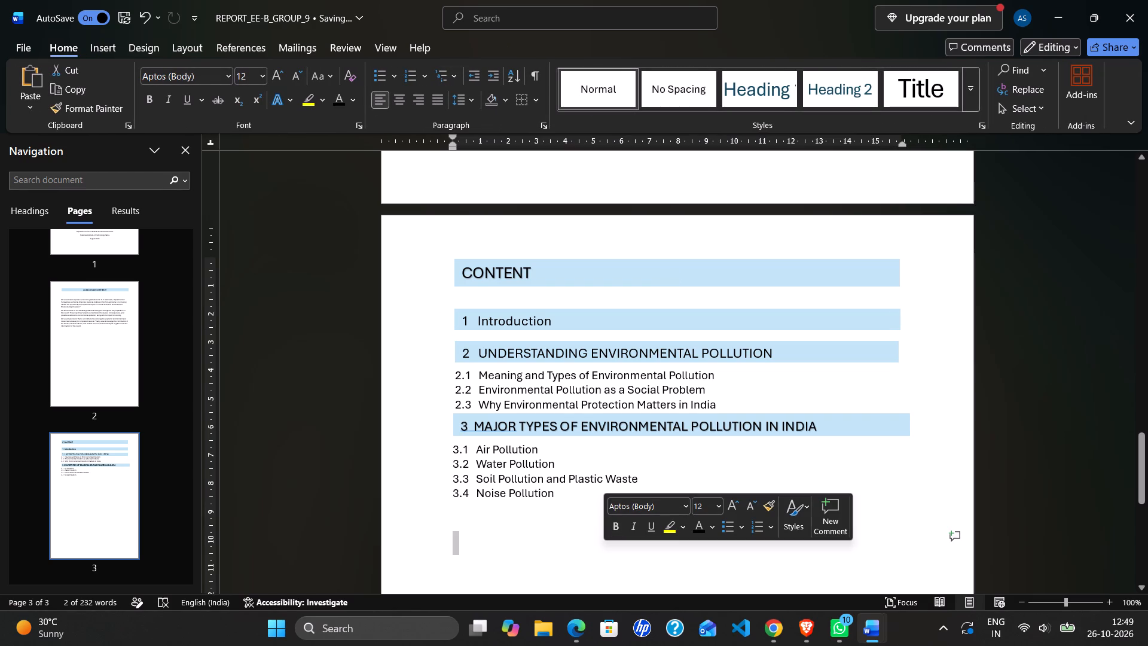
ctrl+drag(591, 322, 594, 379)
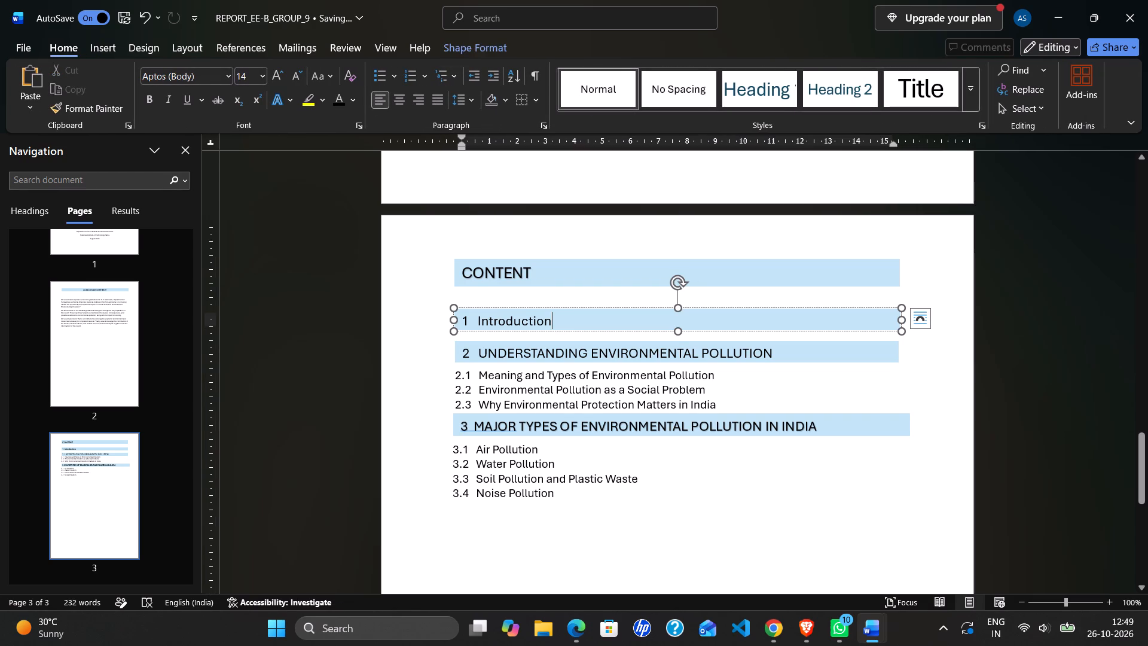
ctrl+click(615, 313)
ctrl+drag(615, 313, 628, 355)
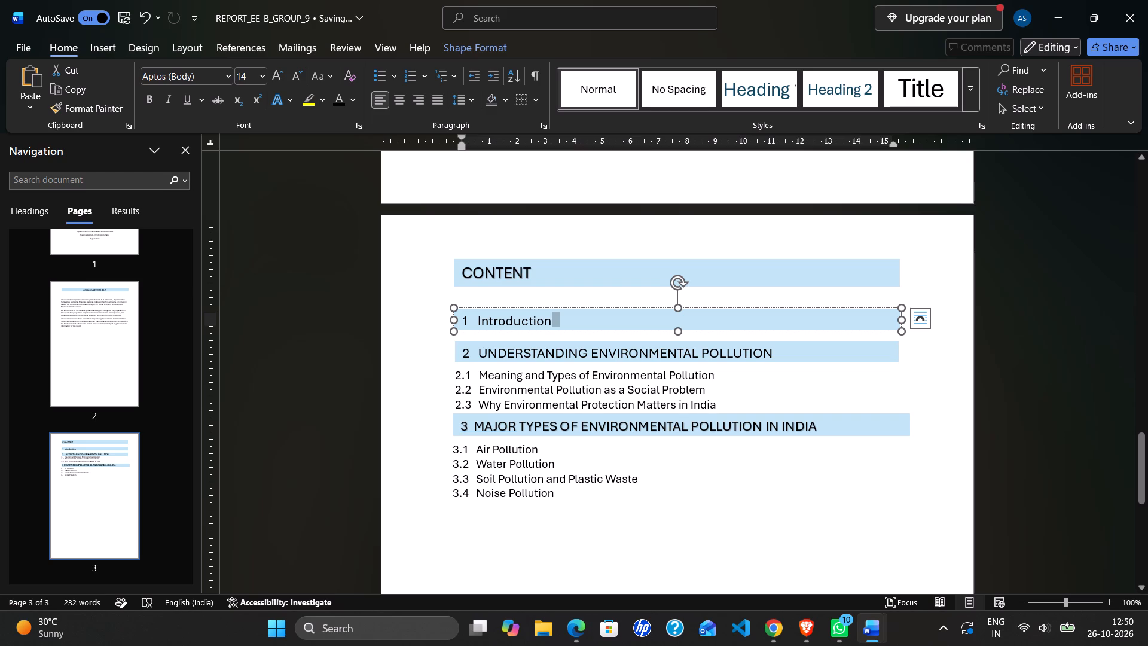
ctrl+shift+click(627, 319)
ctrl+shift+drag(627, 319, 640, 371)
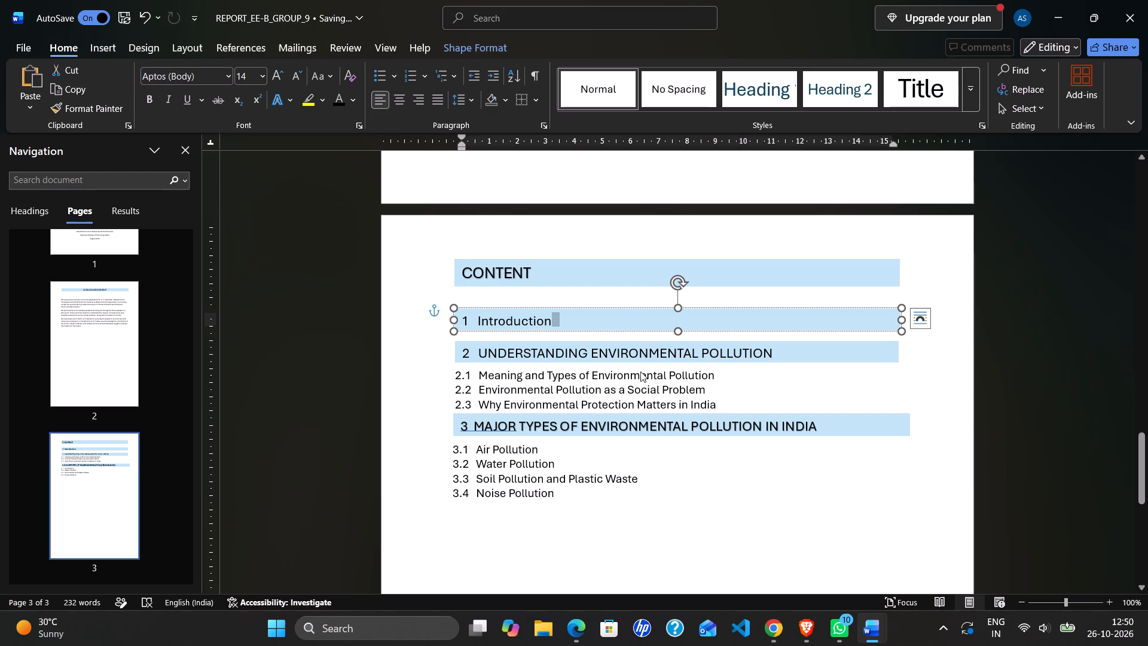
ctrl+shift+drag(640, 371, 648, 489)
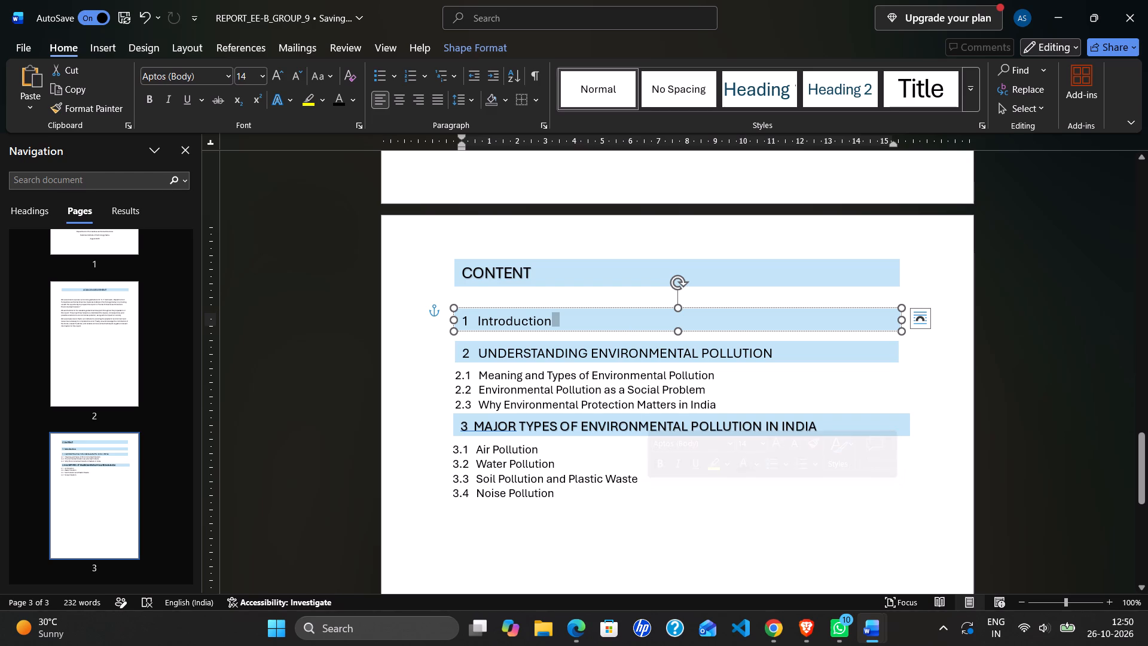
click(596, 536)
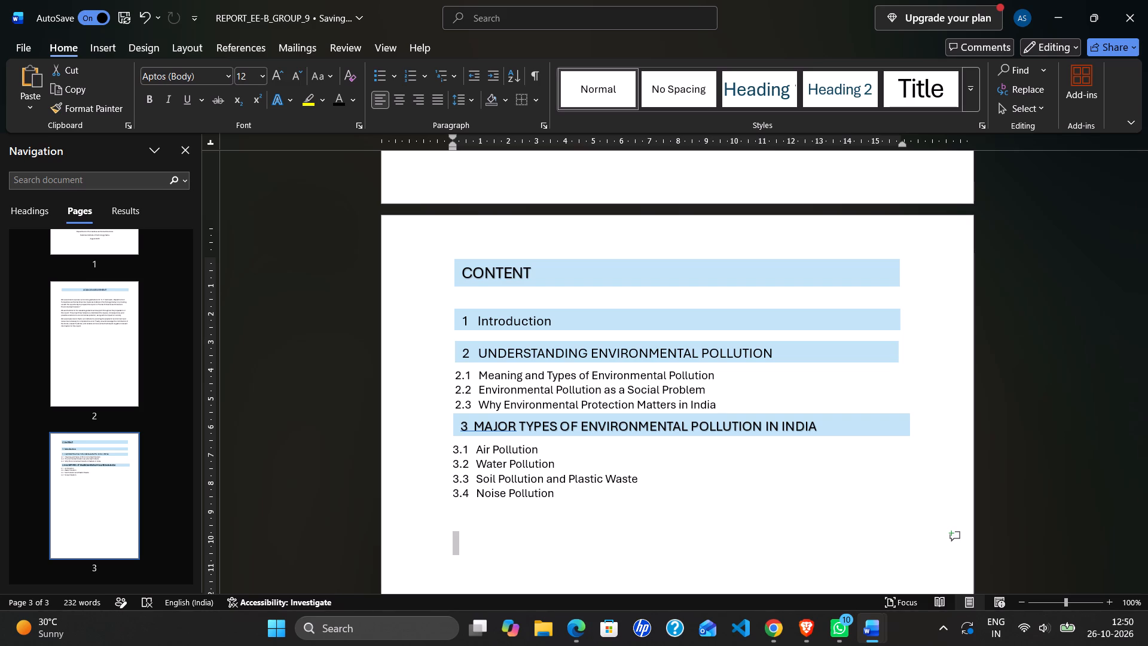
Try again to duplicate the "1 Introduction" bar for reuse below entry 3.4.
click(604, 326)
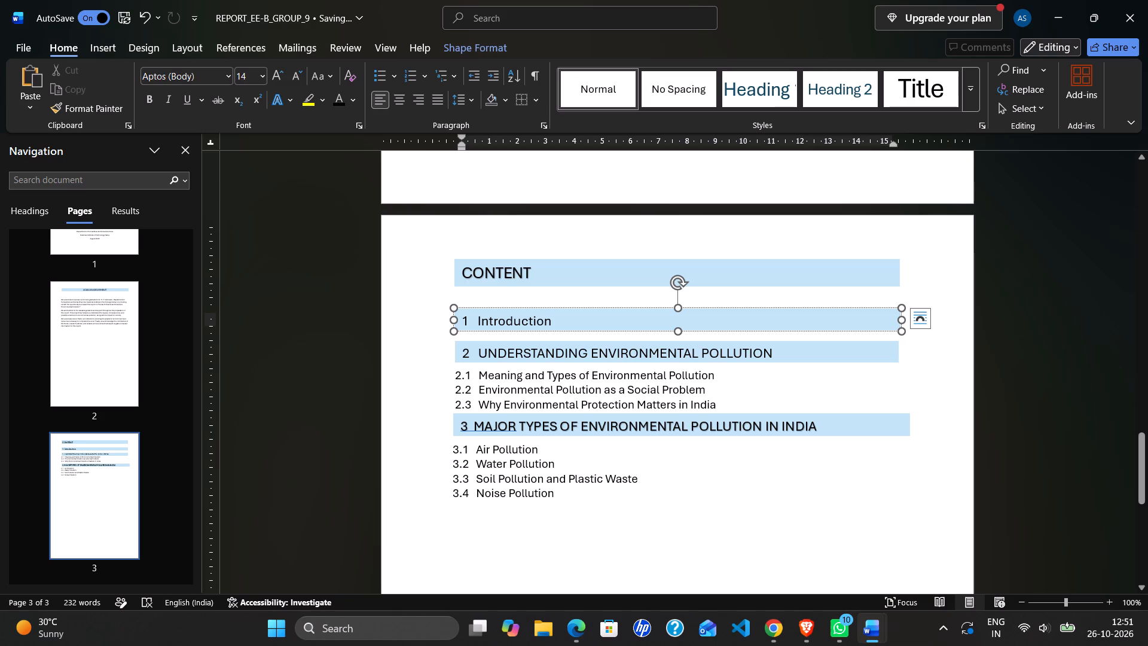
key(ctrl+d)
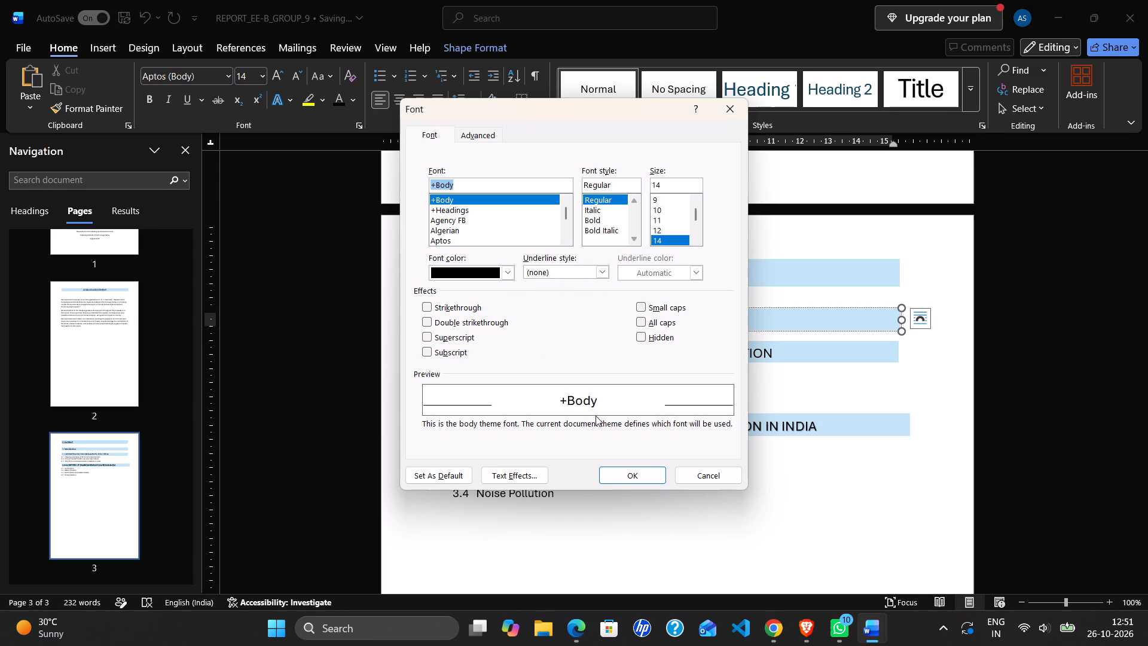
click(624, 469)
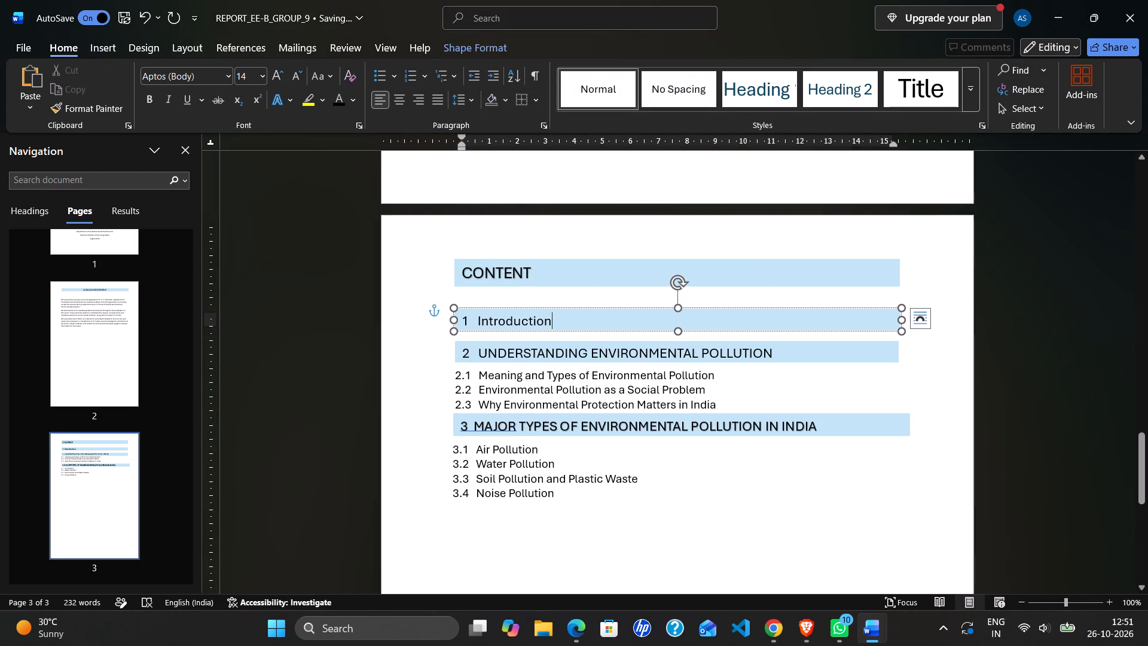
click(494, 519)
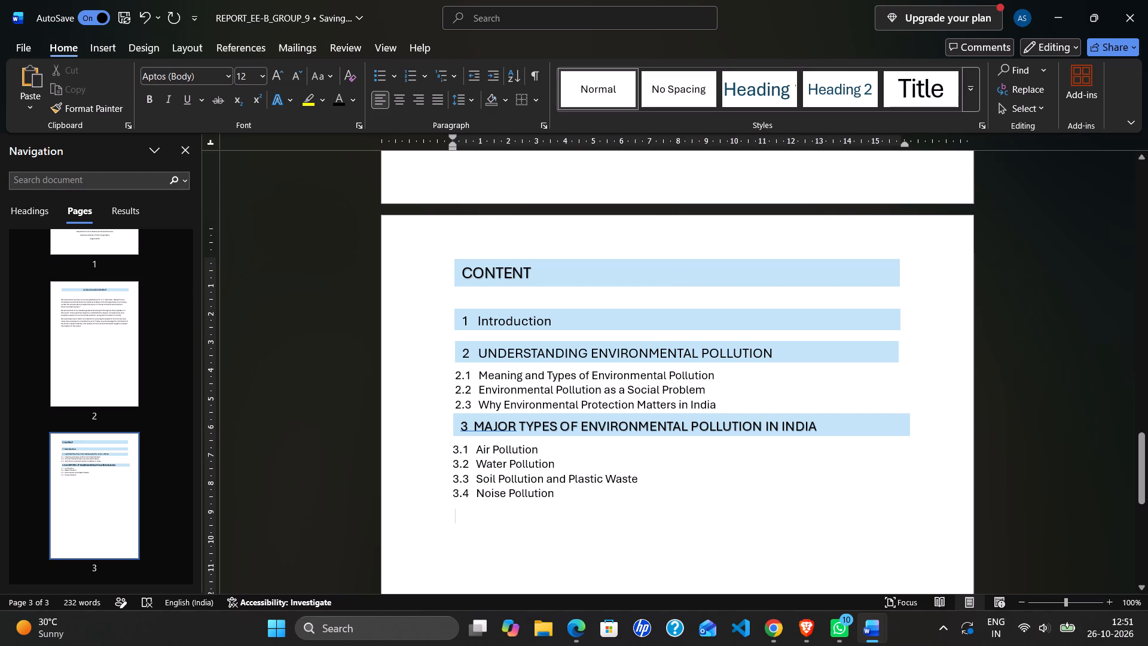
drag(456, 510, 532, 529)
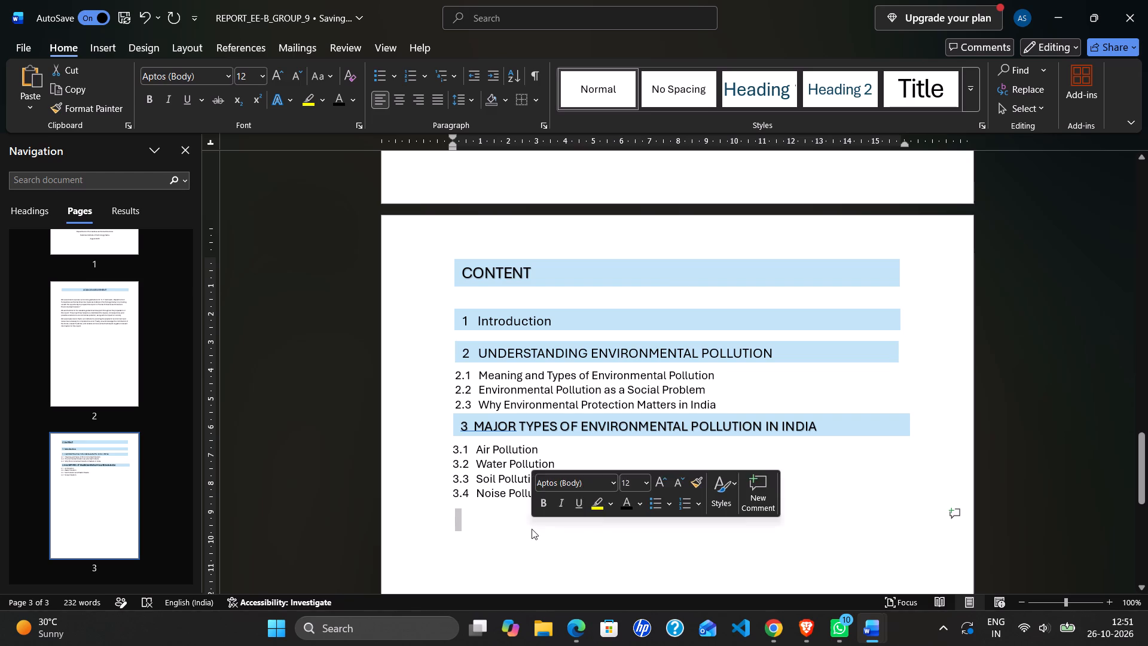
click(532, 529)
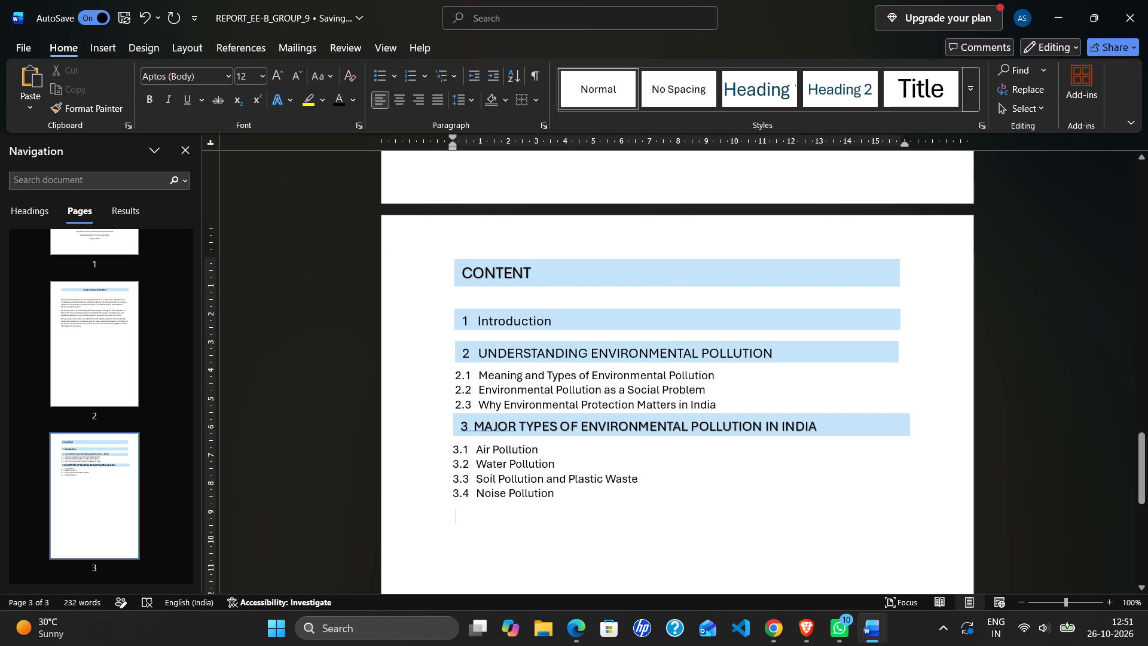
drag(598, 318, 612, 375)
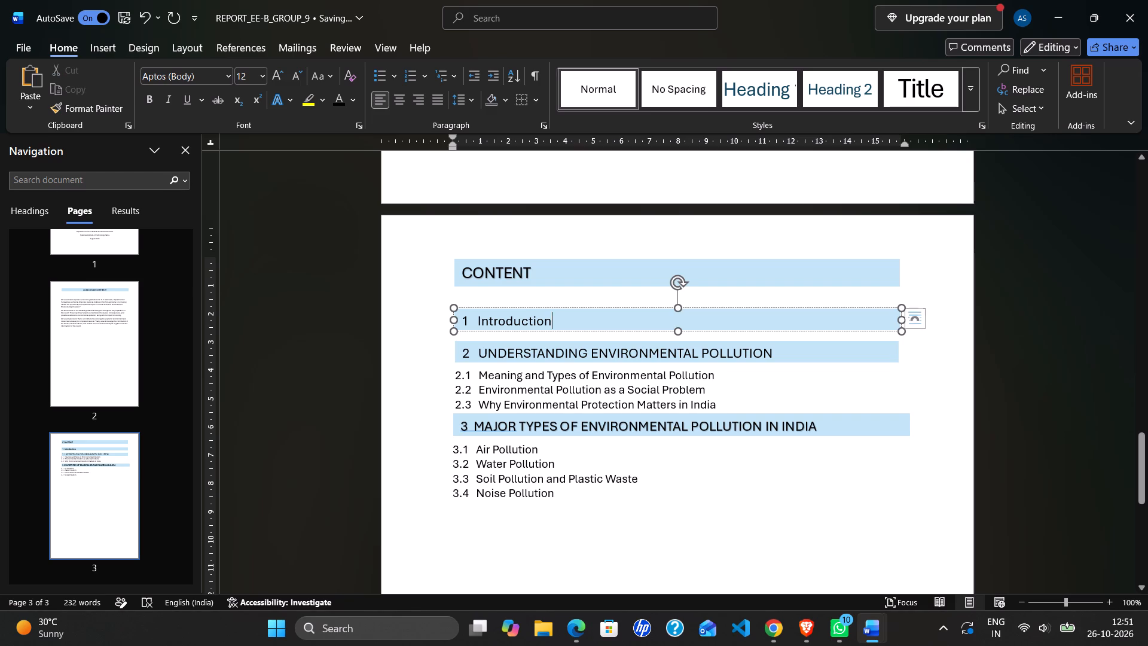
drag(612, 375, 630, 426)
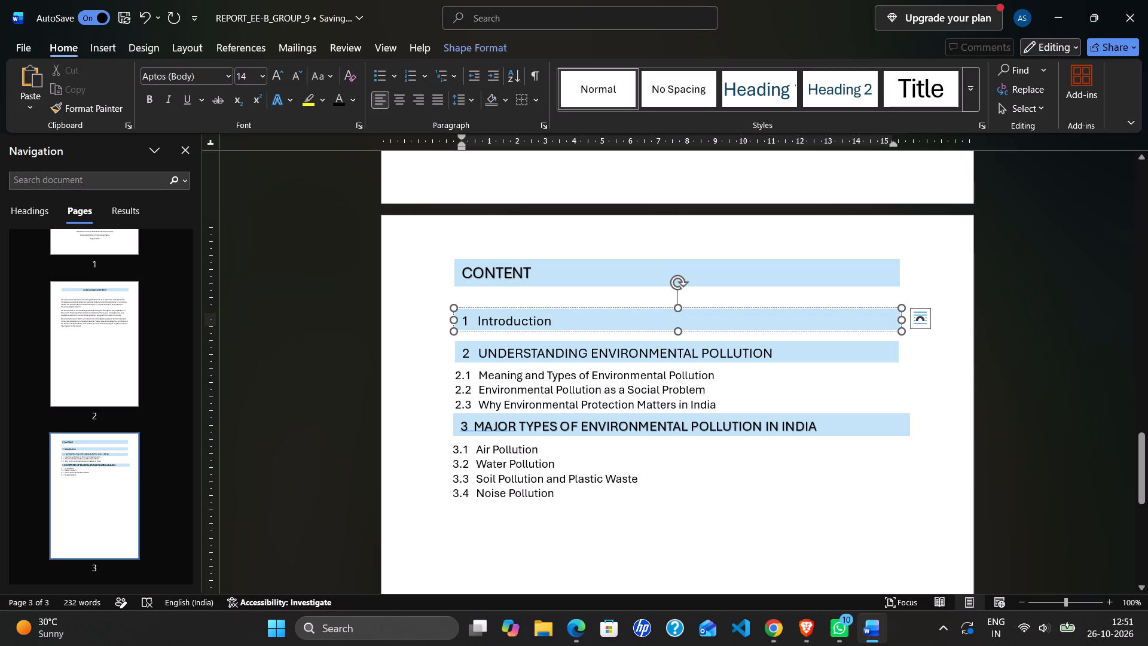
Insert a new rectangle about 10.3 cm wide and 0.9 cm high just below entry 3.4, starting near the left margin.
scroll(625, 388, down, 8)
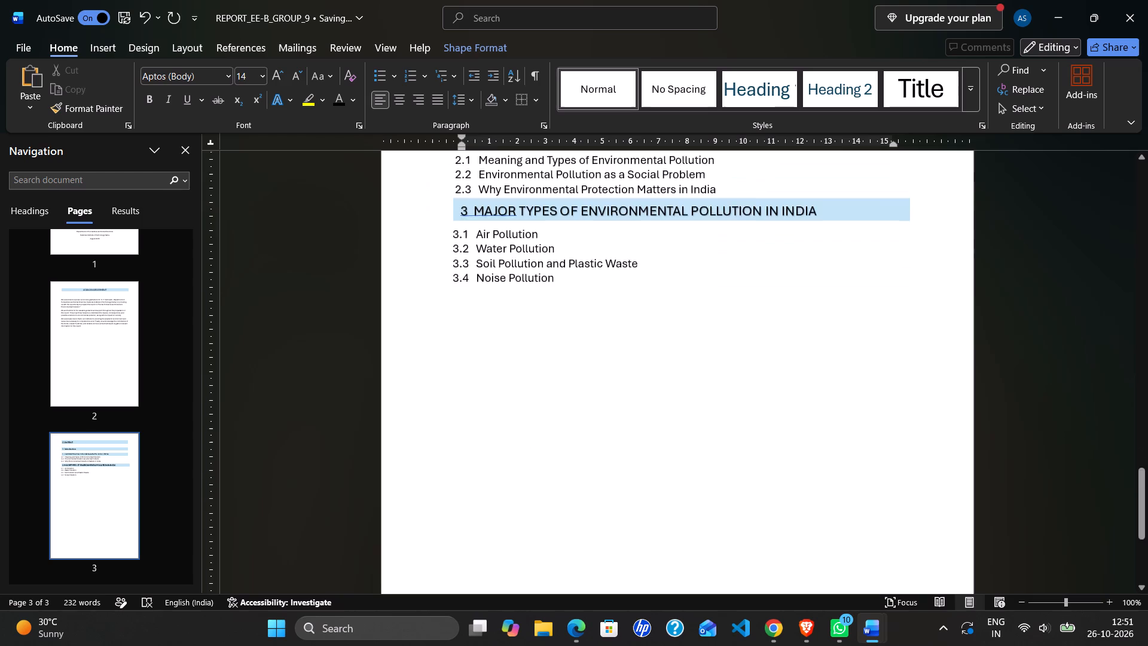
scroll(625, 388, down, 12)
scroll(625, 388, up, 11)
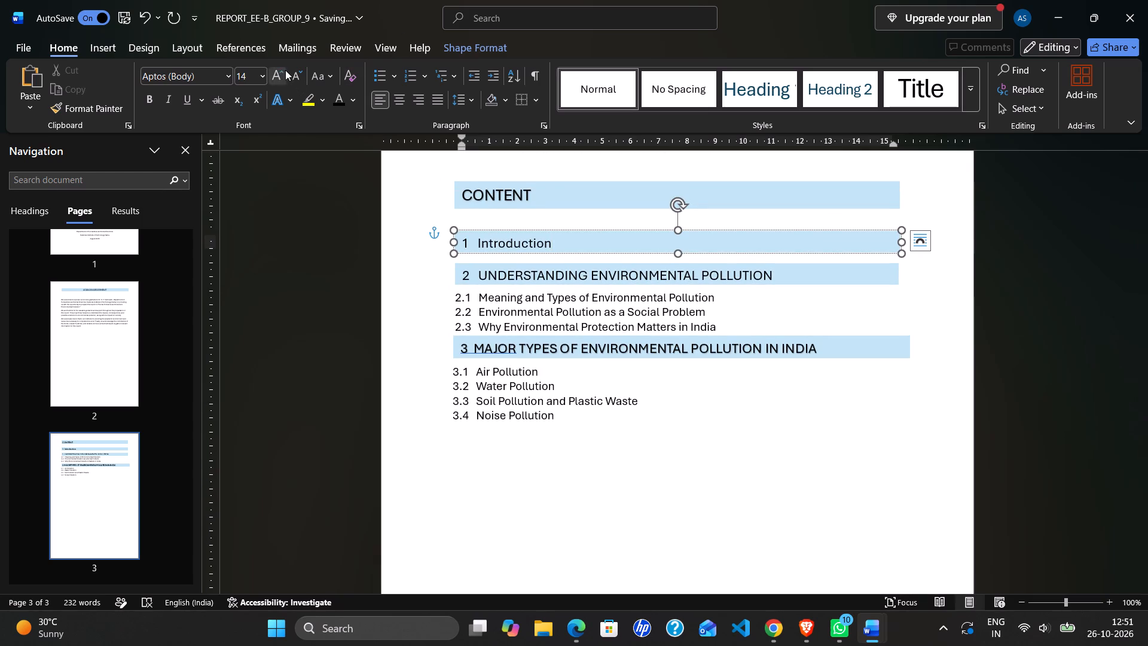
click(101, 53)
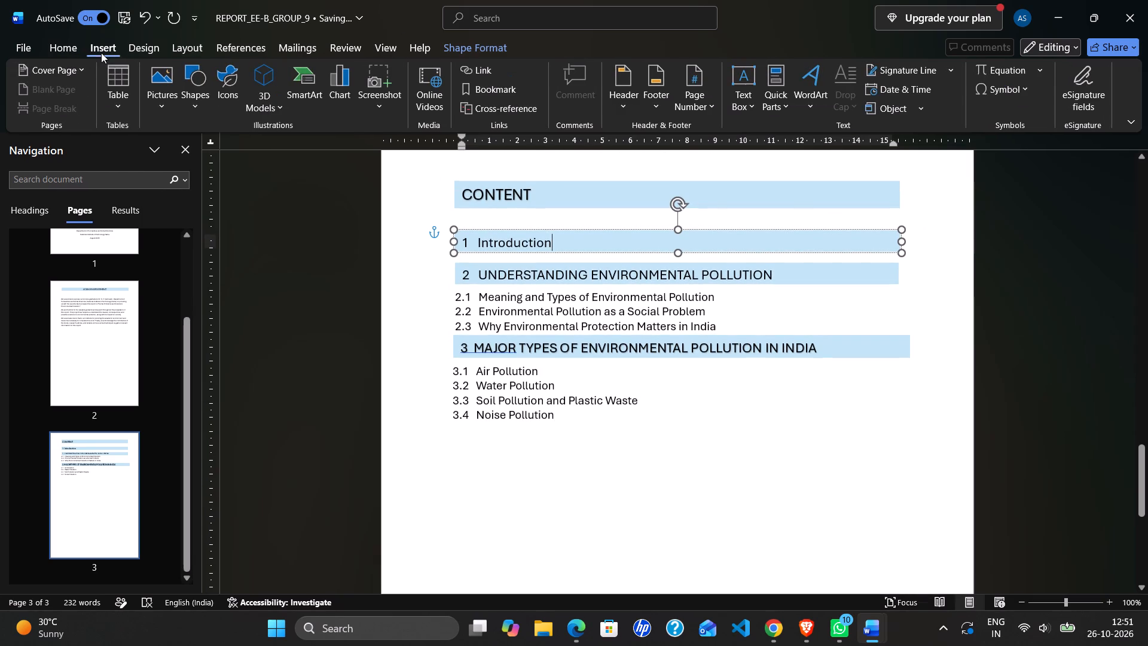
click(199, 89)
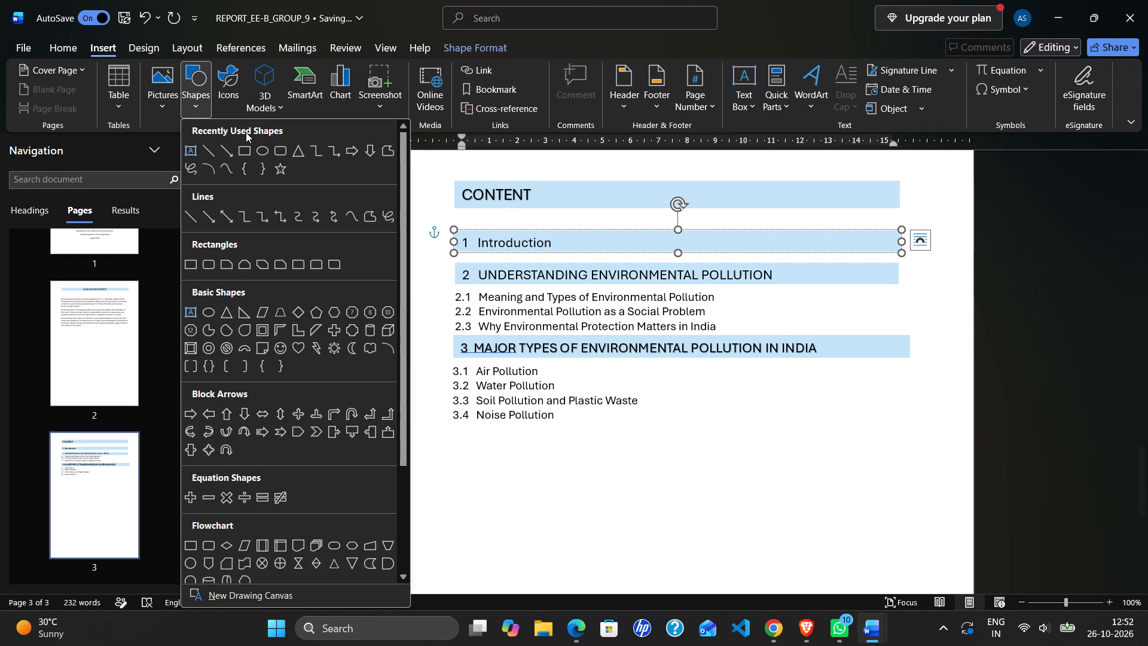
click(250, 151)
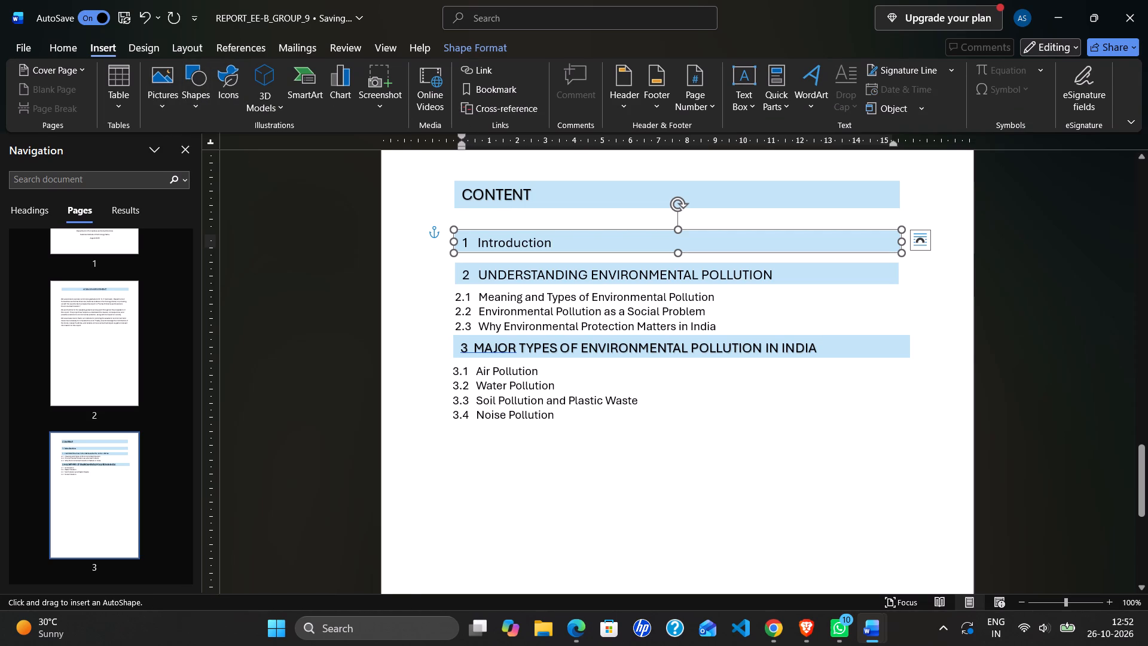
drag(456, 428, 737, 453)
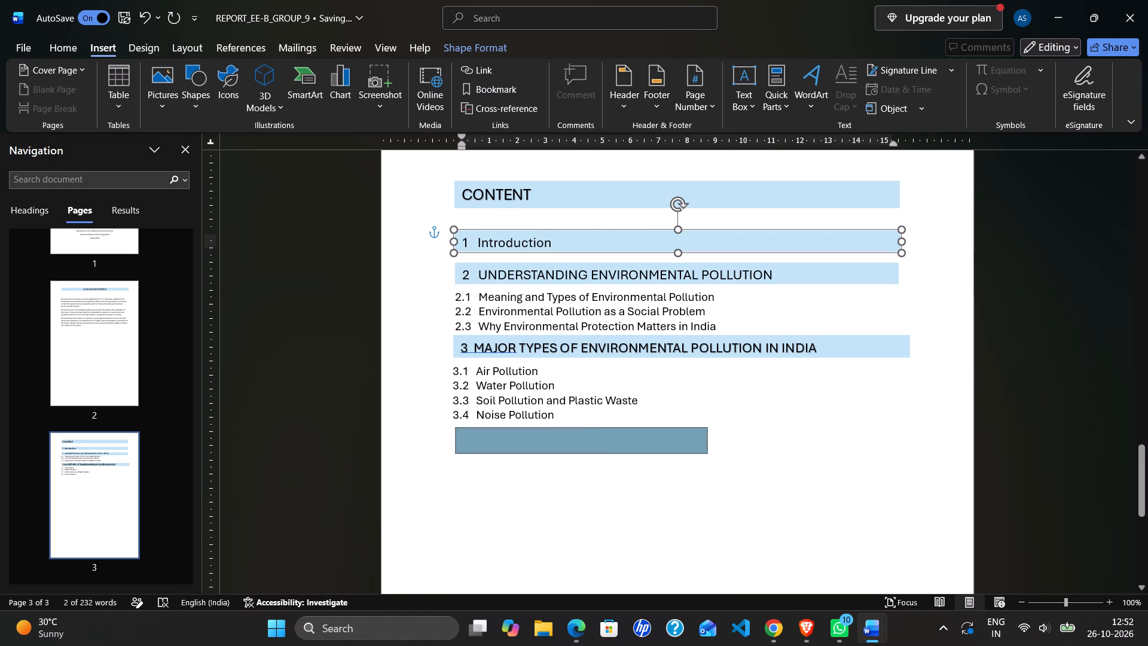
drag(737, 453, 750, 453)
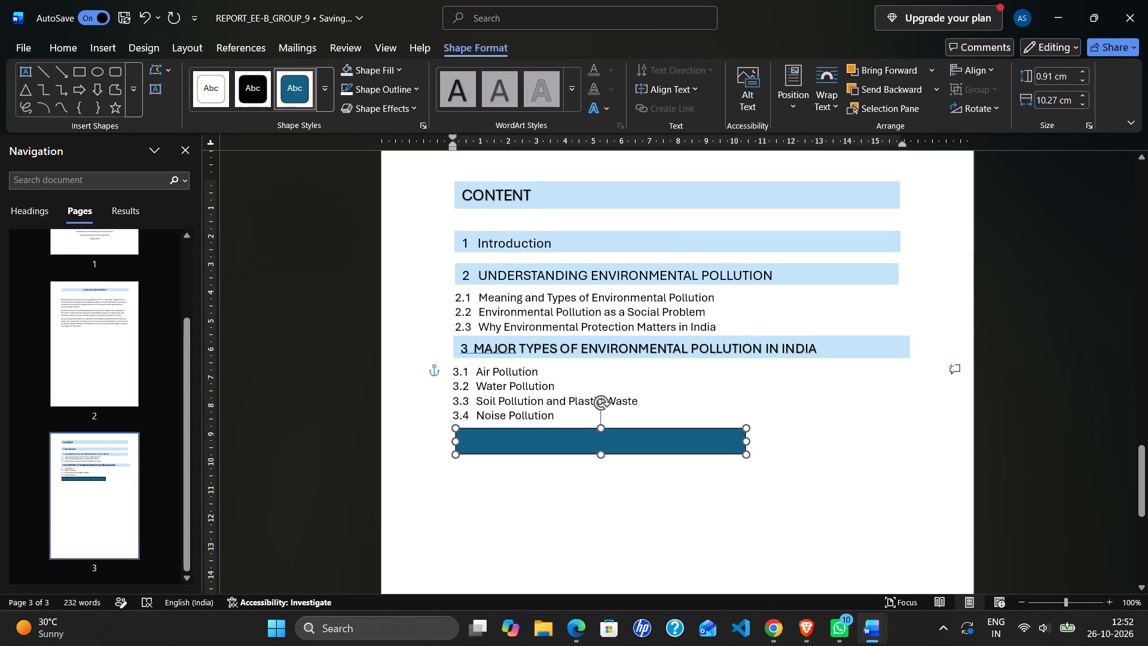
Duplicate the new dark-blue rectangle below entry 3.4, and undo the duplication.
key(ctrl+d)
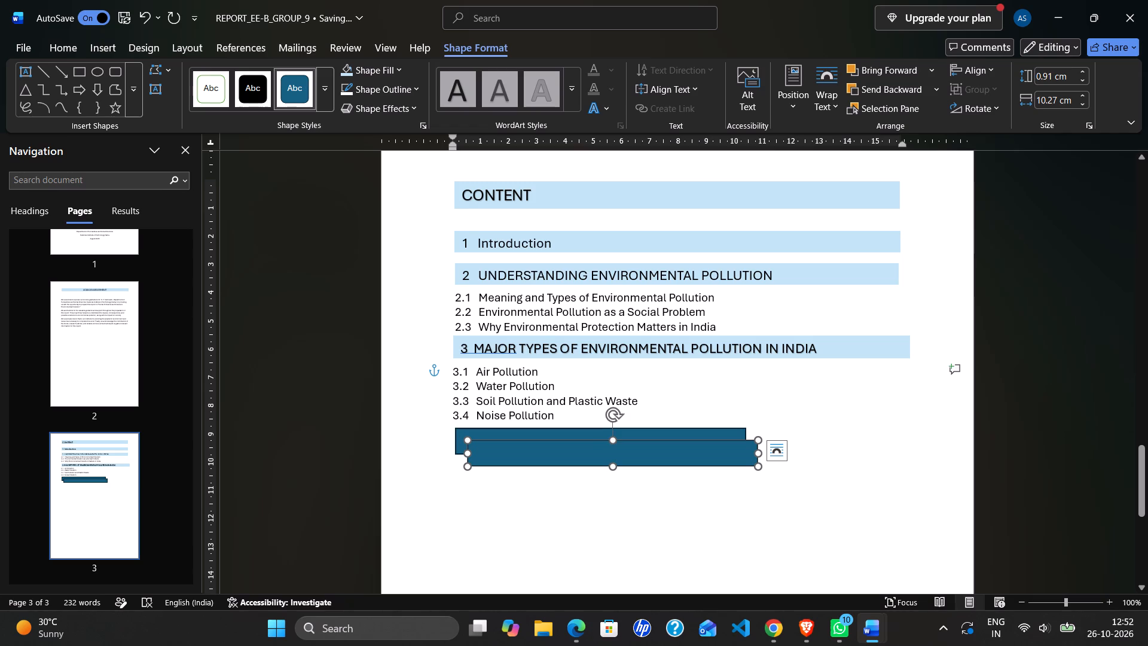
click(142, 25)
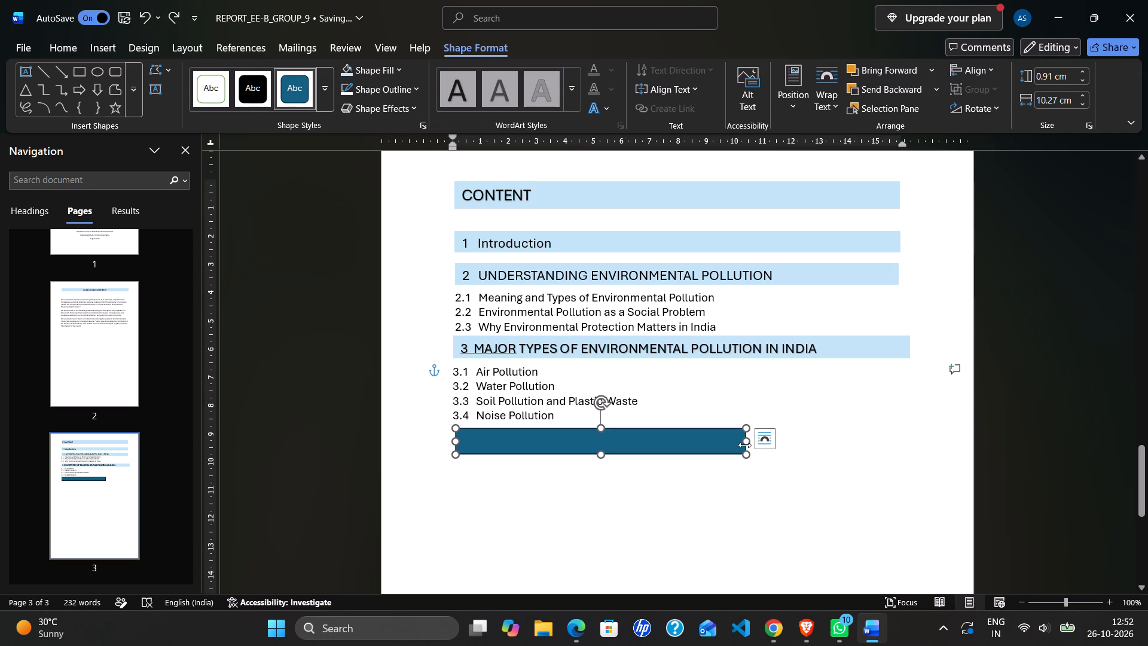
Widen the dark-blue rectangle to about 15.85 cm and place it at the left margin directly under entry 3.4.
drag(759, 446, 811, 440)
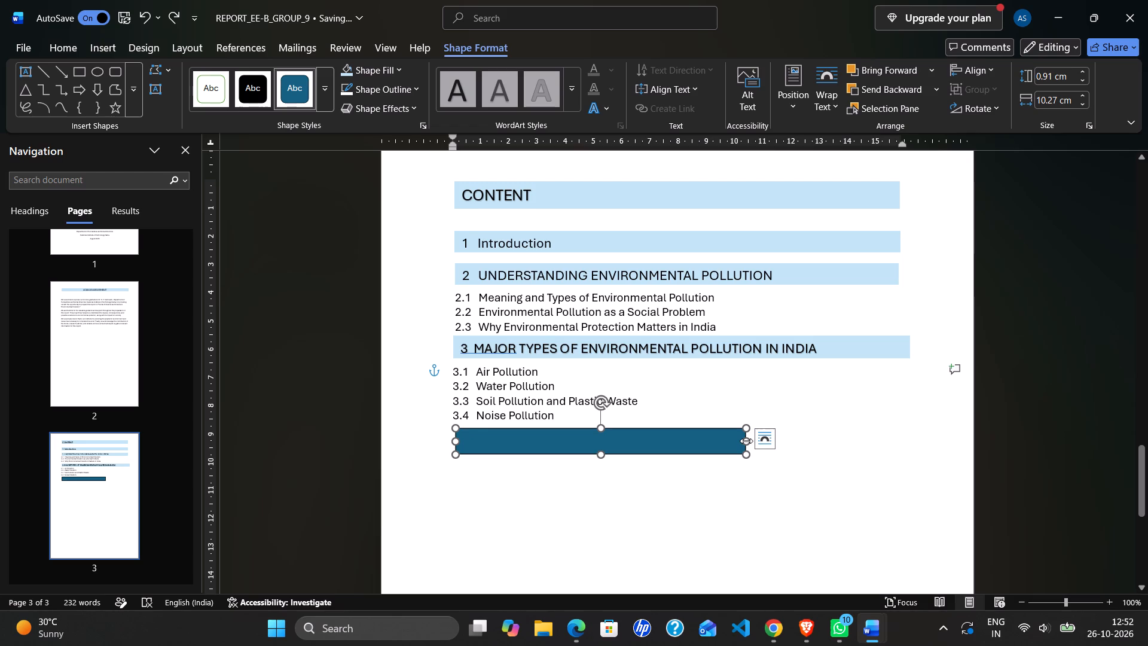
drag(746, 441, 924, 439)
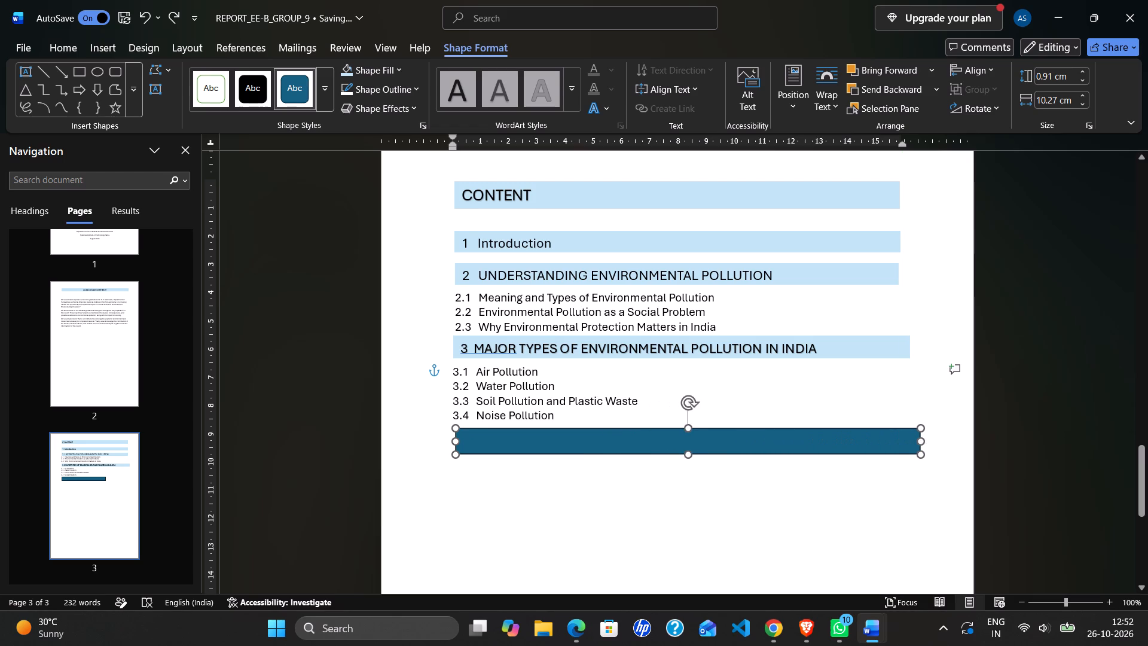
drag(924, 439, 890, 449)
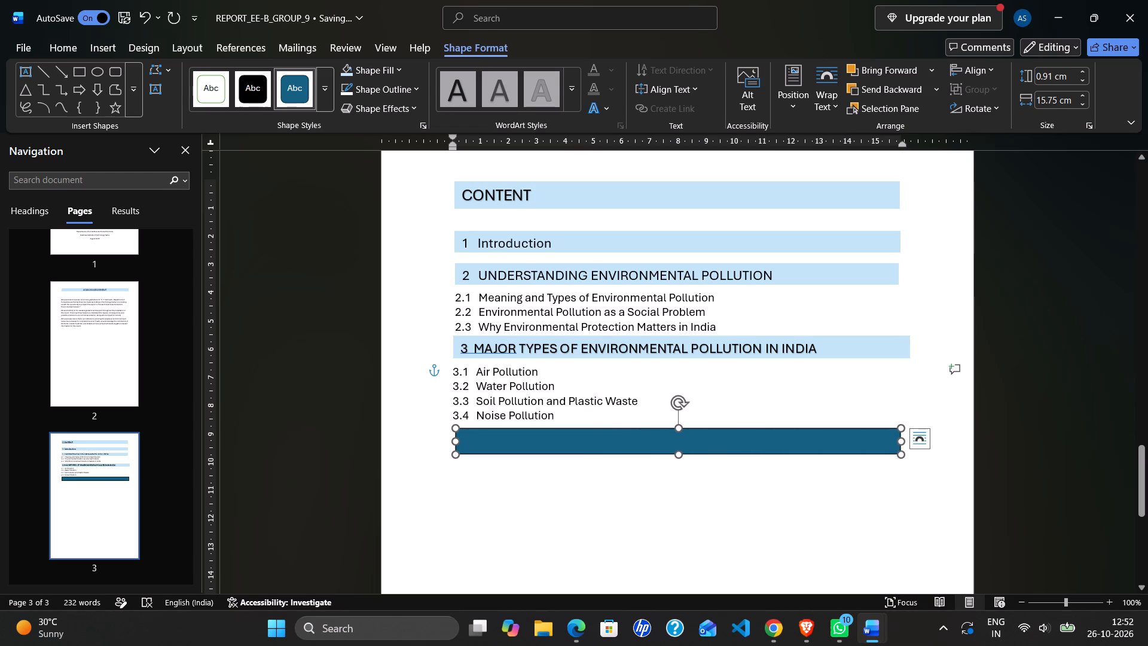
click(666, 444)
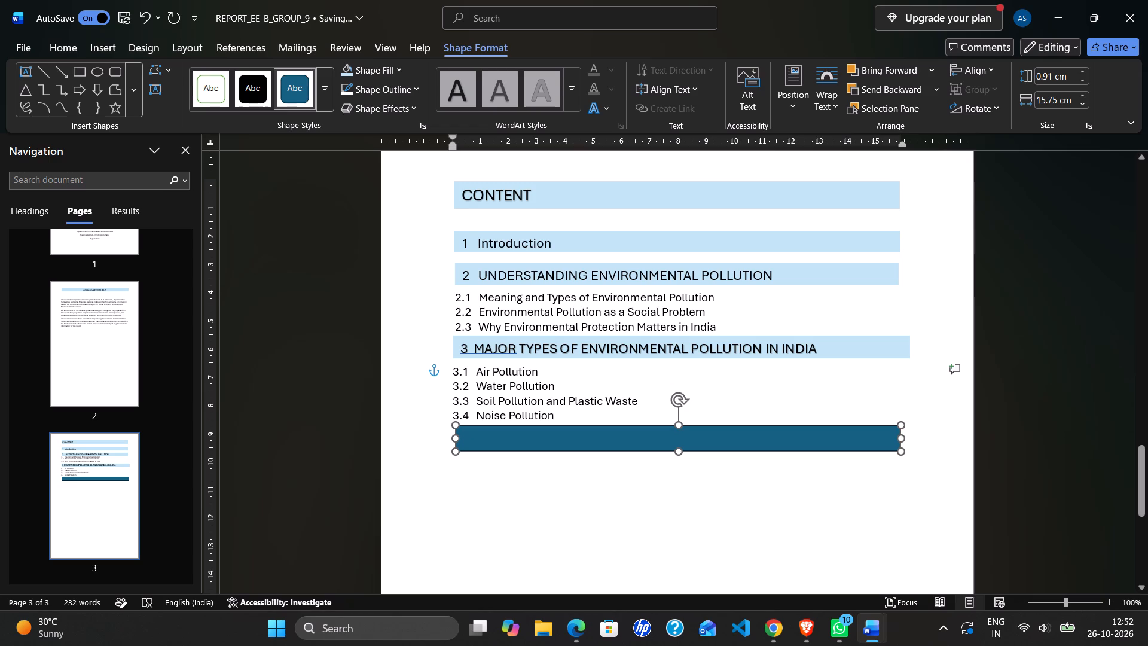
click(666, 441)
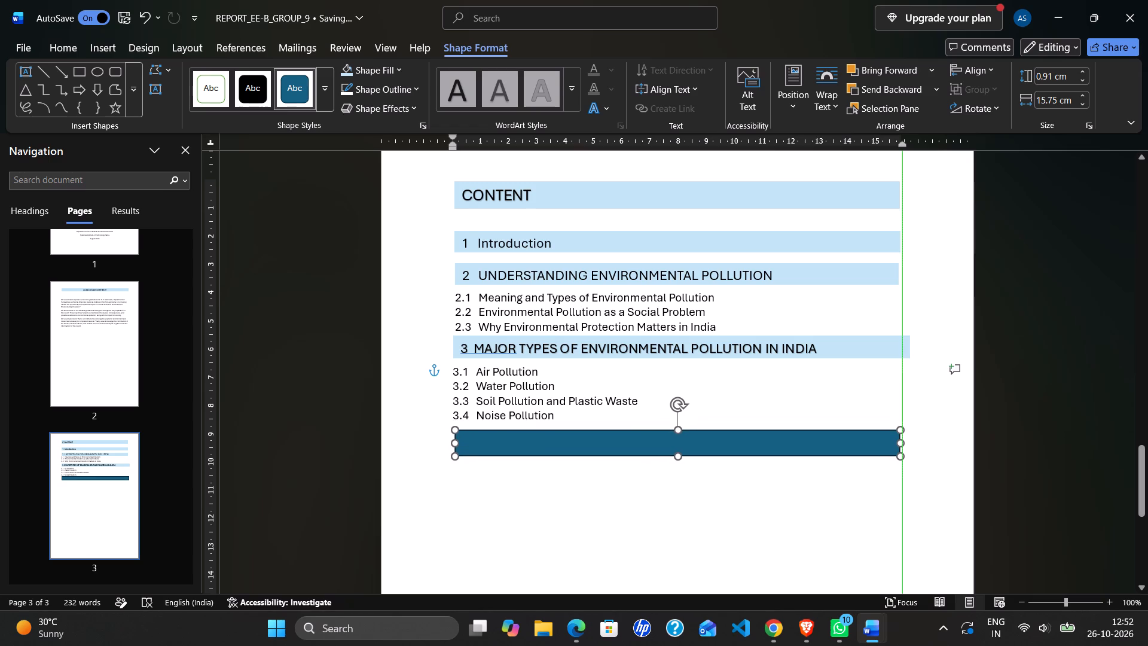
drag(457, 445, 456, 444)
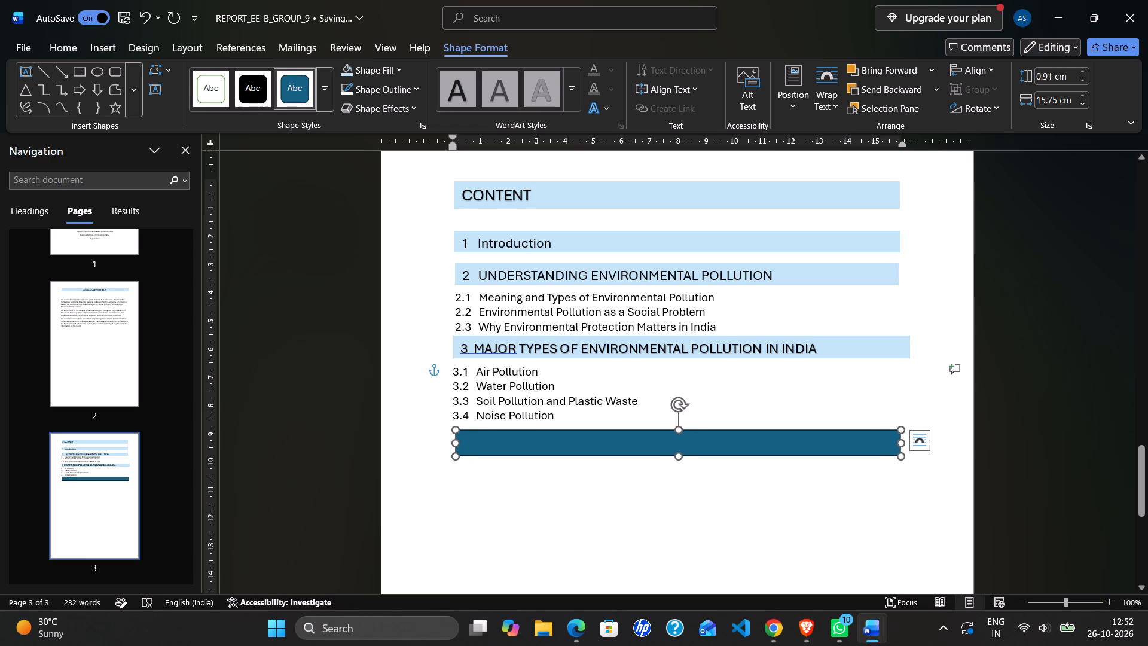
drag(456, 444, 444, 441)
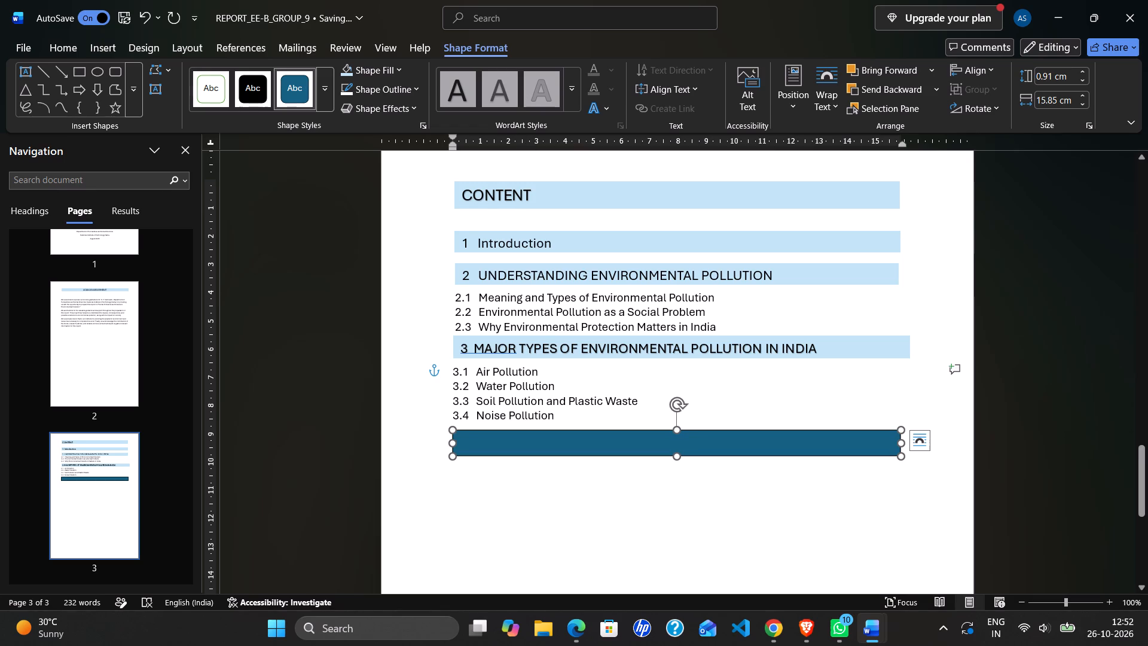
drag(681, 450, 676, 442)
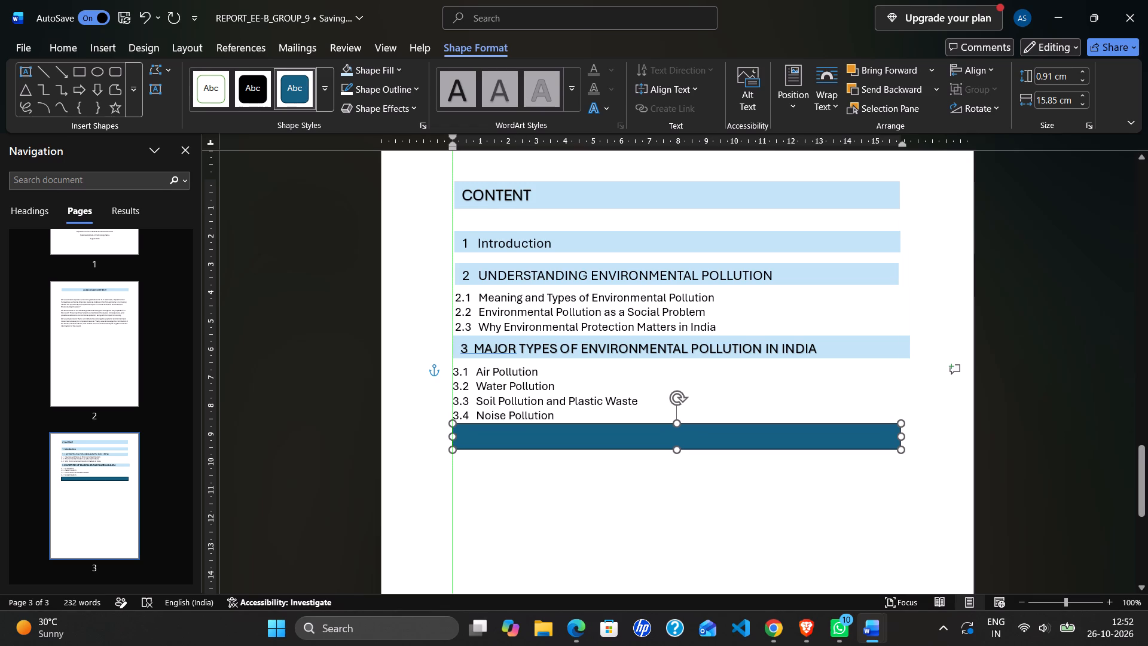
drag(676, 442, 676, 443)
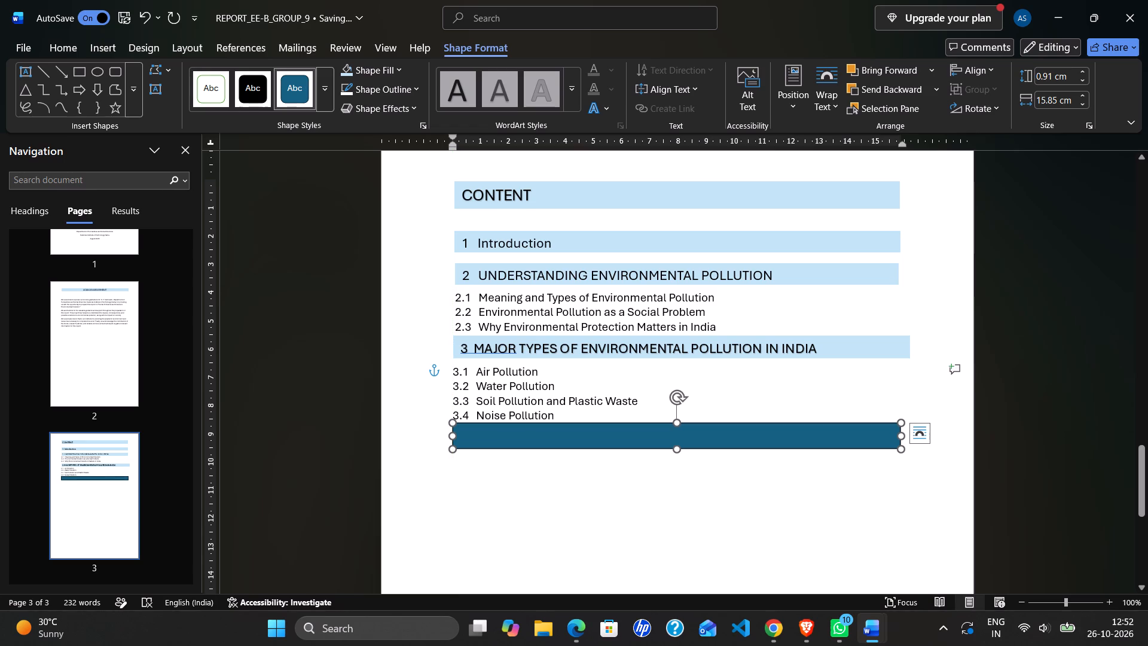
Add one extra space between the number 3 and "MAJOR" in the section 3 heading.
click(475, 348)
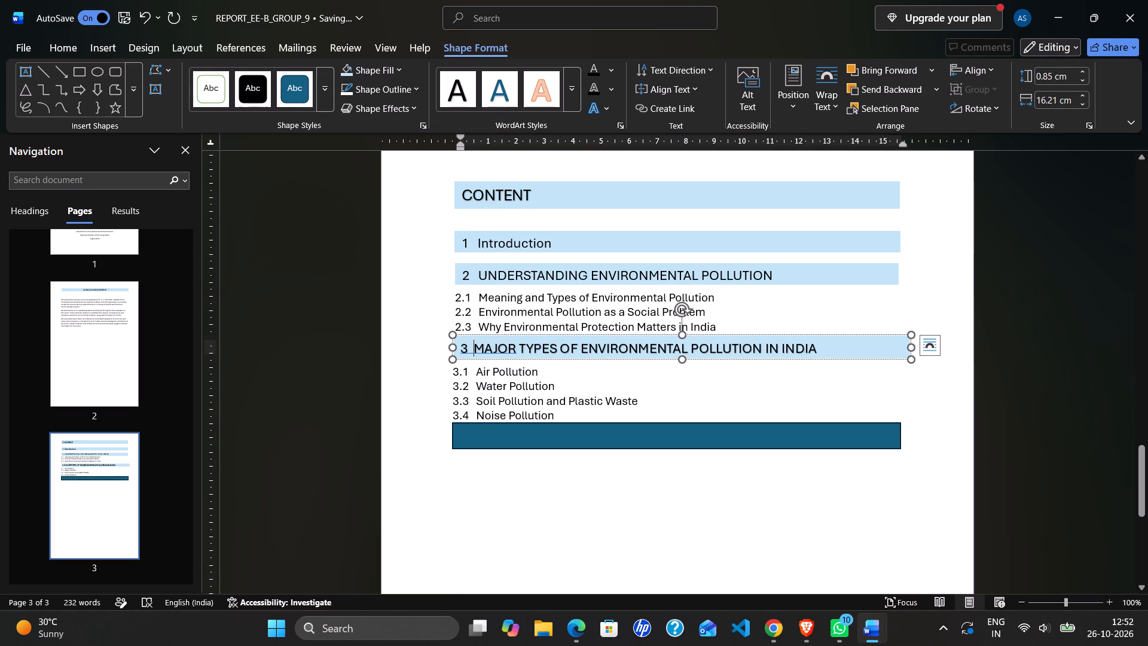
key(BackSpace)
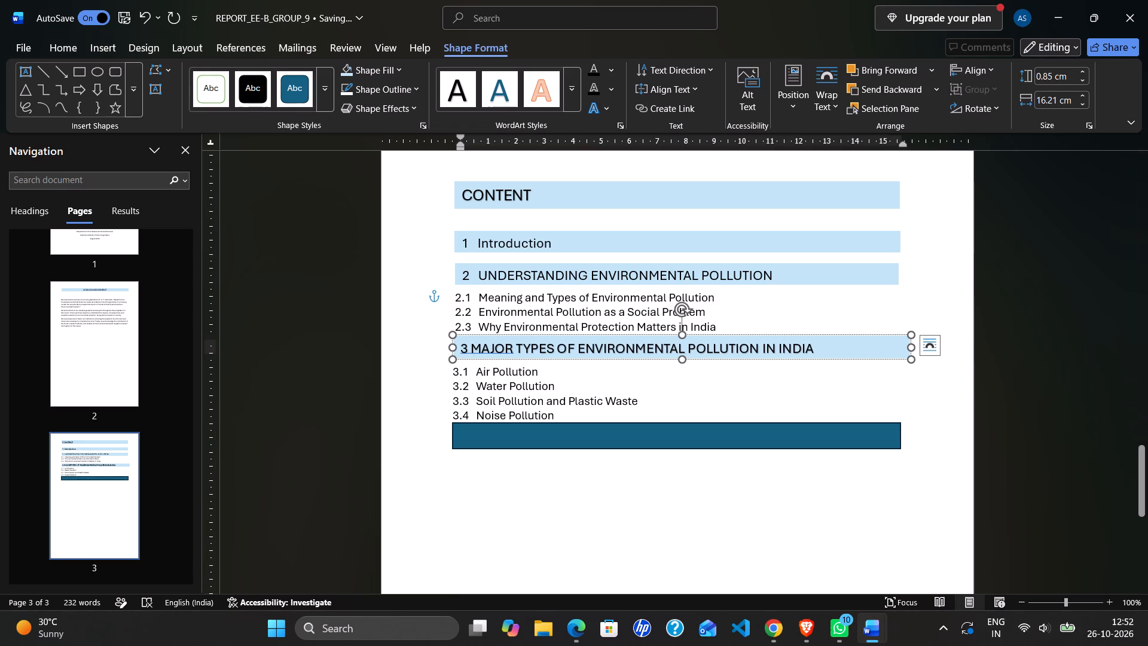
key(space)
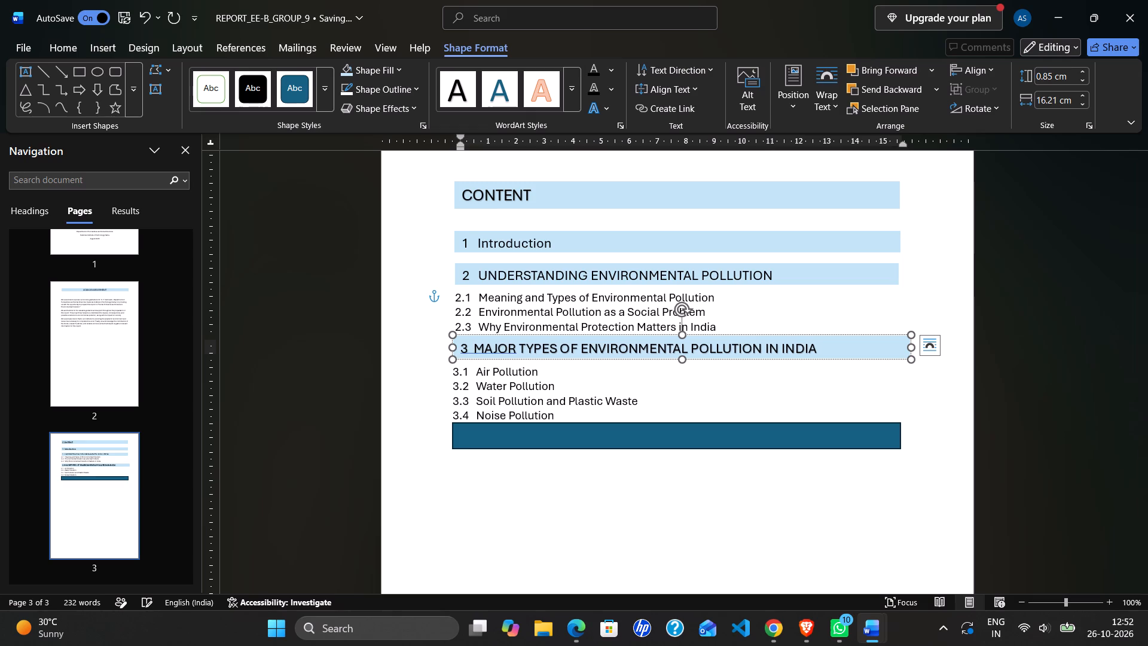
key(space)
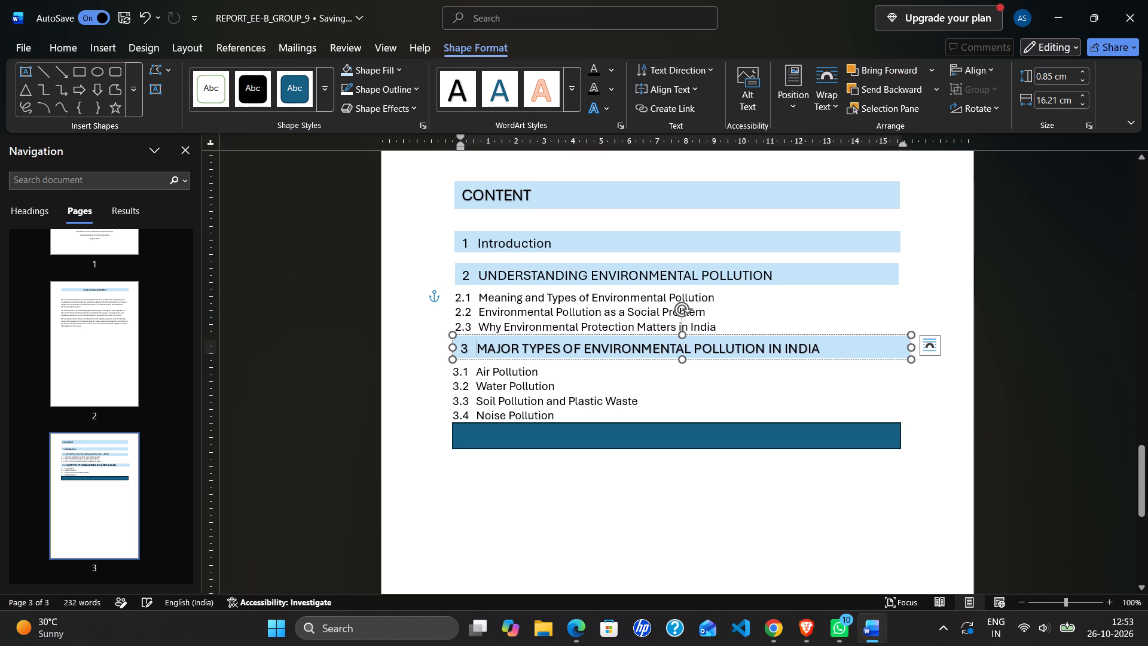
Fill the rectangle below entry 3.4 with the light-blue theme colour that matches the other heading bars.
click(501, 442)
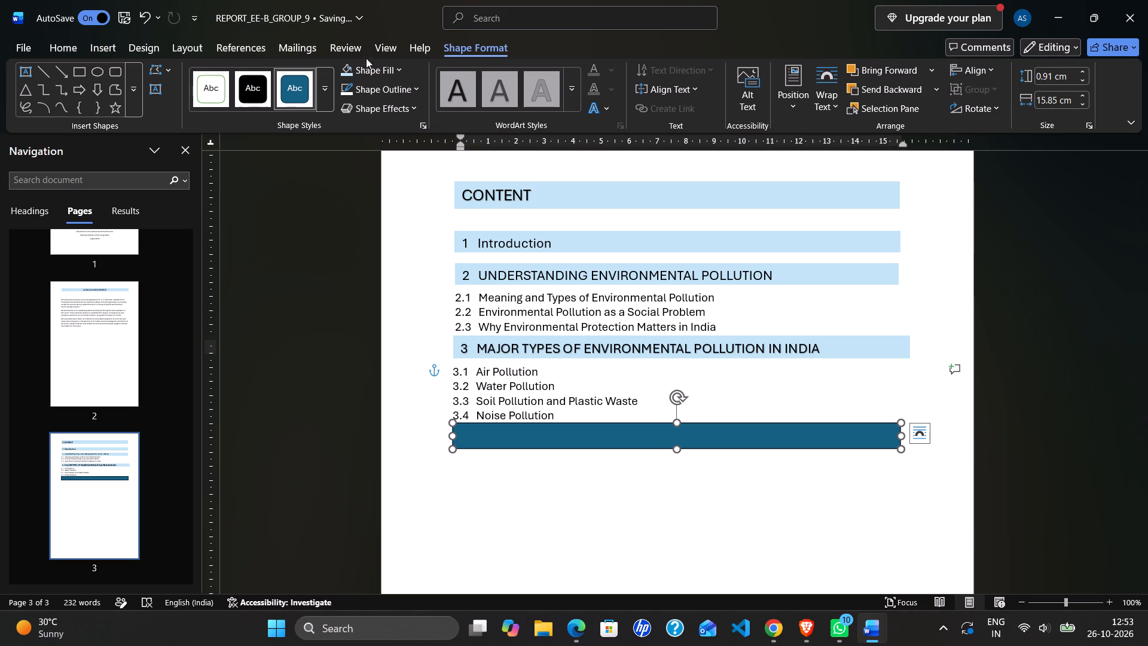
click(377, 72)
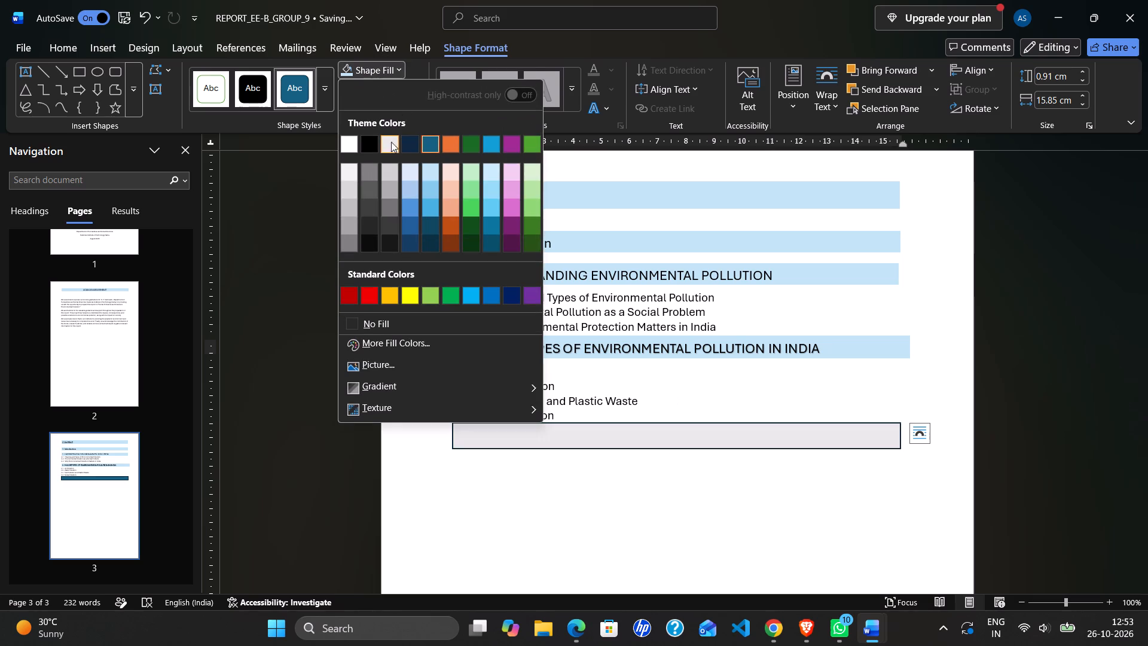
click(404, 169)
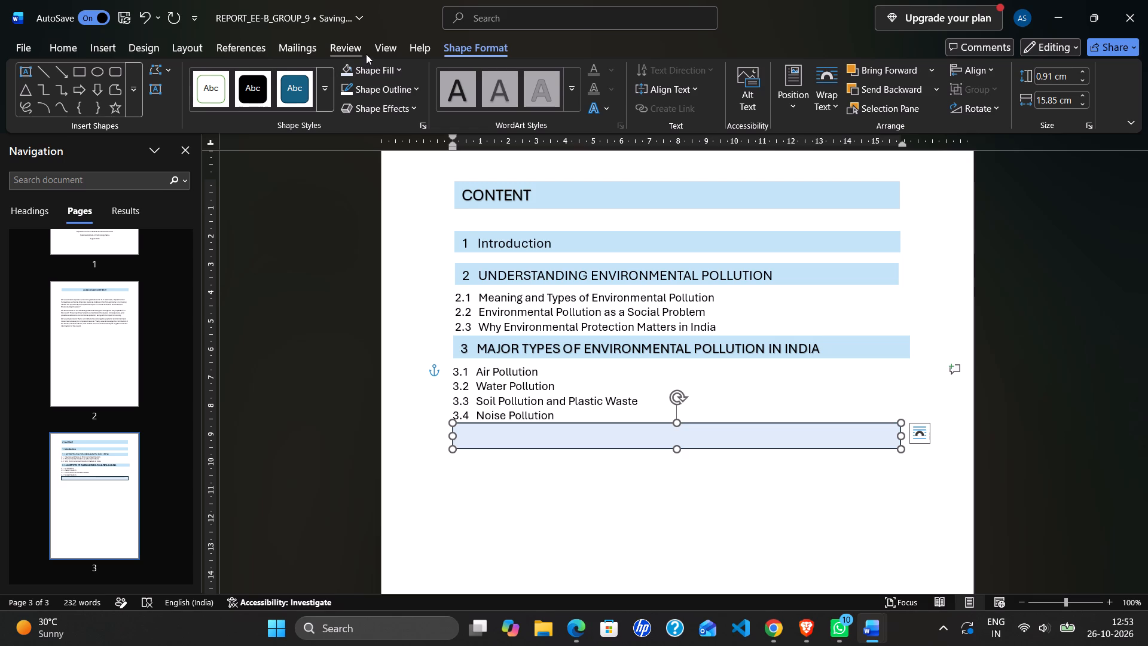
click(401, 77)
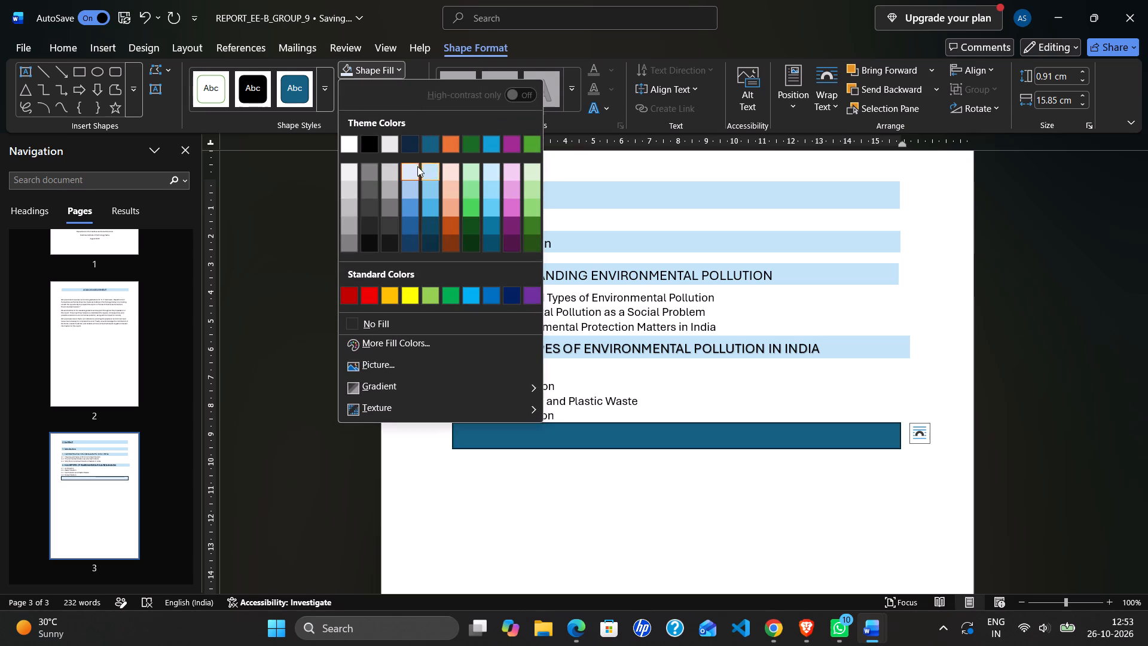
click(428, 167)
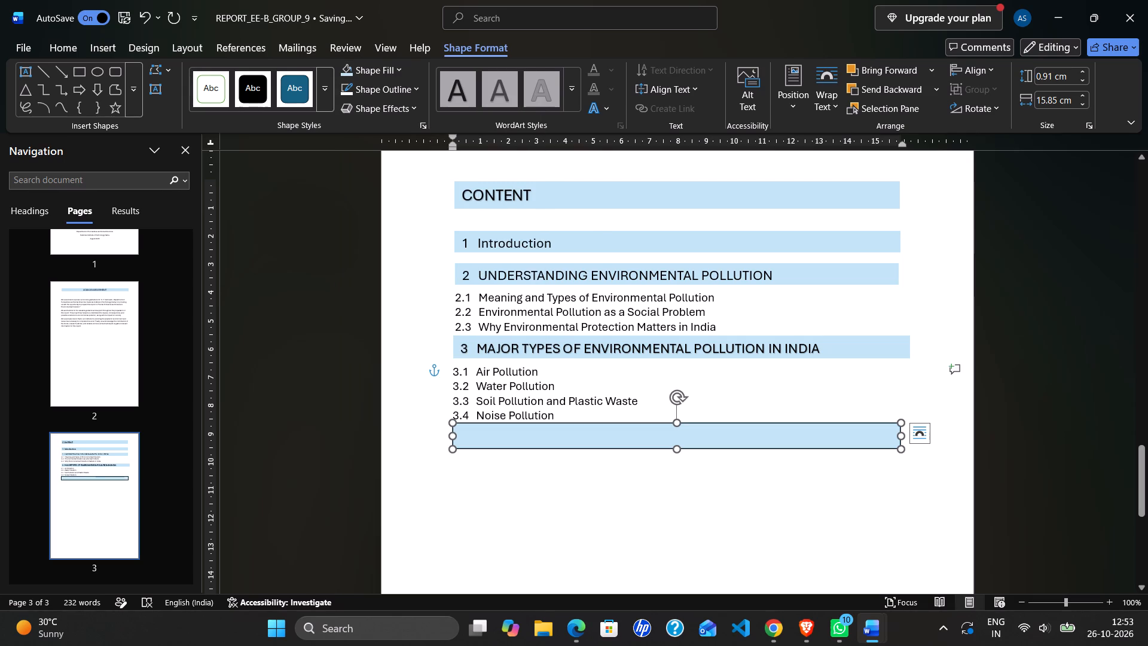
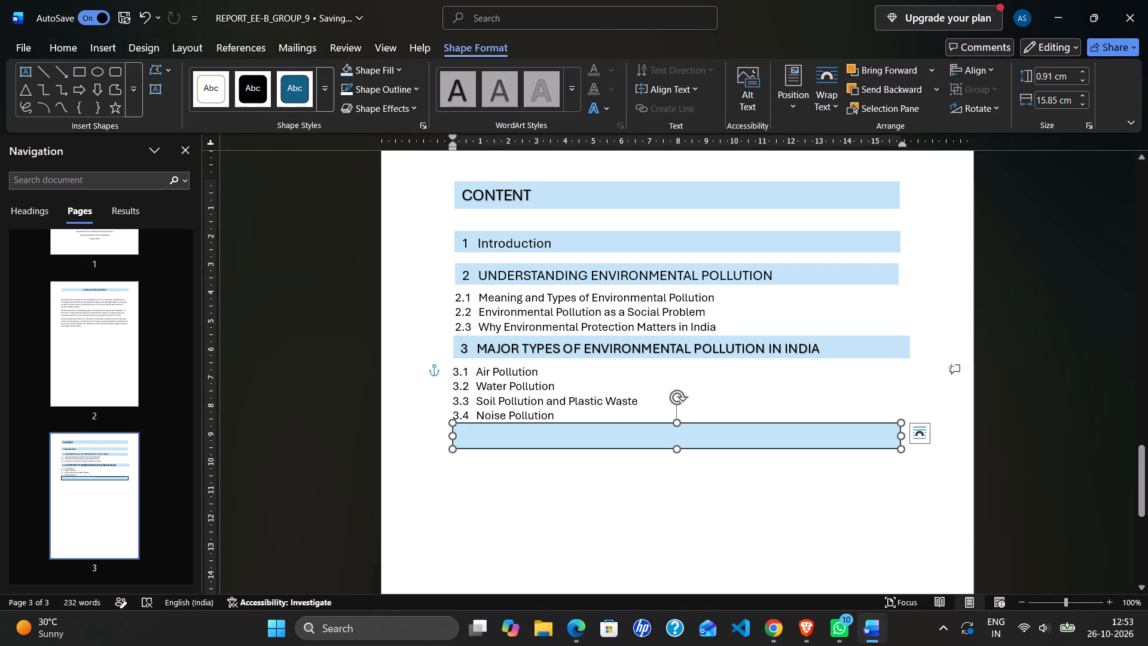
Apply the plain black WordArt text style to the light-blue bar below entry 3.4.
key(4)
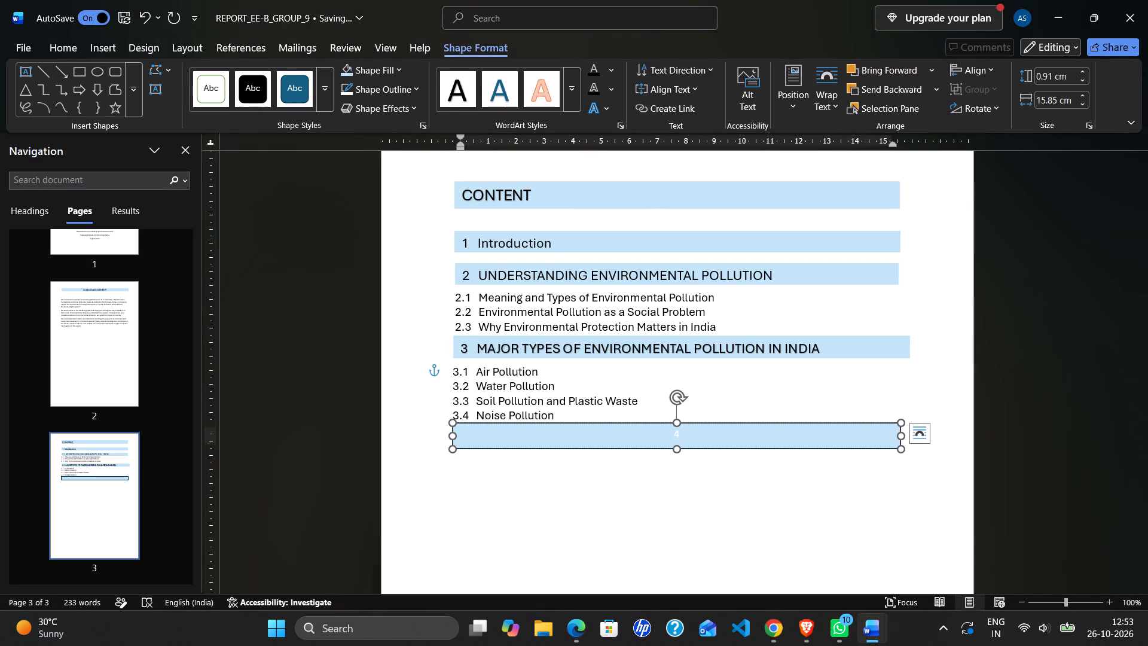
key(BackSpace)
click(454, 85)
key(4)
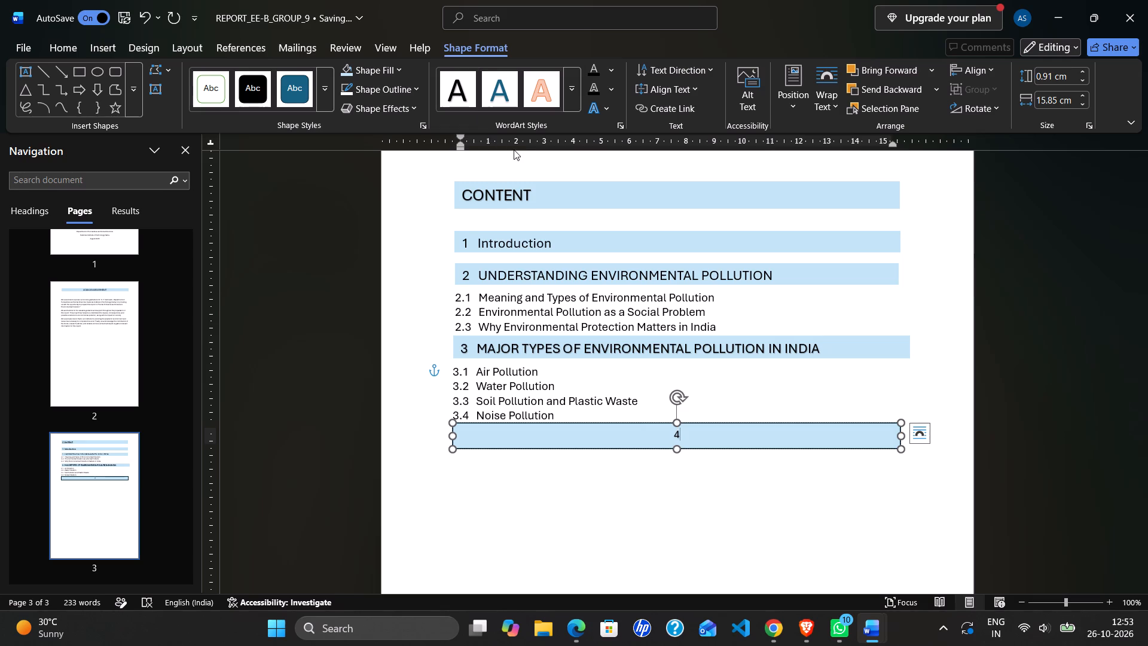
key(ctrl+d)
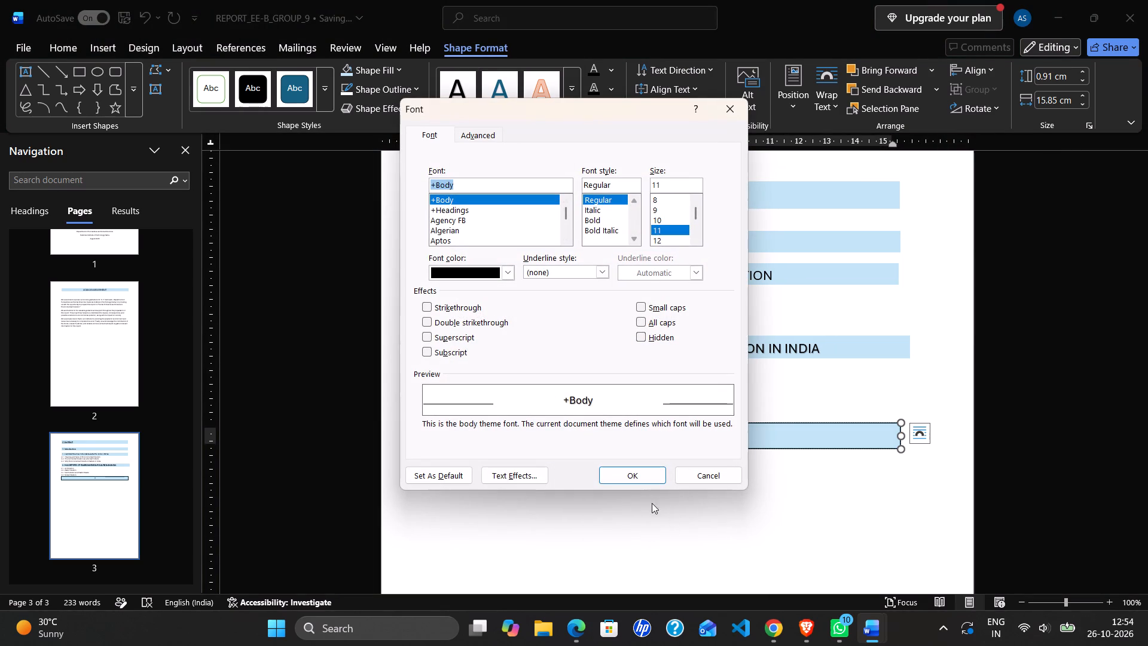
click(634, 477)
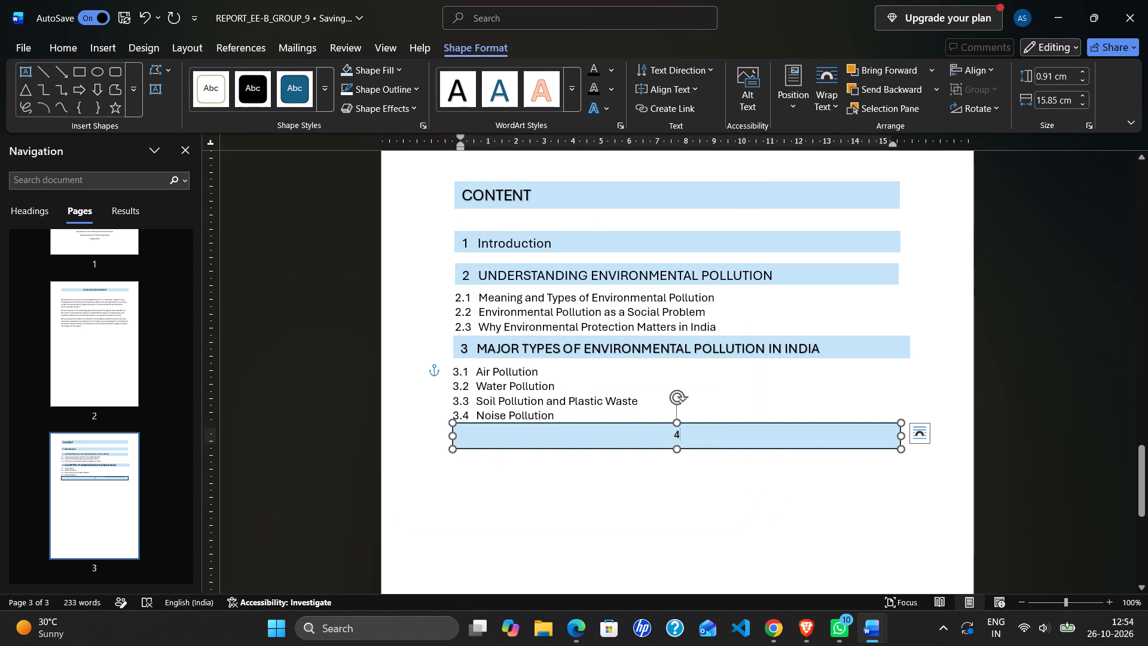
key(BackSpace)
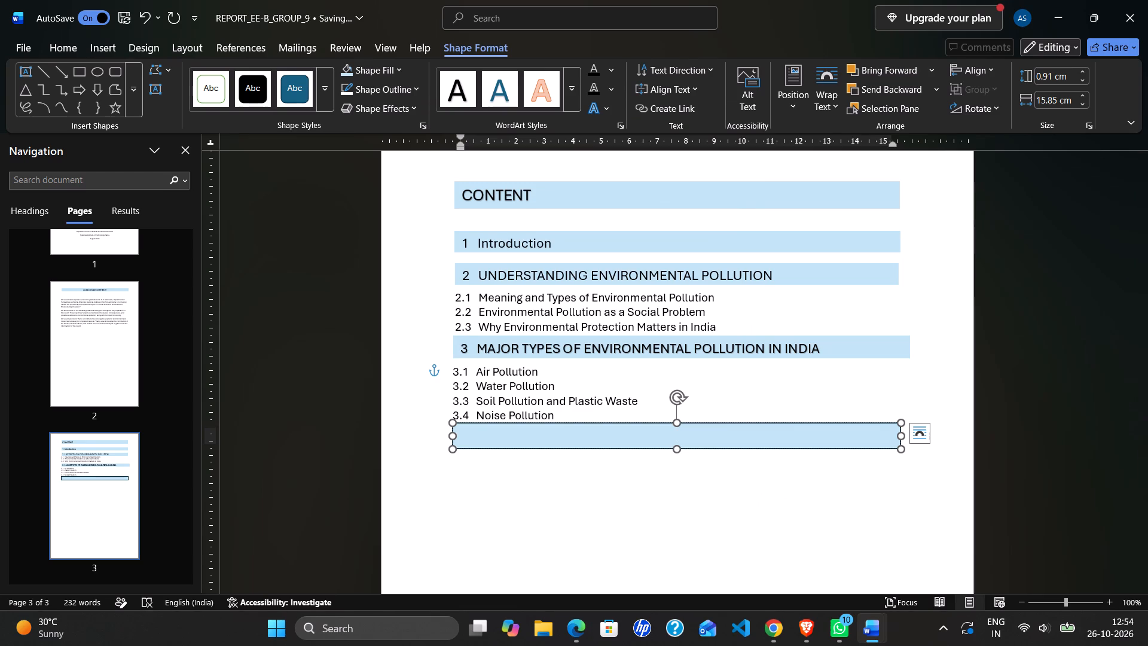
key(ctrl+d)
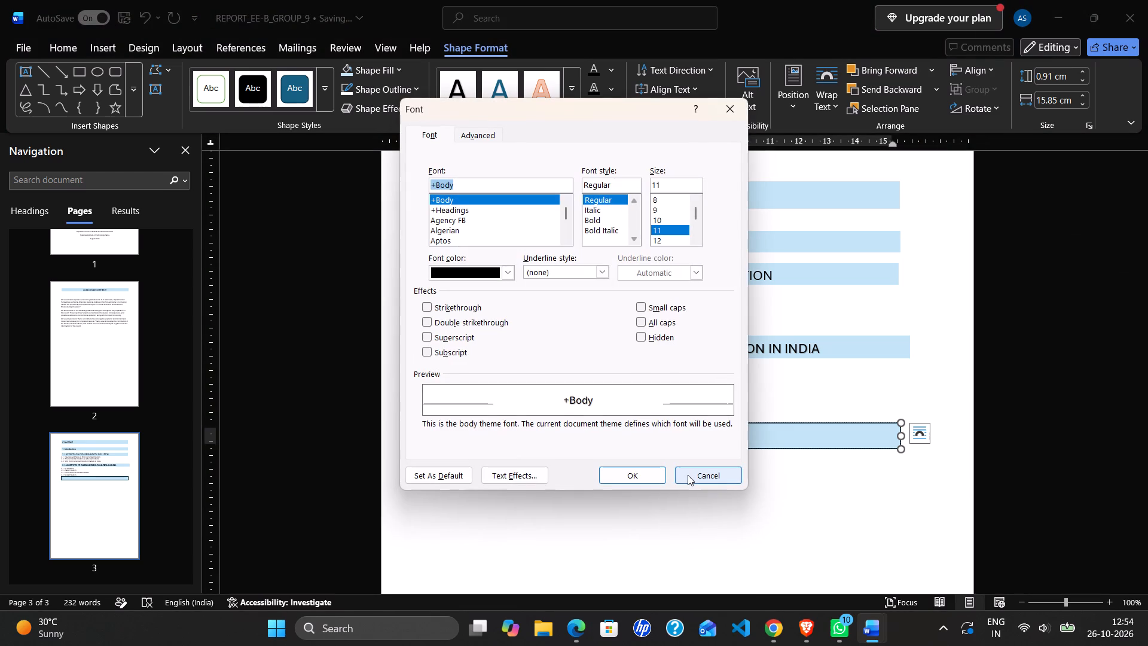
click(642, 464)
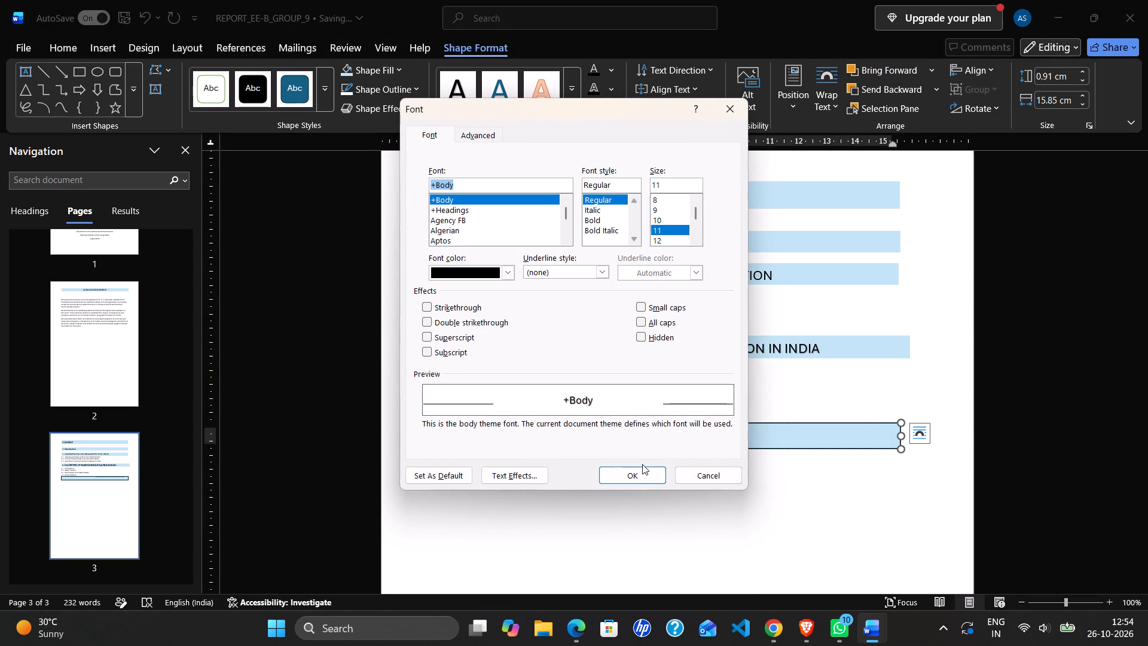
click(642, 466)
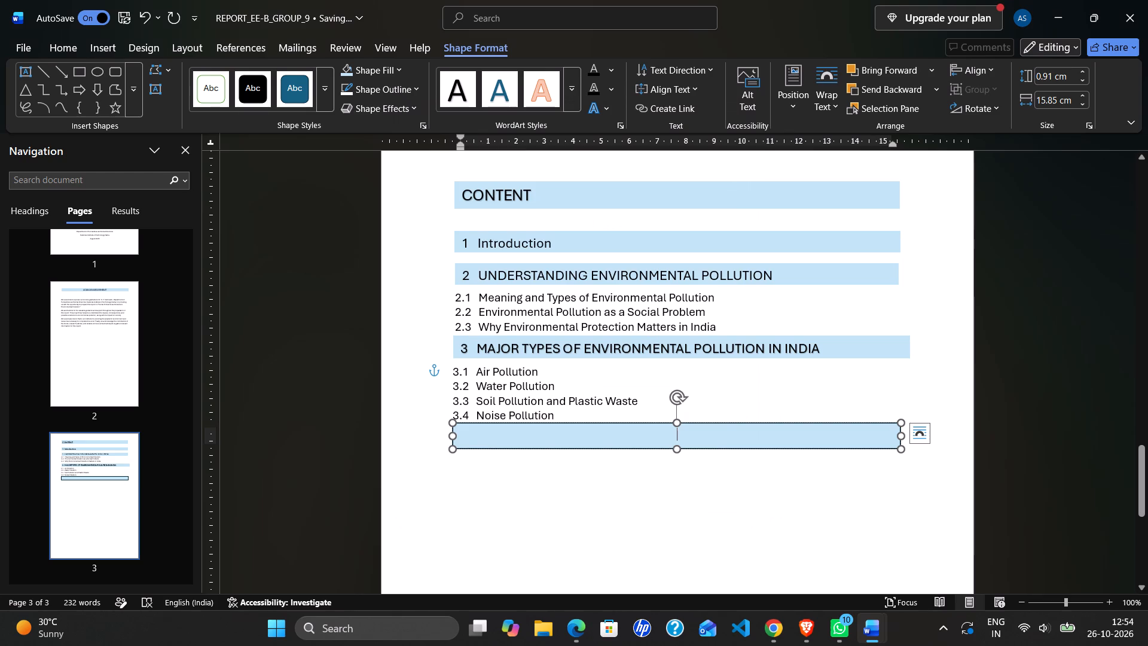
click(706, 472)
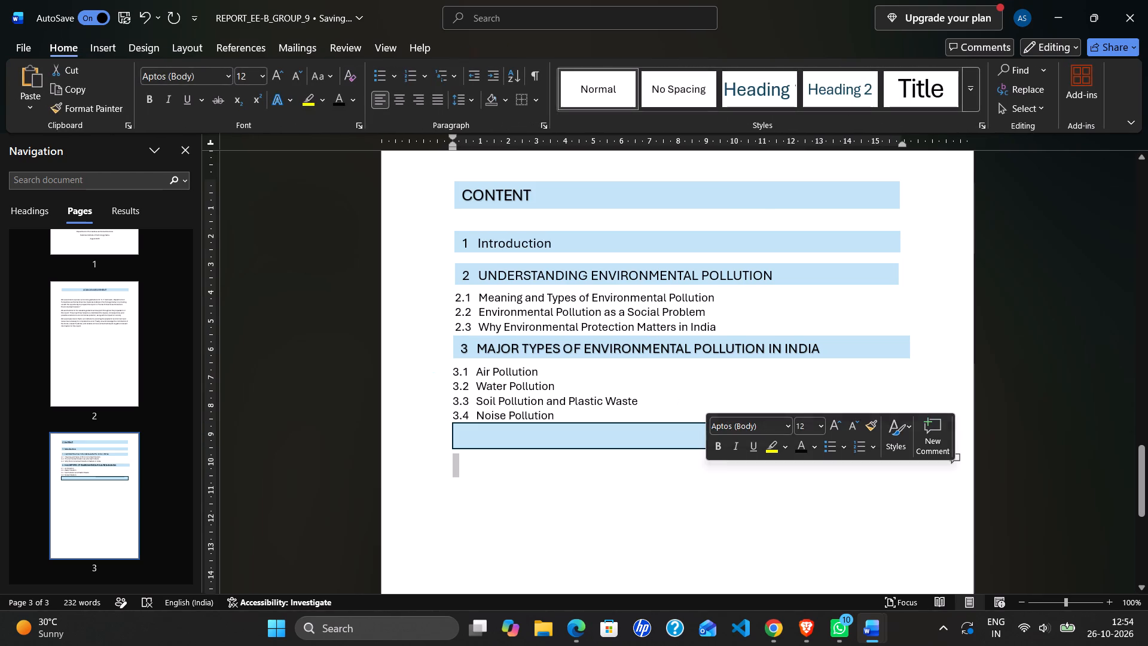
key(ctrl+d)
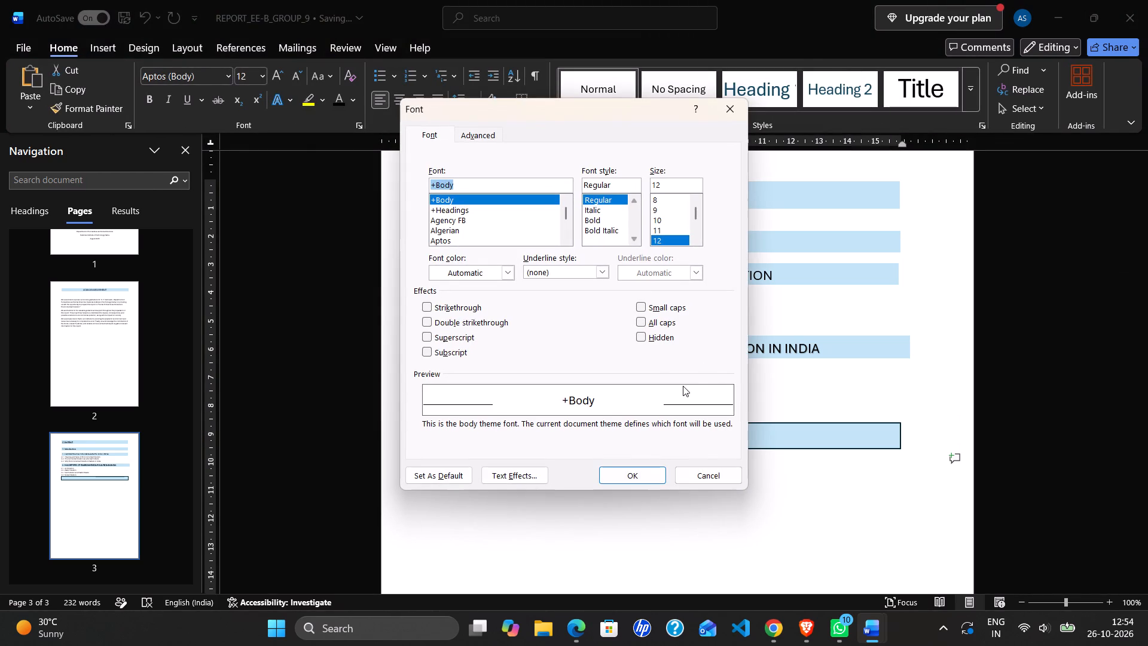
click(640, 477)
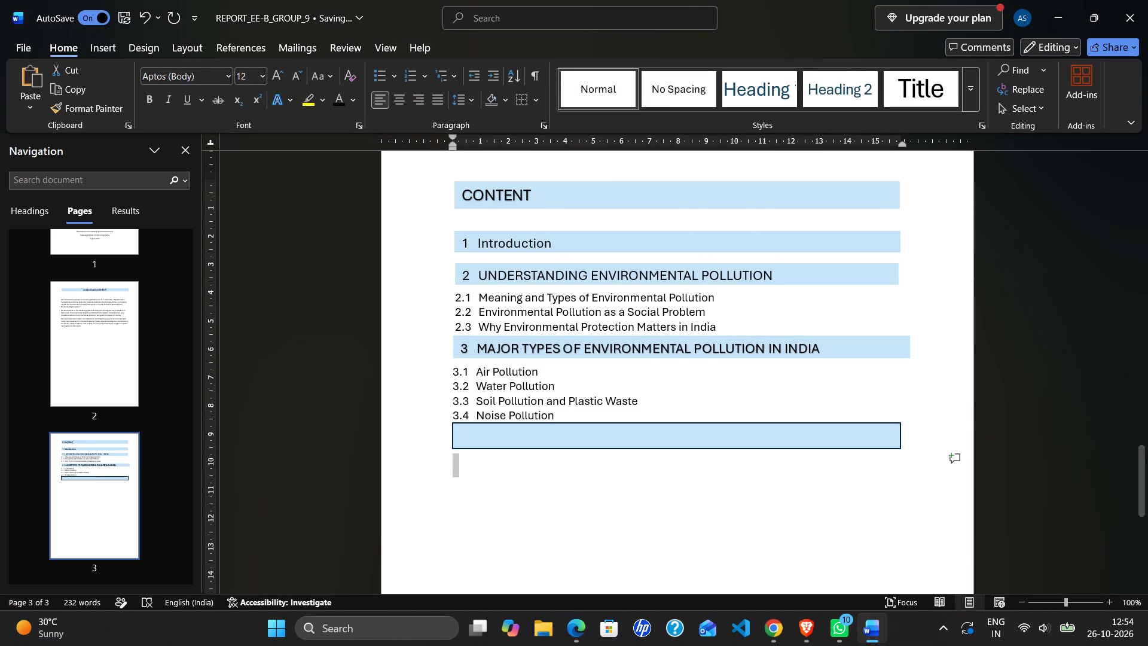
Set the outline of the light-blue bar below entry 3.4 to the white theme colour.
click(688, 438)
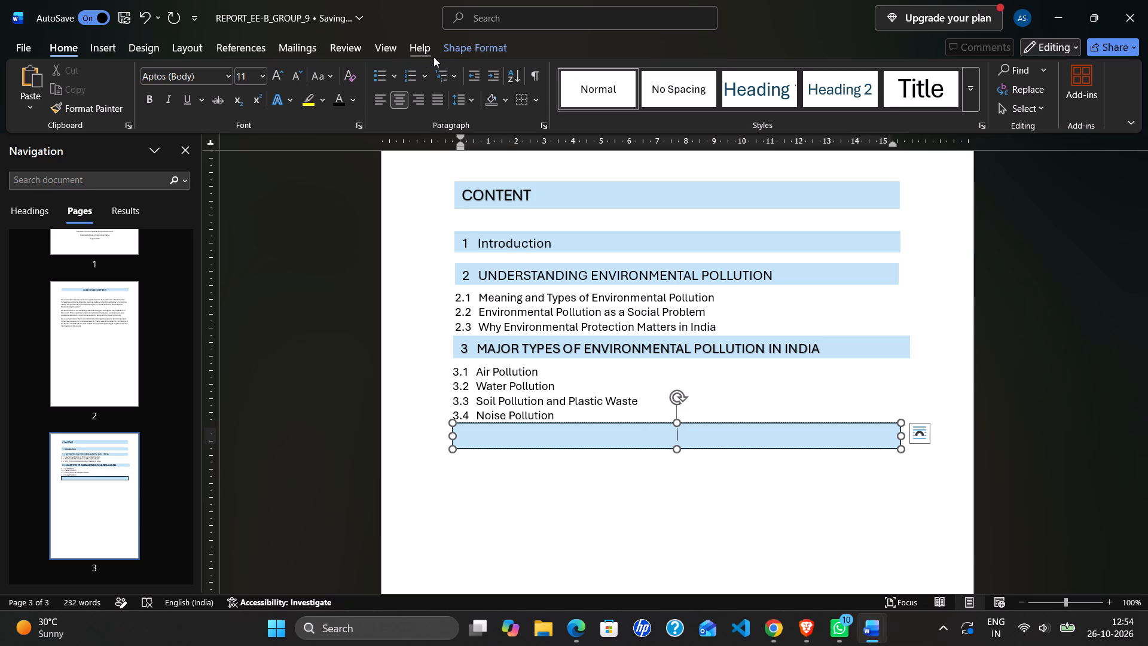
click(464, 45)
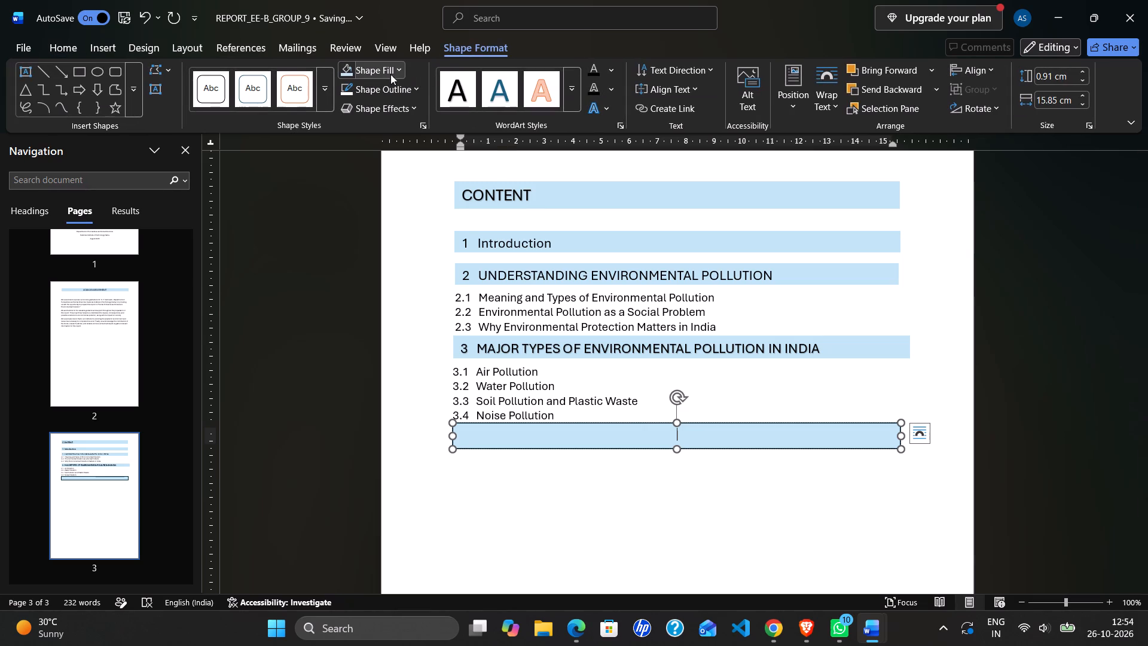
click(399, 85)
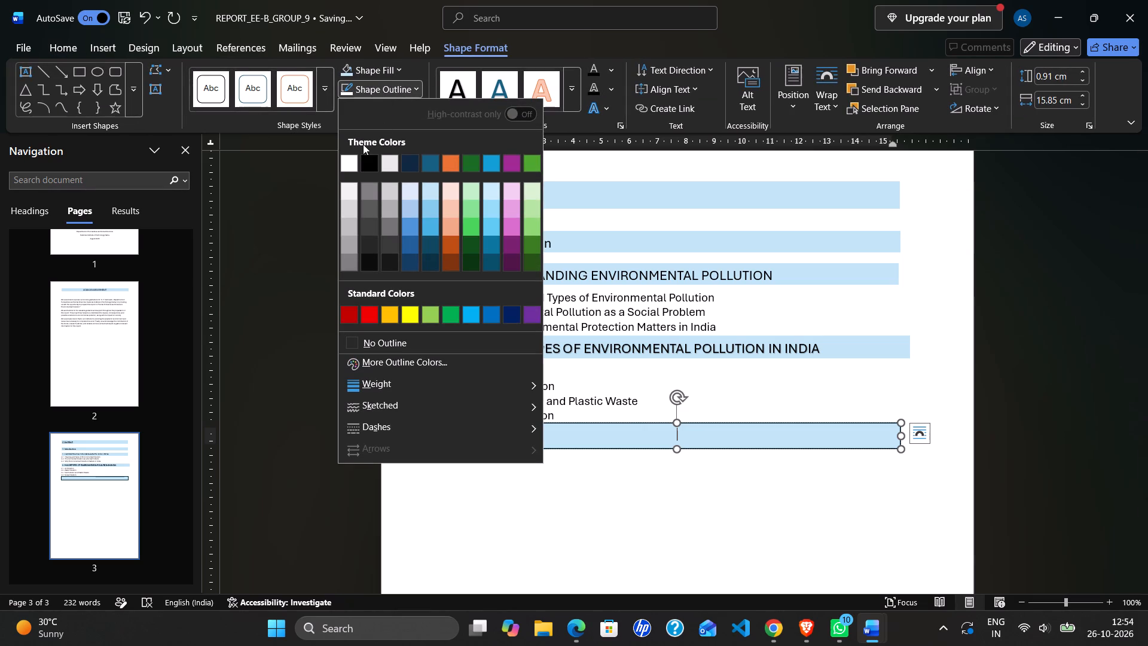
click(352, 154)
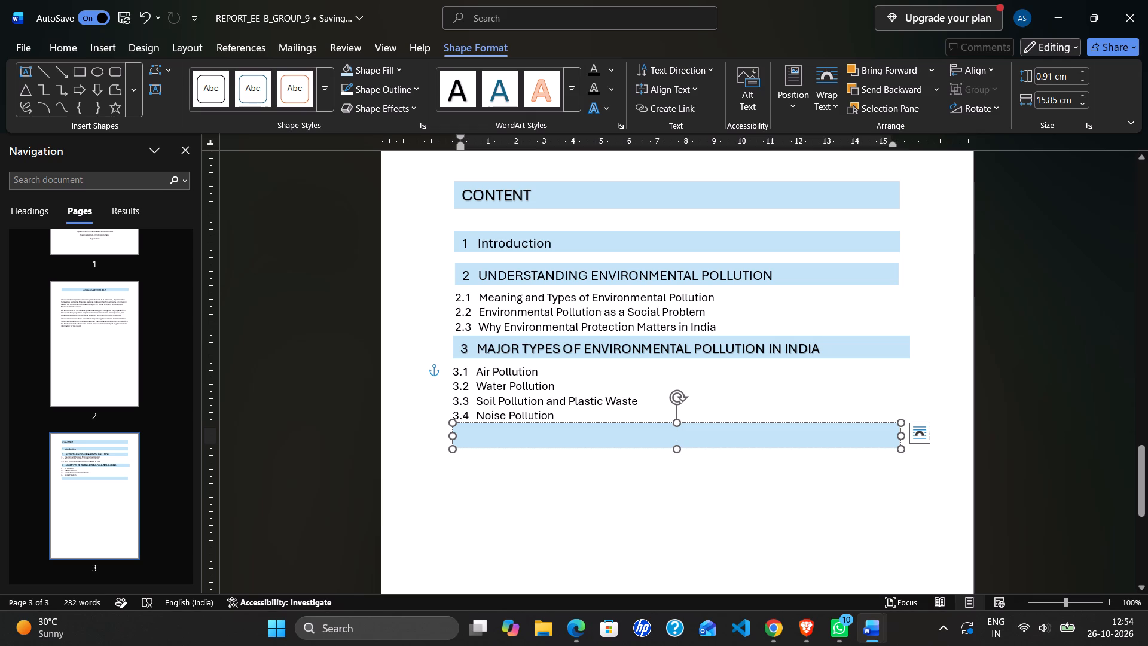
Try to move the light-blue bar slightly further down, away from entry 3.4.
ctrl+drag(689, 438, 687, 467)
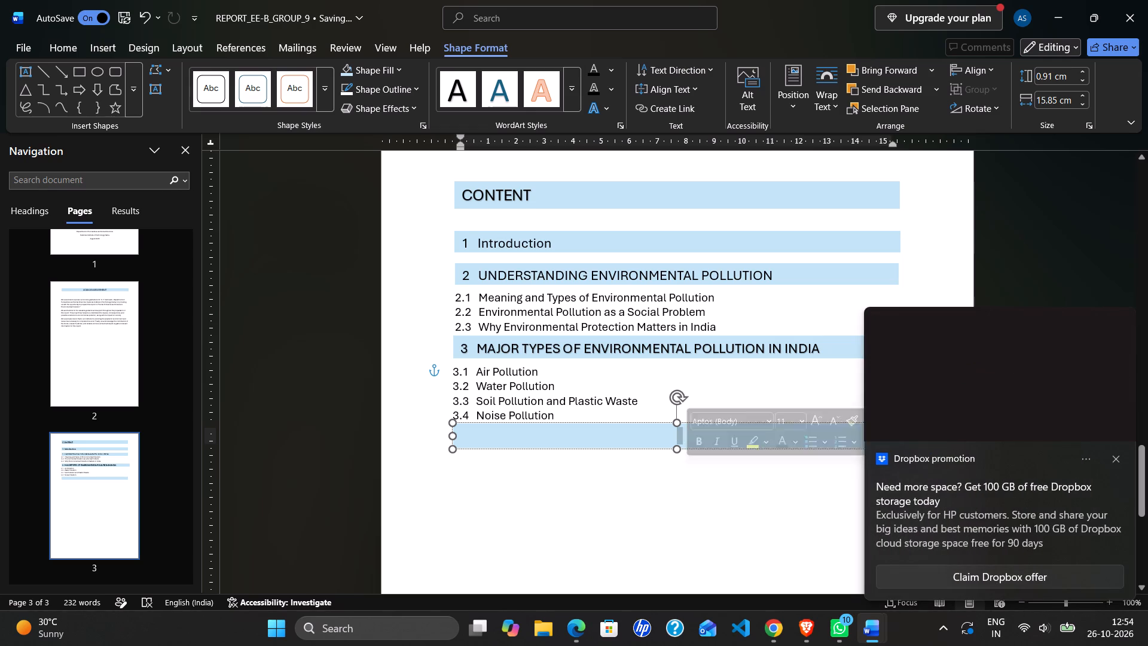
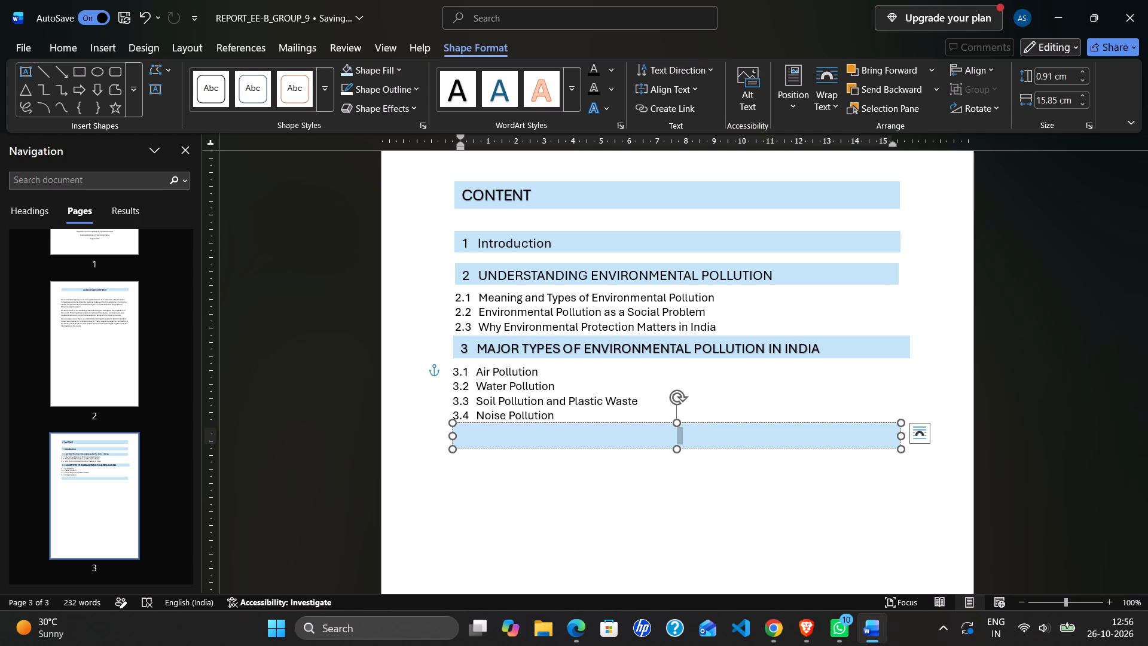
Set the light-blue bar's +Body font, Regular, 11 pt, as the default for this document only.
click(1118, 456)
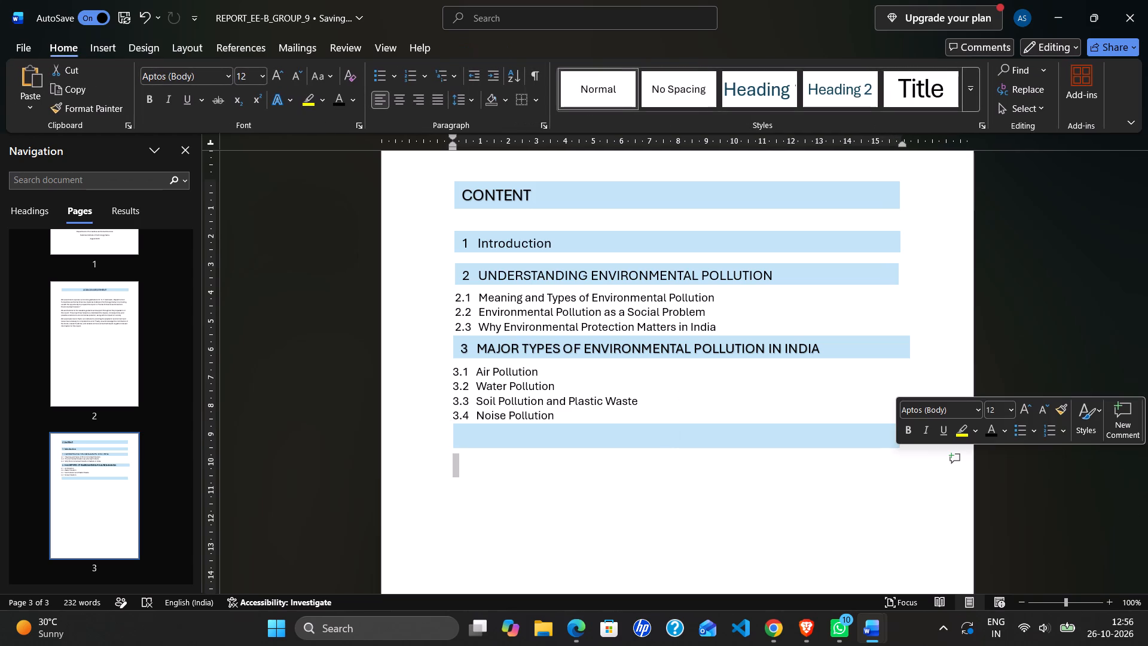
click(762, 437)
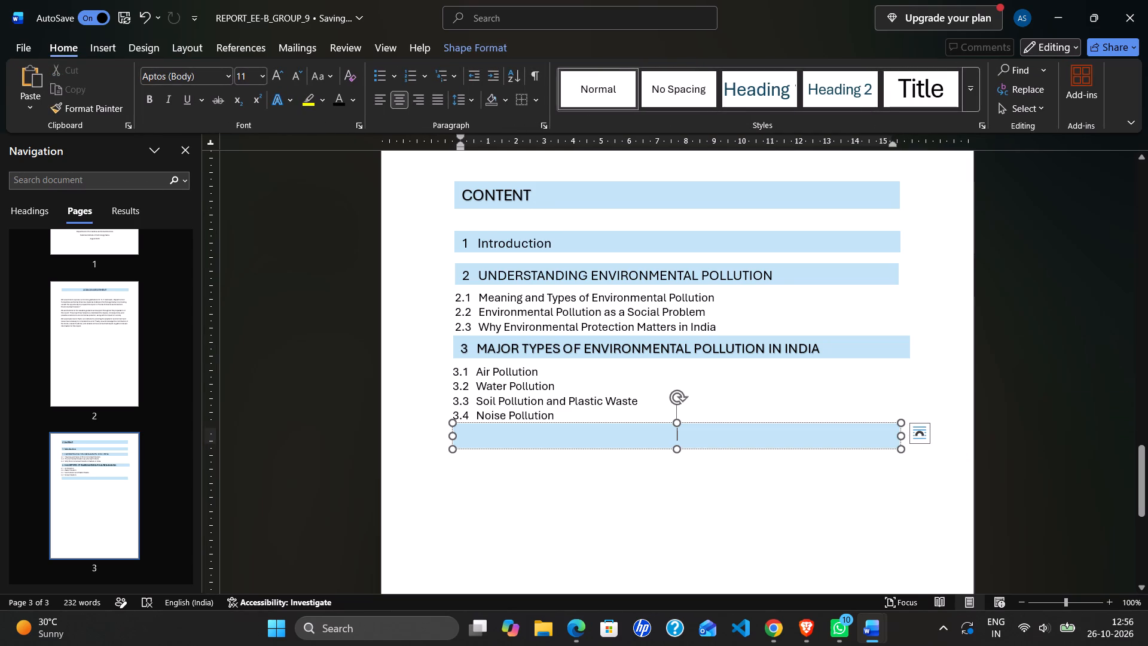
key(ctrl+d)
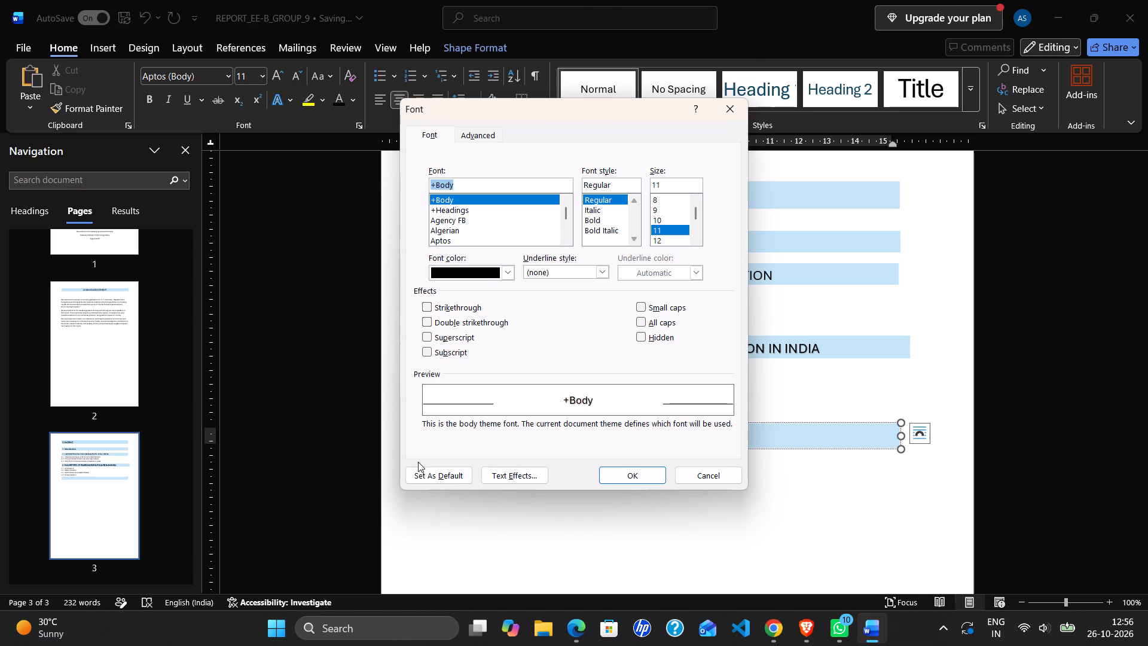
click(435, 479)
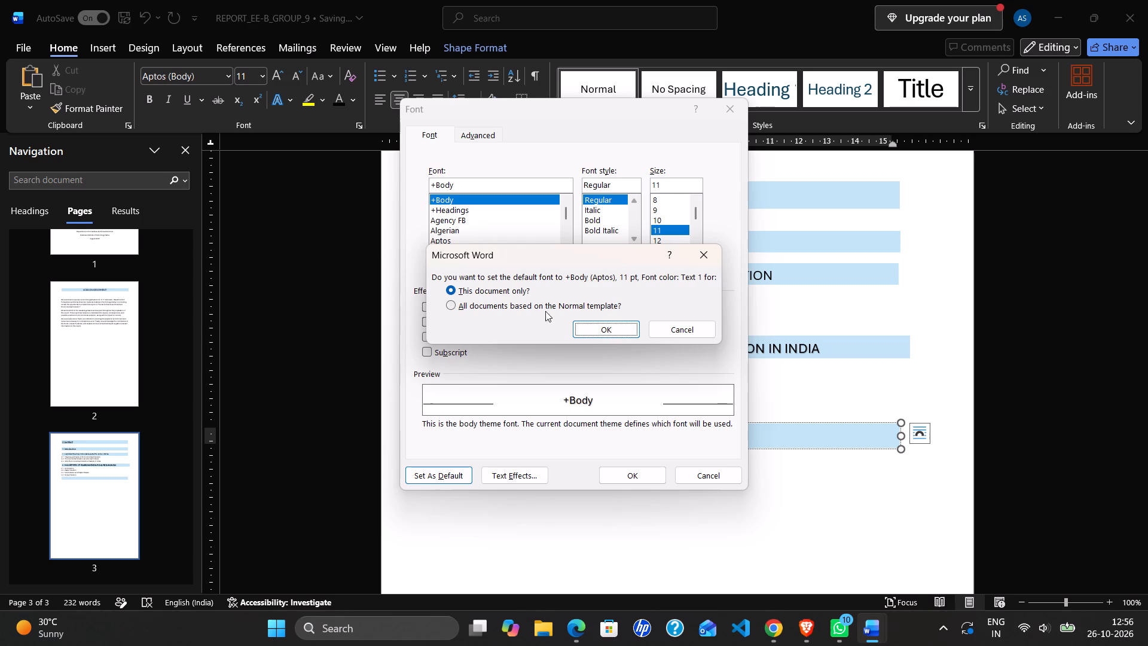
click(591, 323)
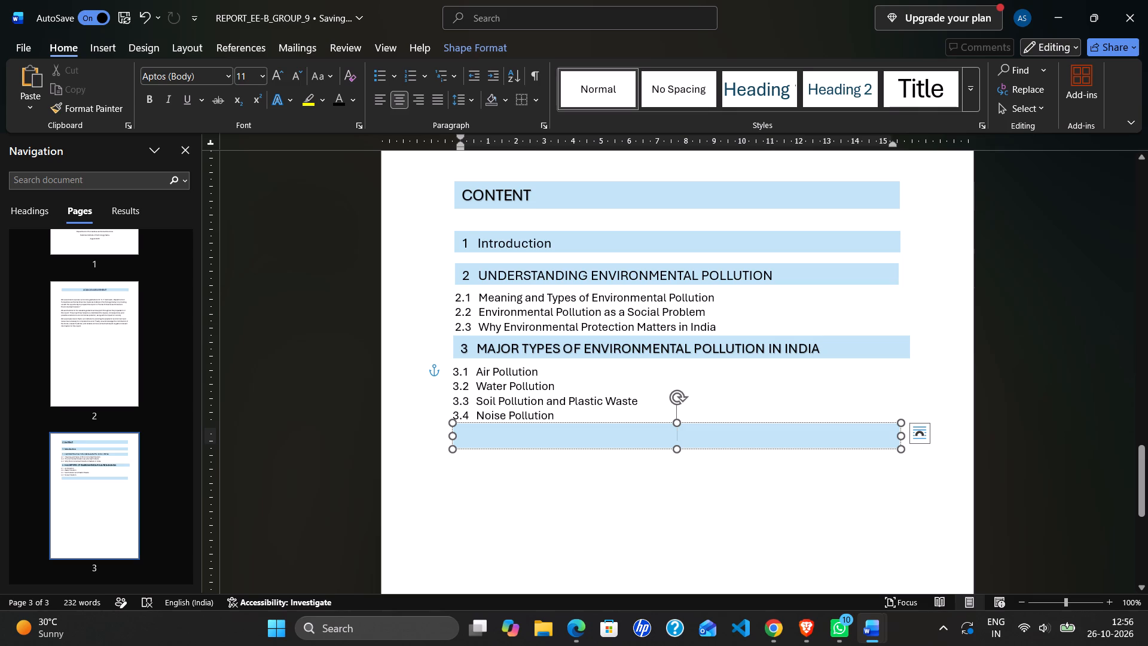
key(ctrl+d)
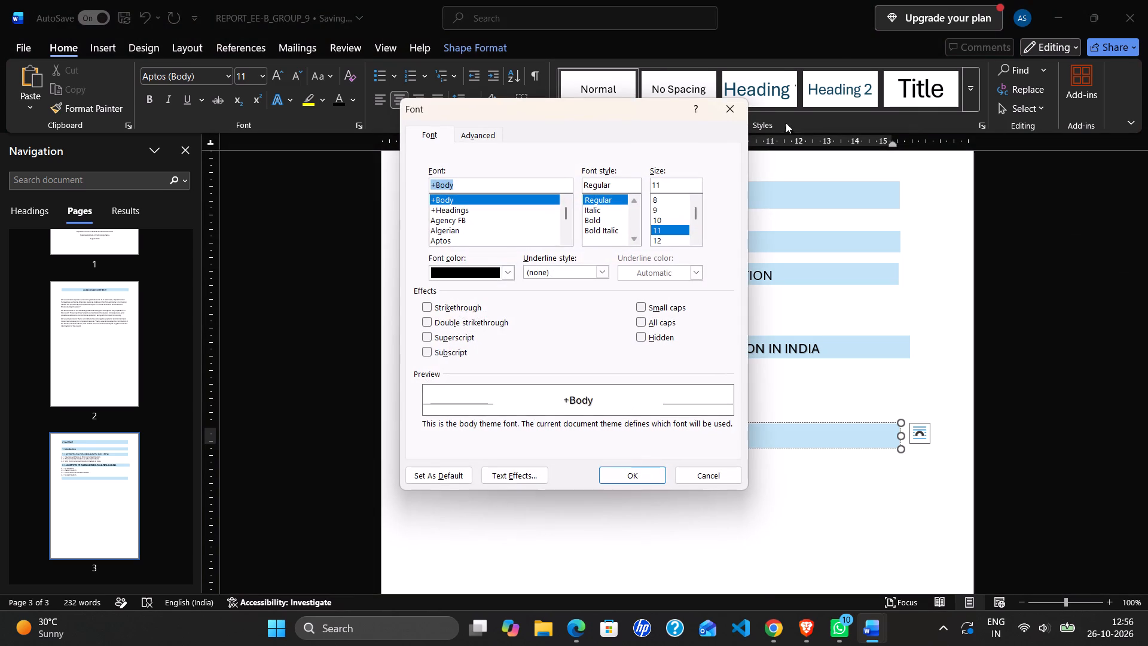
click(736, 112)
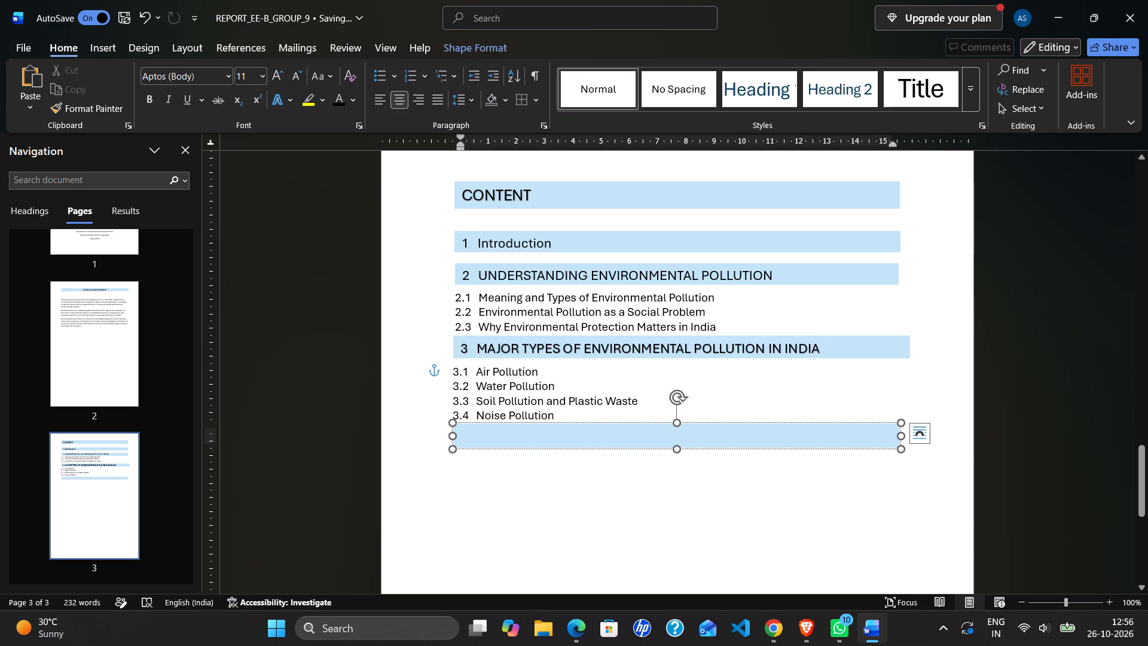
Draw a rectangle about 15.9 cm wide and 1.14 cm high just below the empty light-blue bar.
click(106, 47)
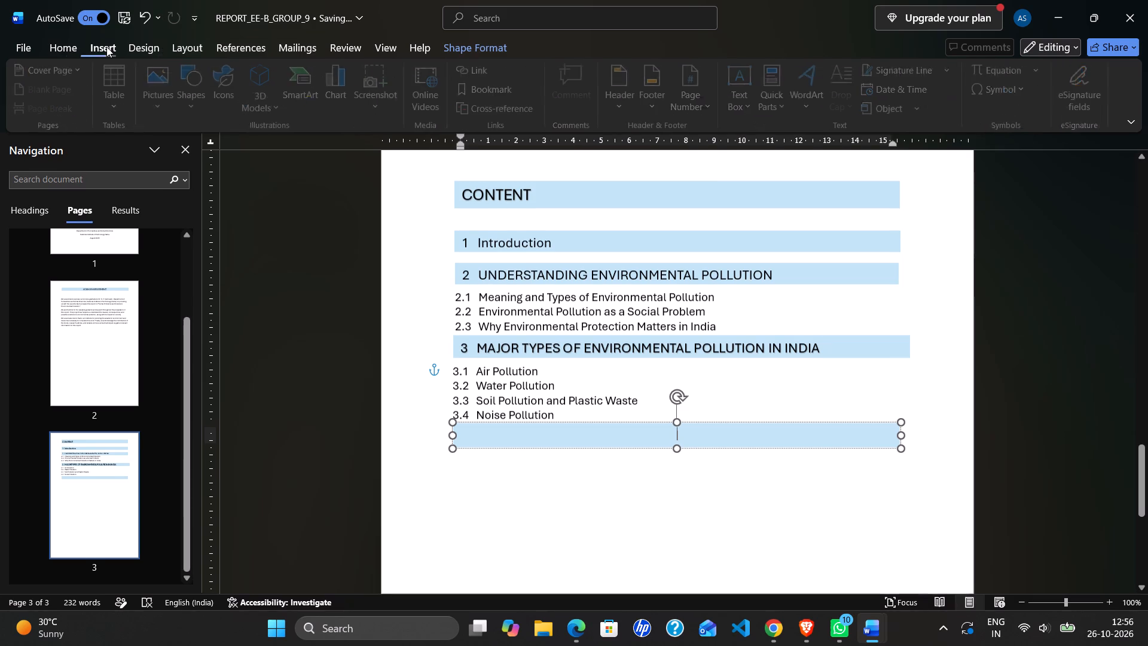
click(193, 84)
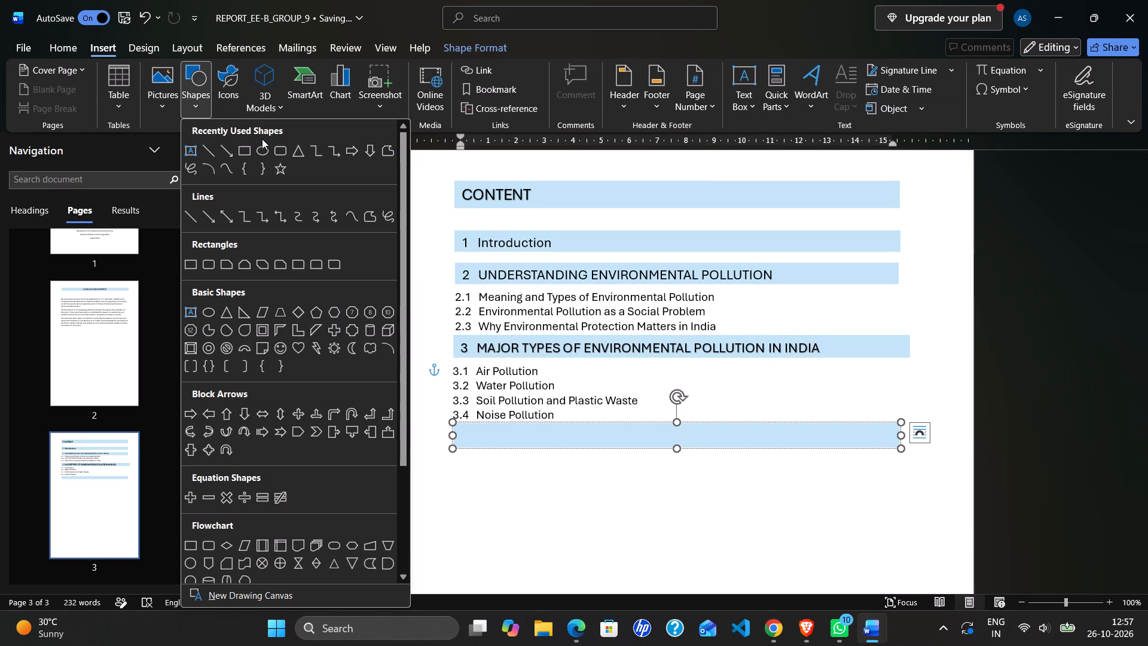
click(241, 145)
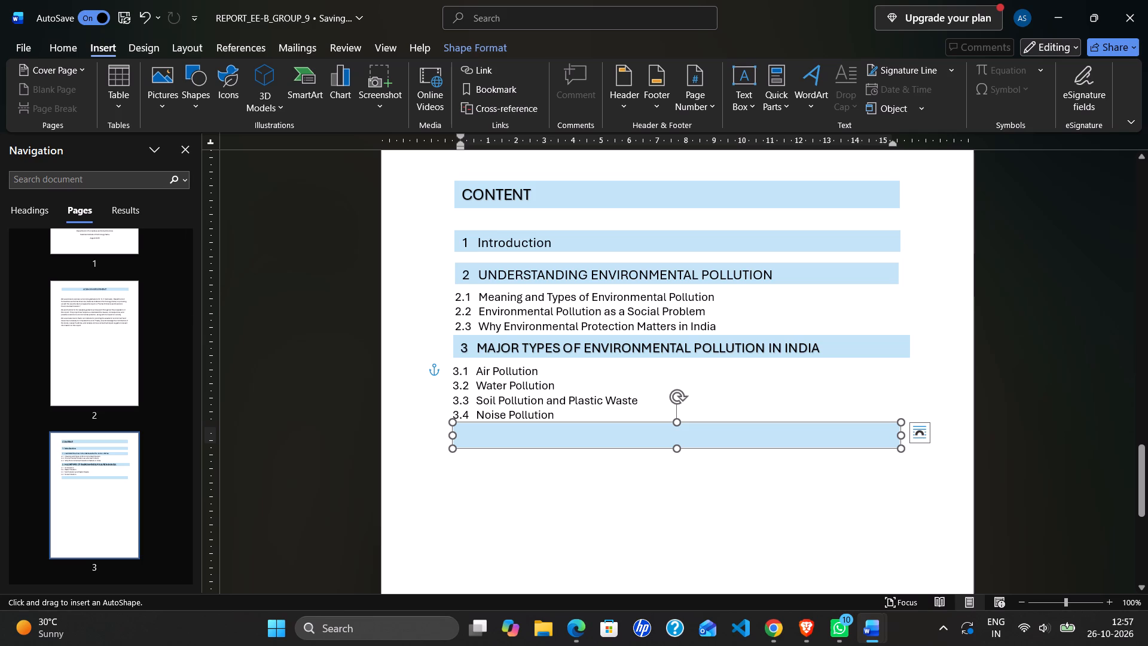
drag(452, 458, 900, 492)
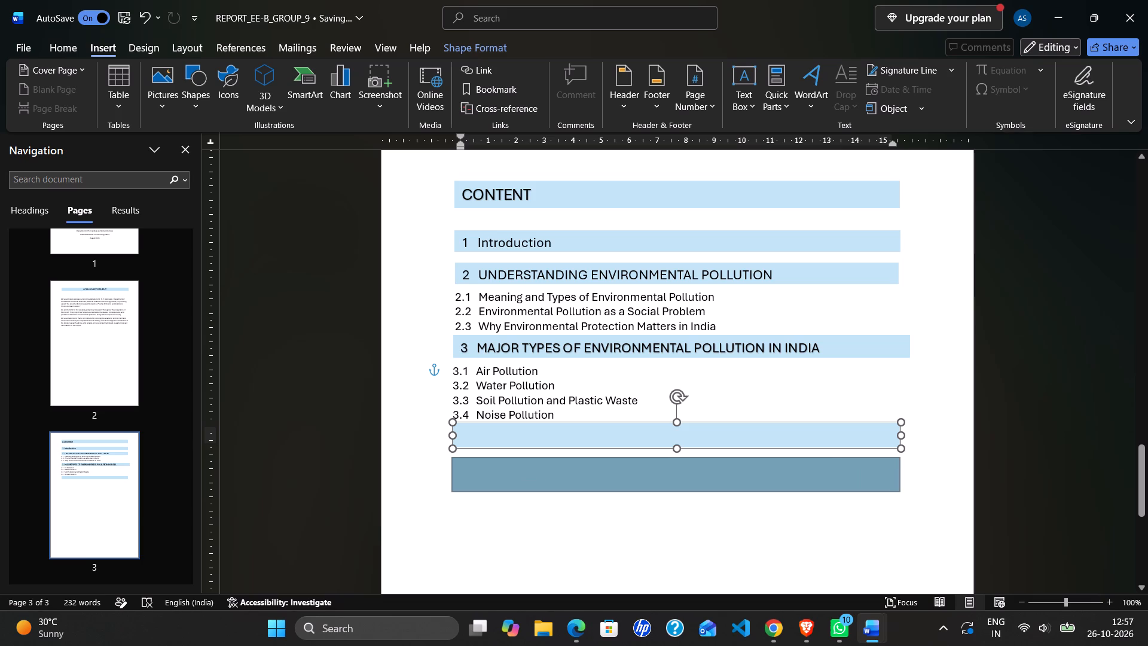
drag(900, 492, 903, 488)
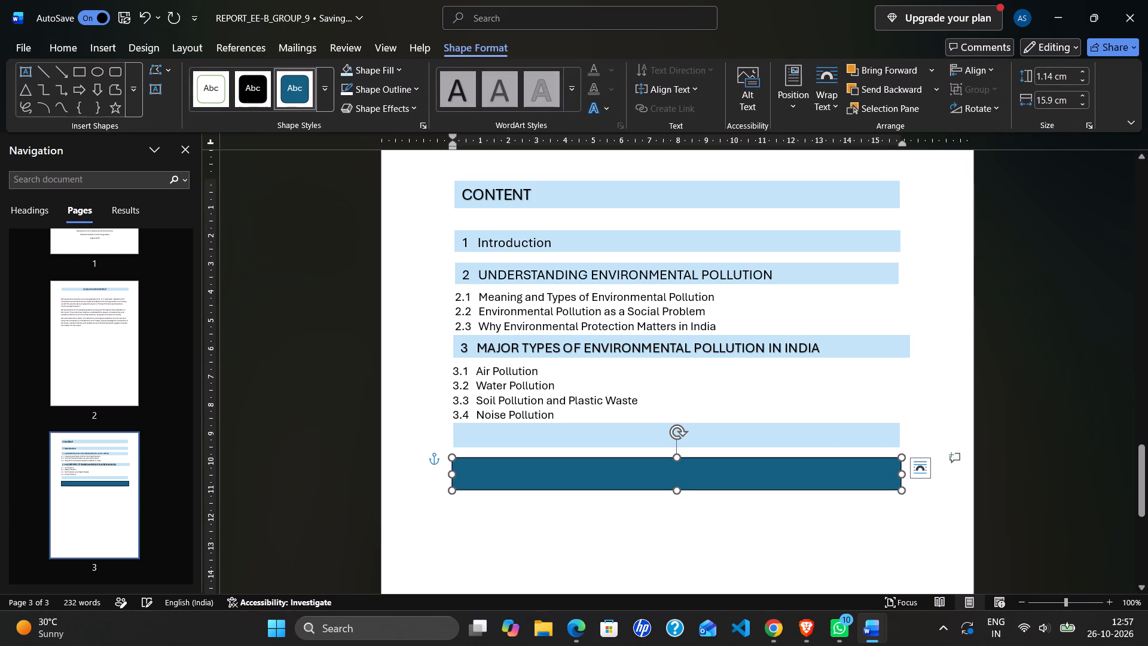
Duplicate the new dark-blue rectangle four times.
key(ctrl+d)
key(ctrl+d)
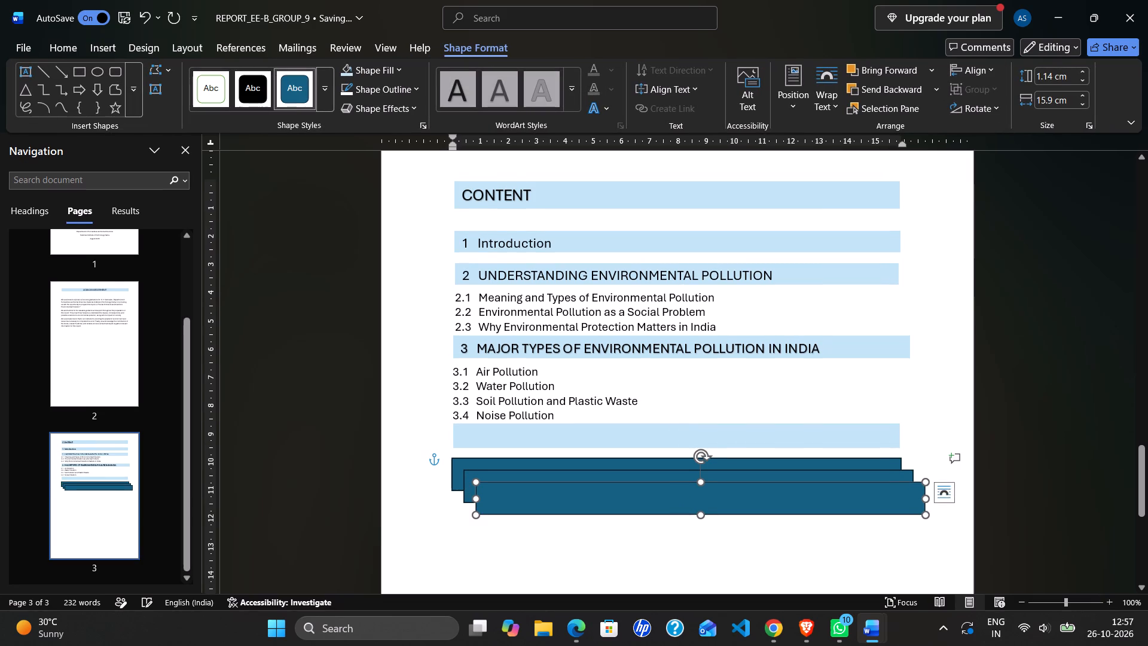
key(ctrl+d)
click(653, 431)
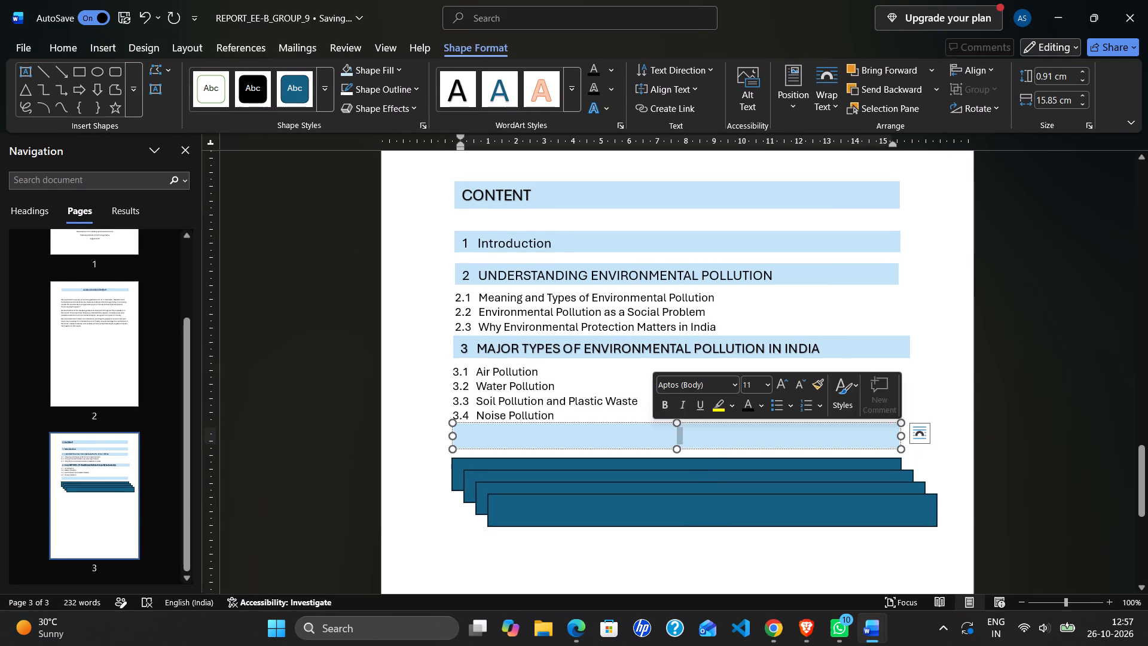
click(675, 510)
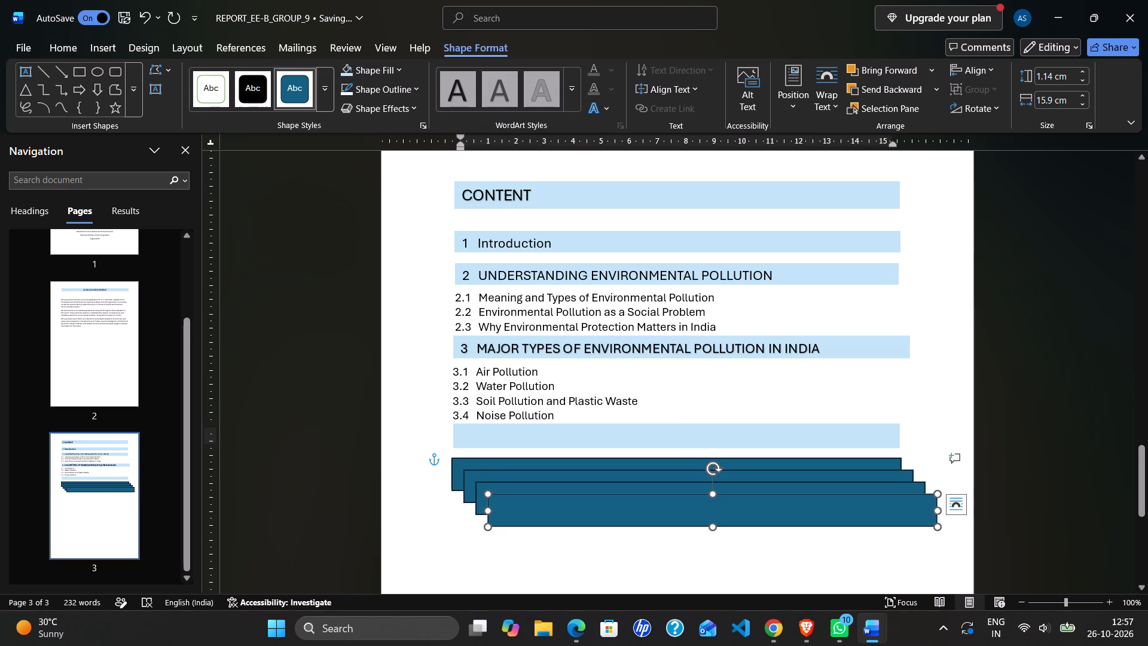
key(ctrl+d)
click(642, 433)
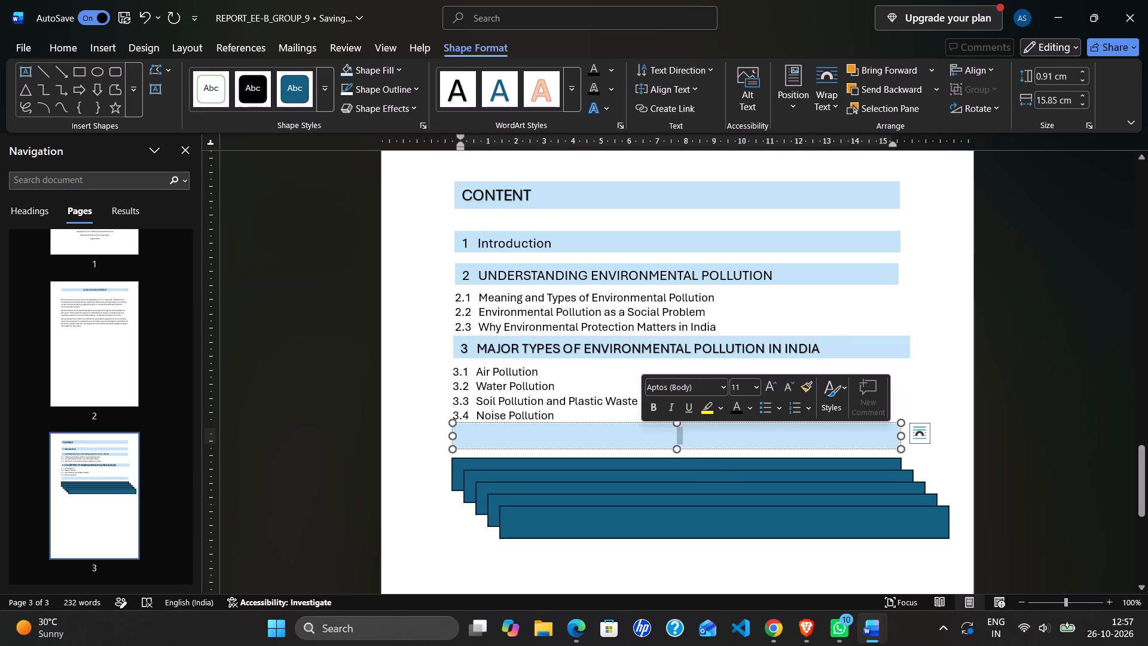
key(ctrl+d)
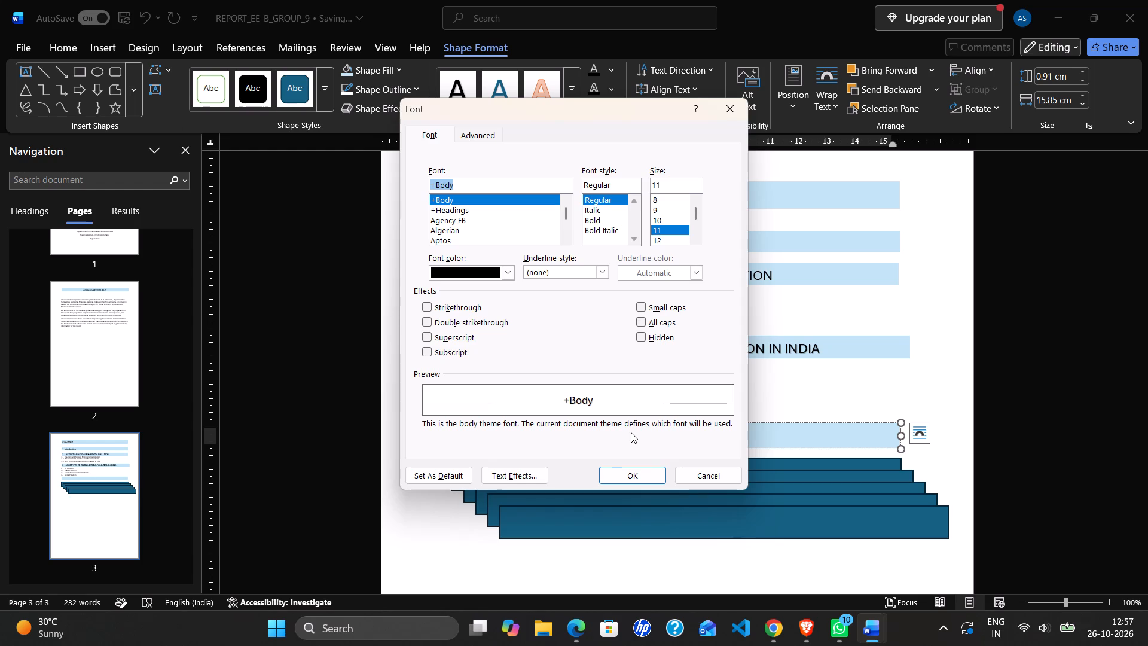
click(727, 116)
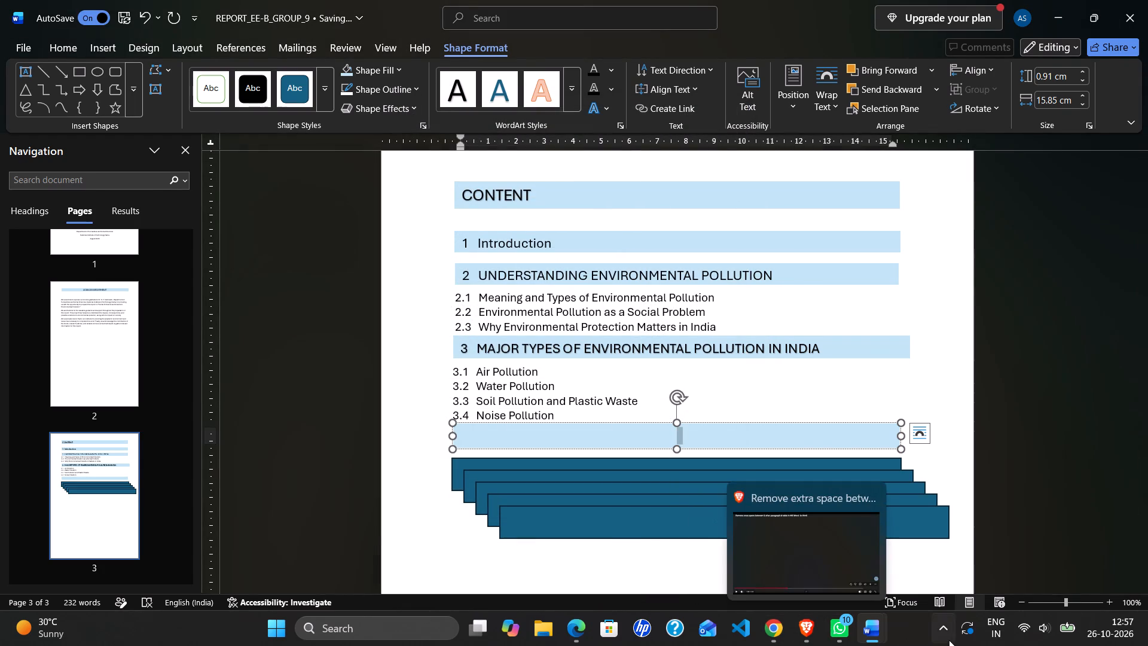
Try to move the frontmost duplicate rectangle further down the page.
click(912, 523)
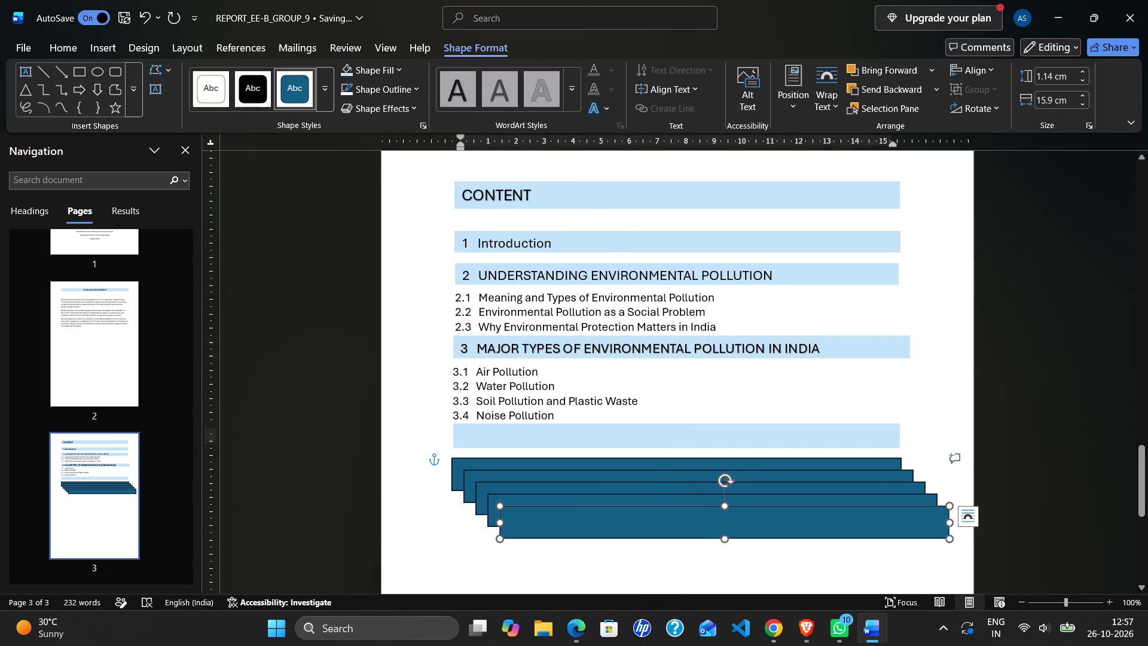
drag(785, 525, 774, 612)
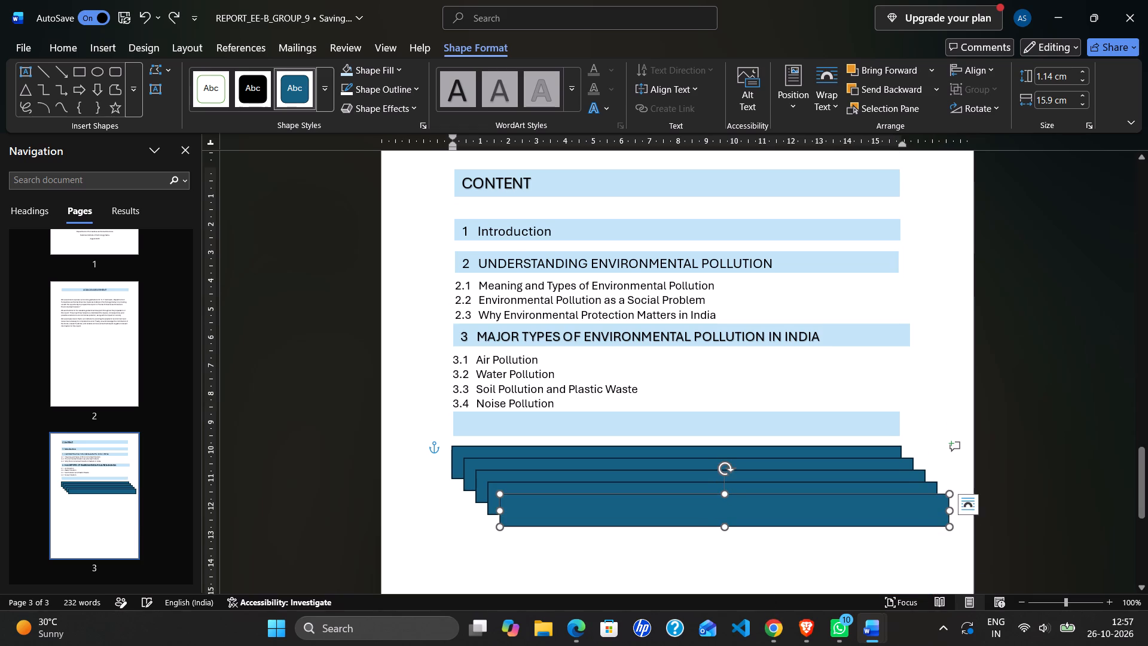
Look over the space on the CONTENT page below the stacked dark-blue rectangles.
scroll(791, 487, down, 13)
scroll(791, 483, up, 2)
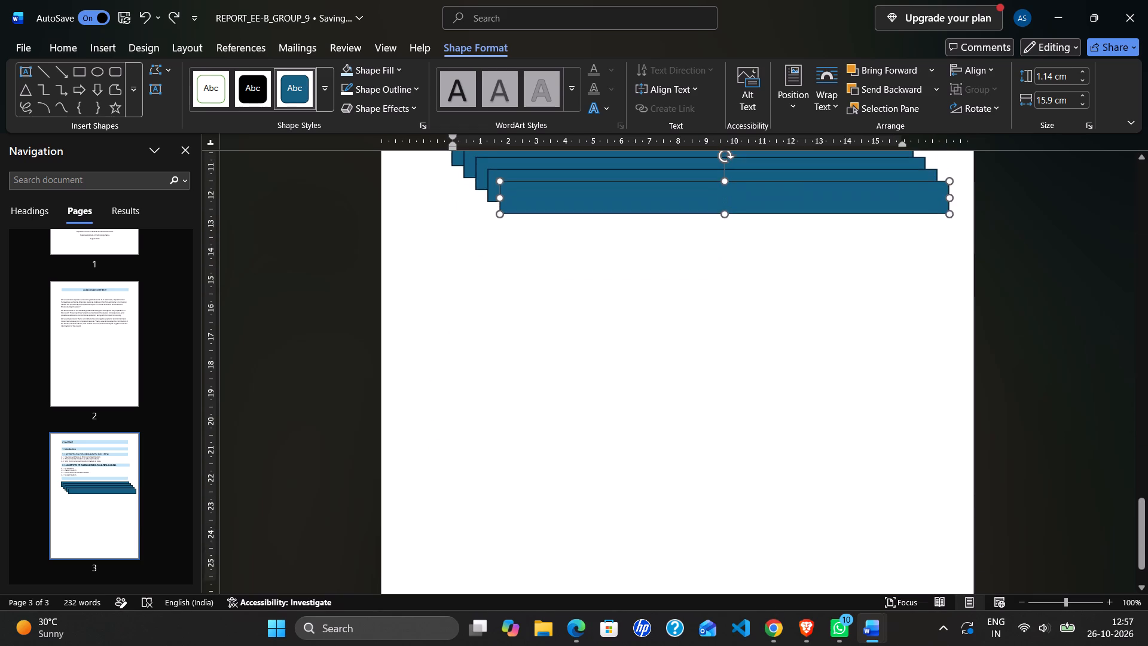
scroll(791, 483, up, 2)
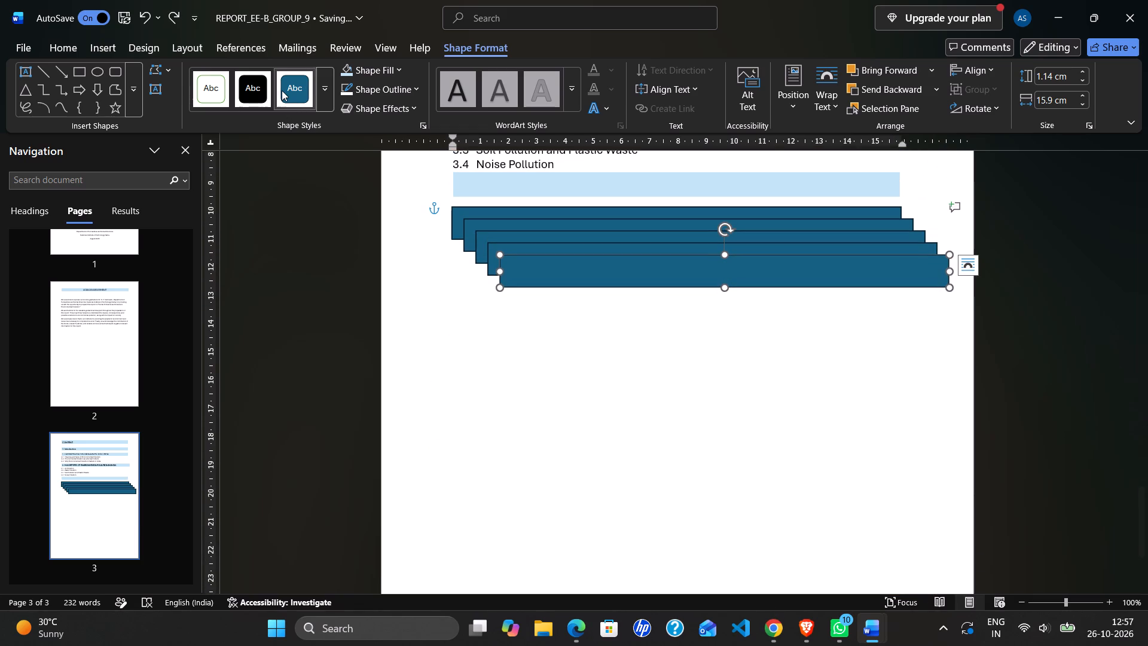
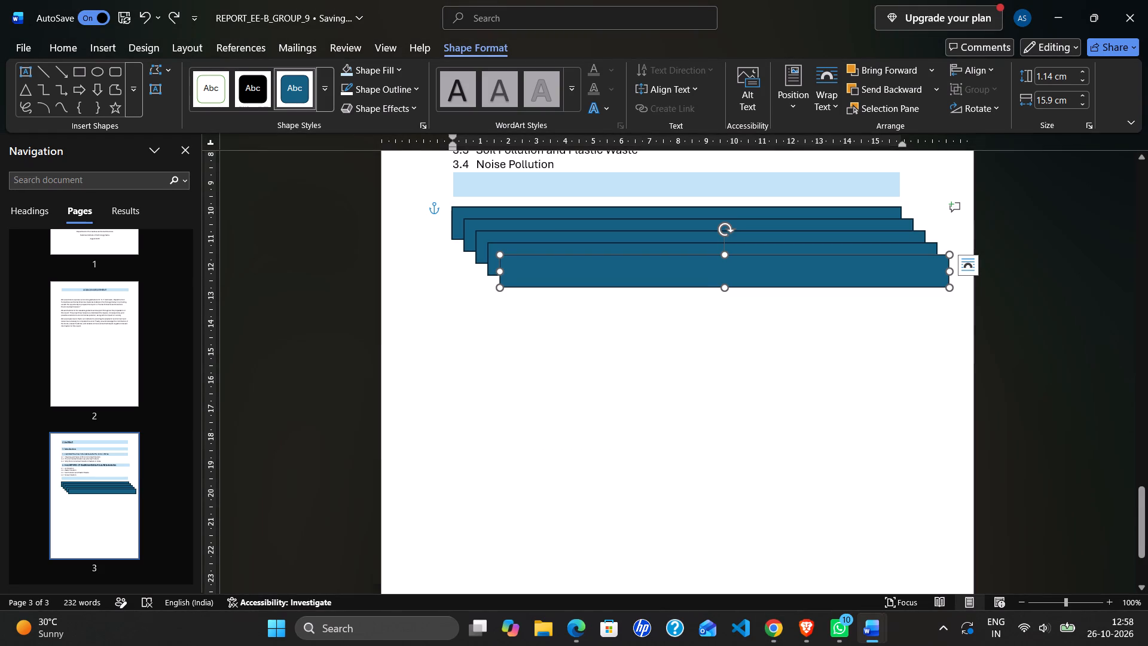
Switch to Word and move the frontmost dark-blue rectangle down to about the 22 cm mark of the CONTENT page.
scroll(688, 271, down, 2)
scroll(691, 216, down, 2)
scroll(691, 216, up, 3)
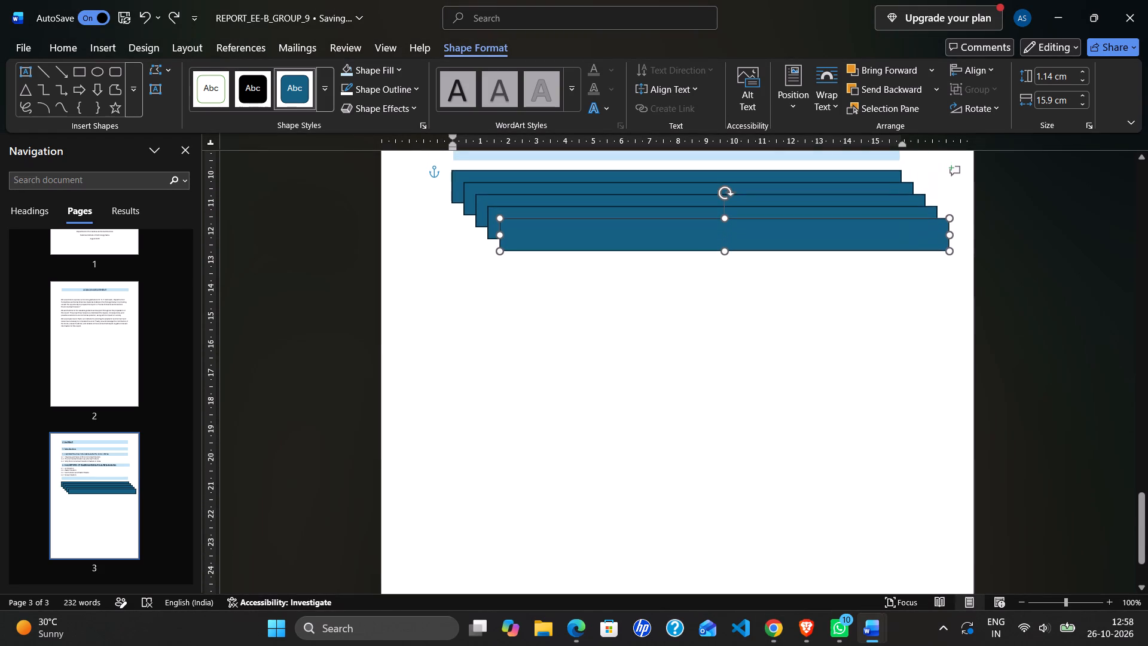
drag(692, 231, 658, 519)
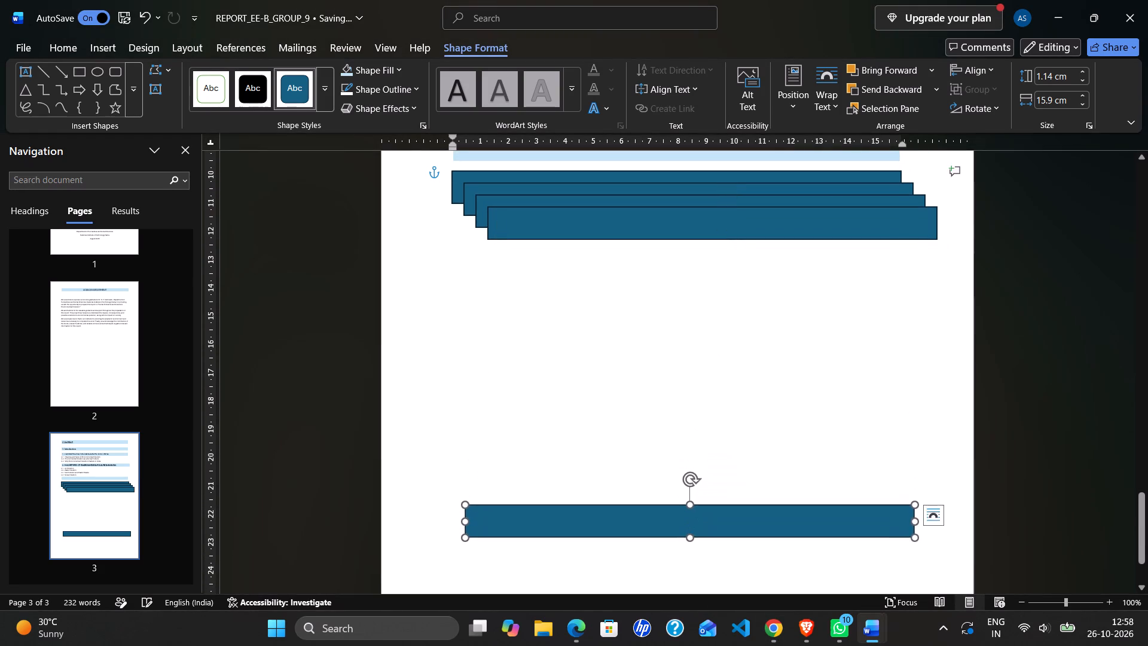
Move the new frontmost rectangle of the upper stack to the foot of the CONTENT page, below the relocated one.
scroll(637, 507, down, 4)
scroll(691, 410, down, 4)
scroll(638, 484, down, 3)
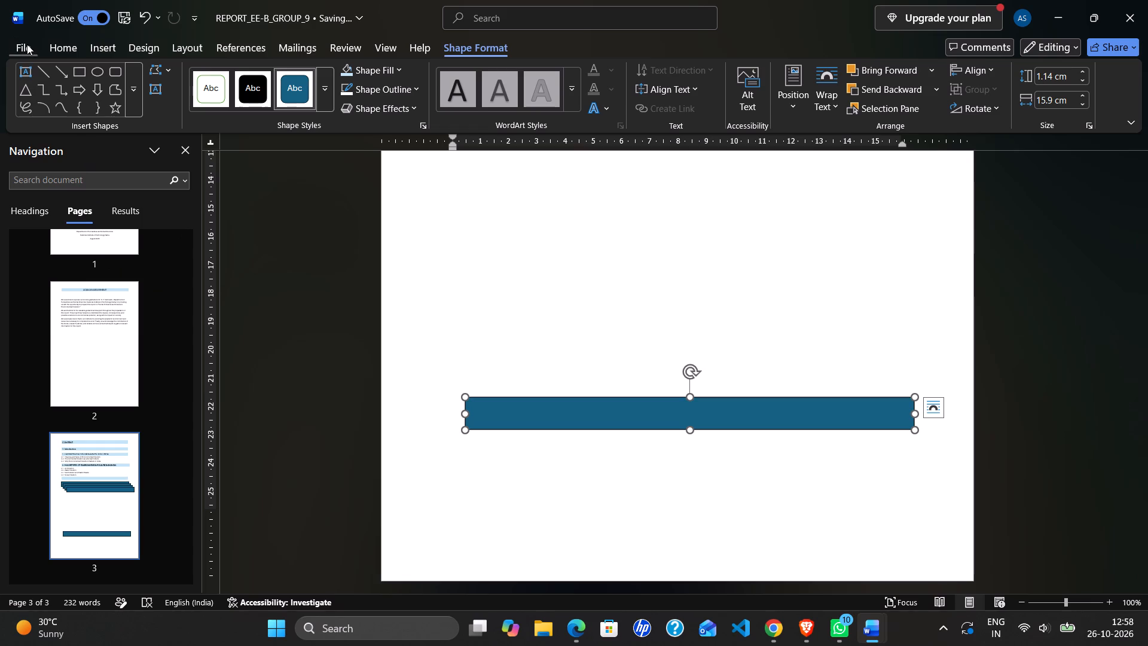
scroll(661, 385, down, 1)
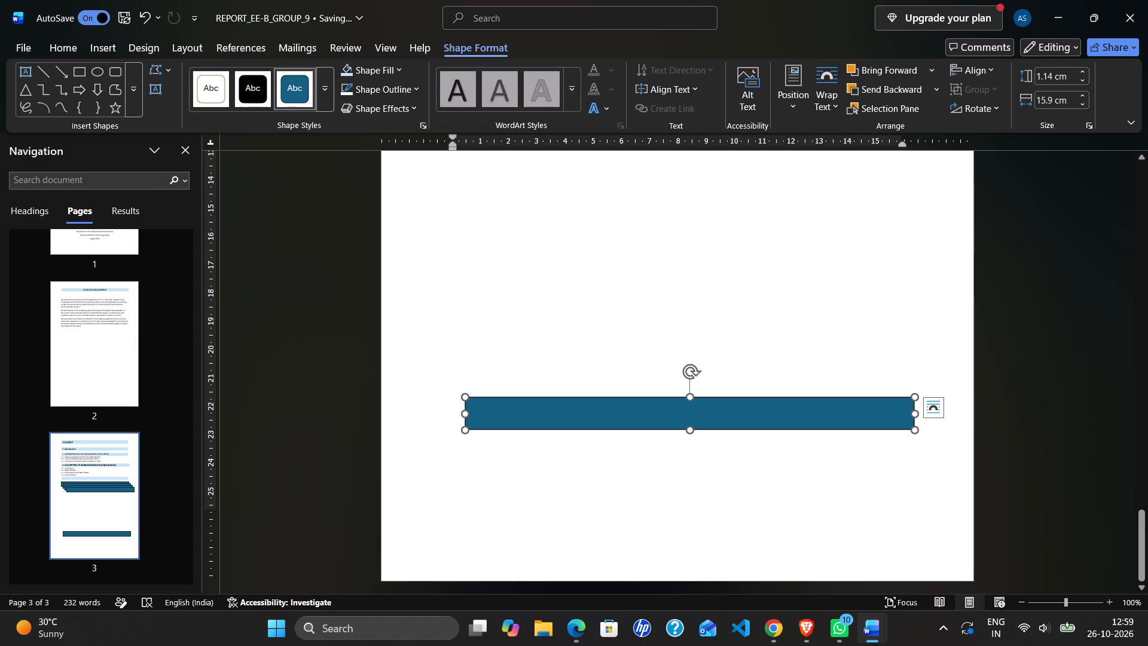
scroll(686, 312, up, 5)
drag(679, 298, 621, 641)
scroll(662, 342, down, 2)
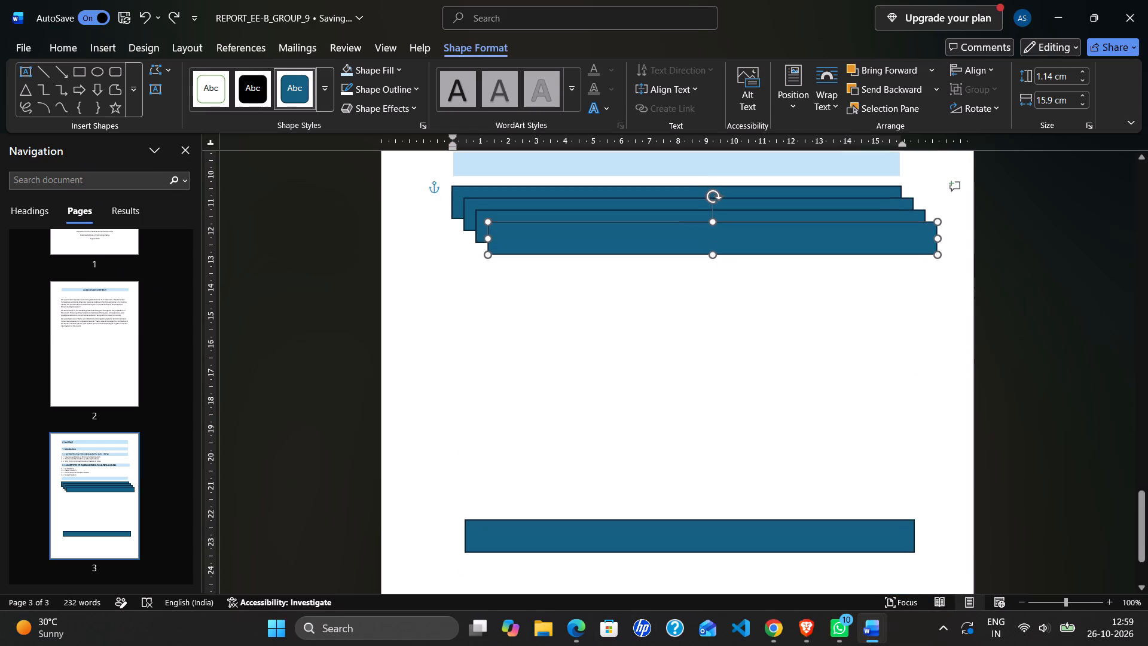
drag(671, 227, 548, 627)
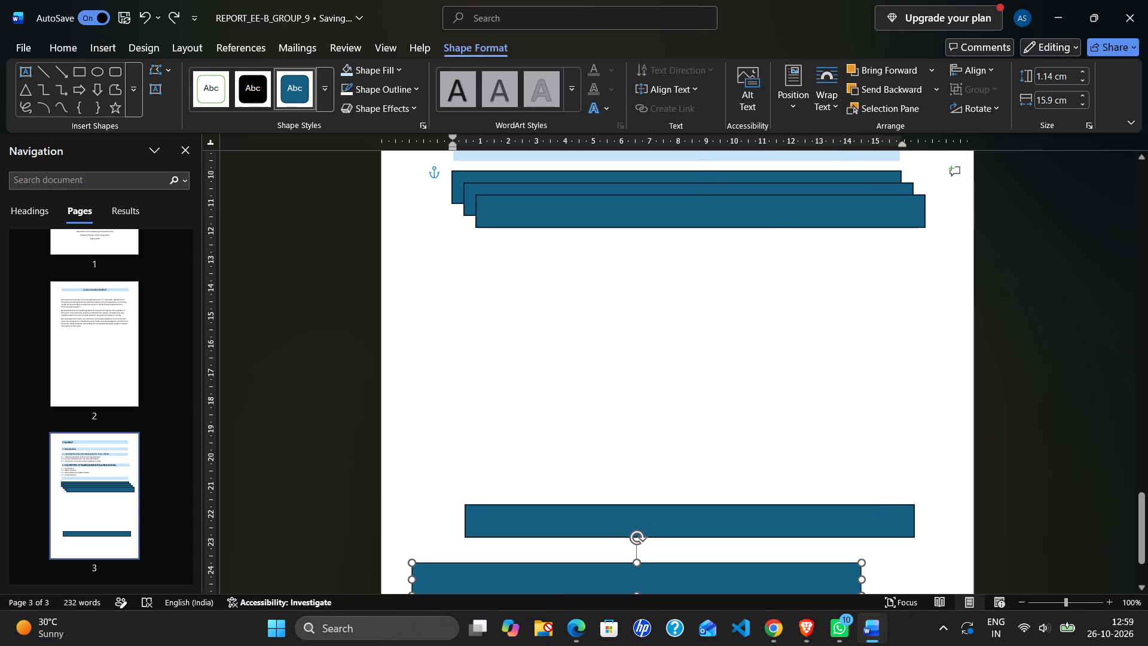
drag(548, 627, 575, 577)
Move the third dark-blue rectangle from the upper stack into the gap between the two relocated rectangles.
drag(658, 188, 658, 190)
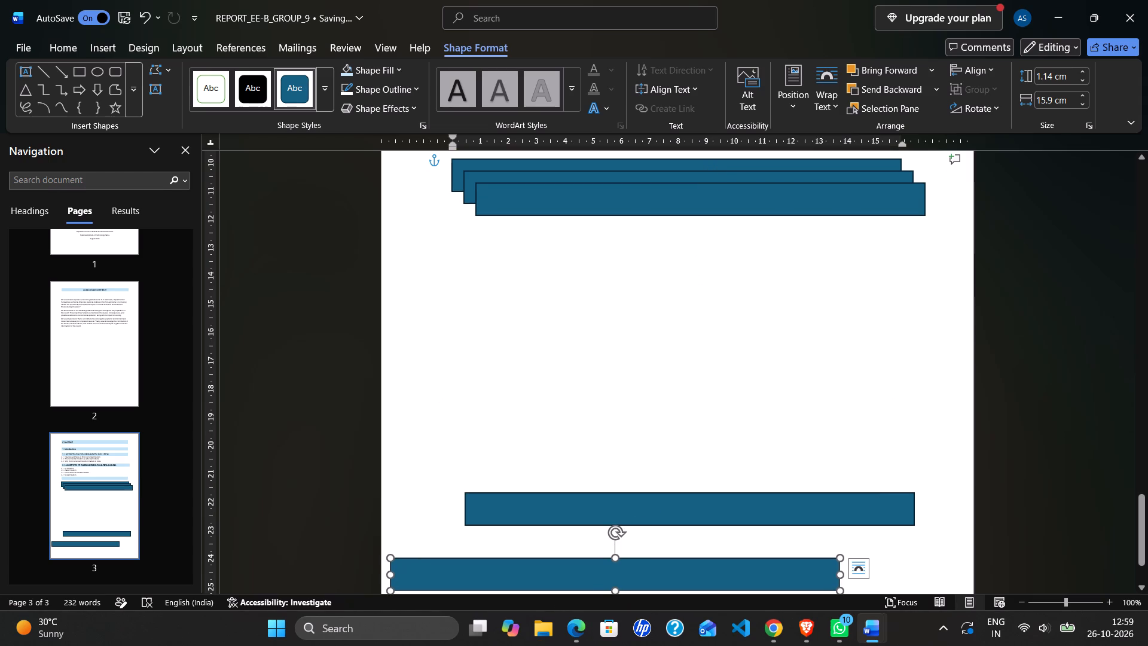
drag(658, 190, 586, 557)
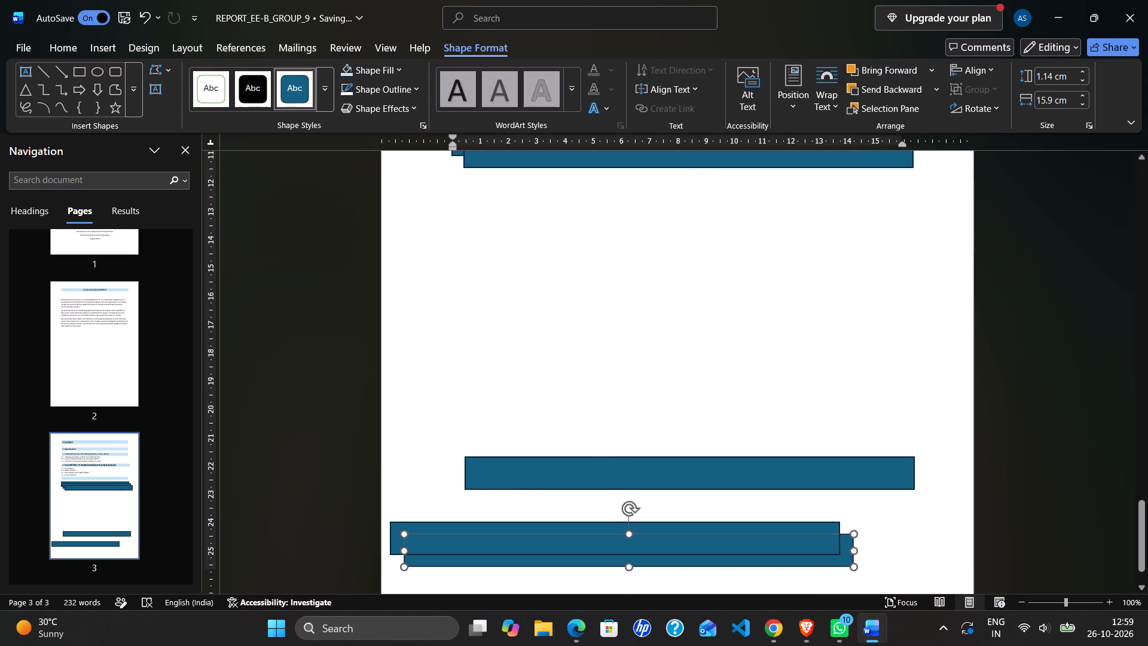
drag(586, 557, 594, 536)
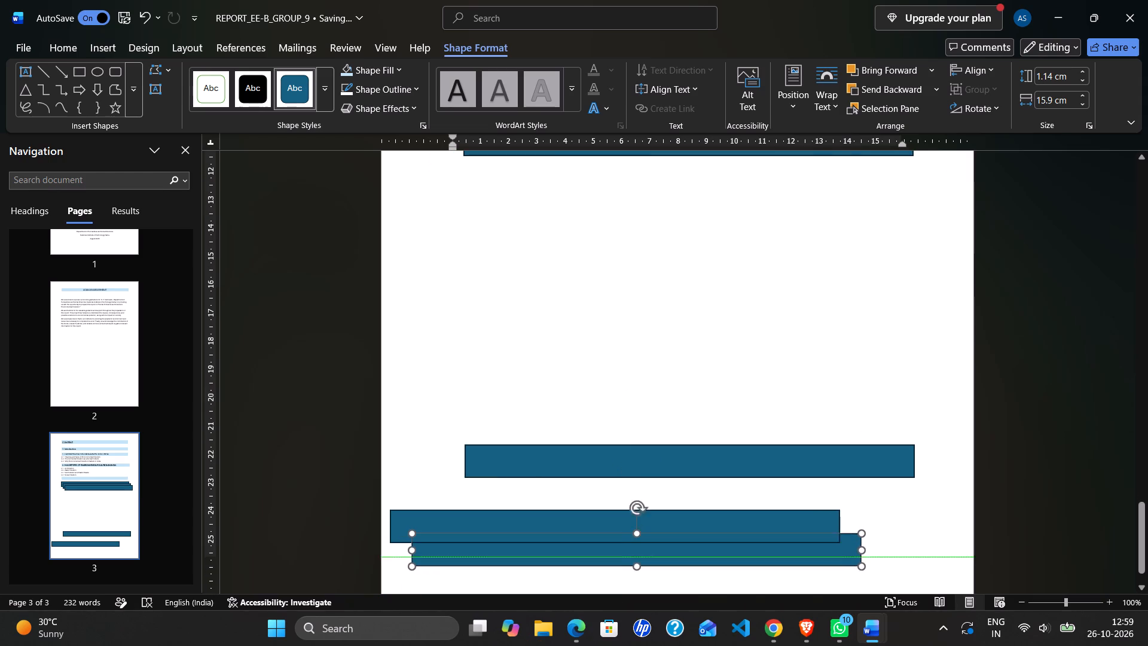
drag(594, 536, 597, 508)
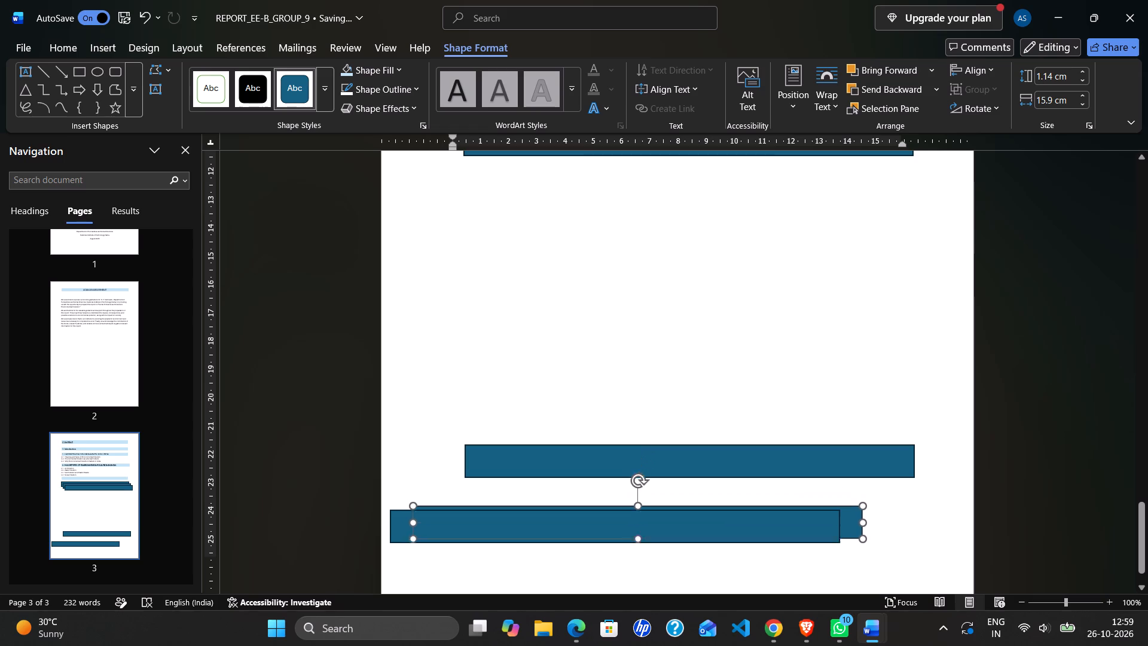
drag(597, 508, 598, 482)
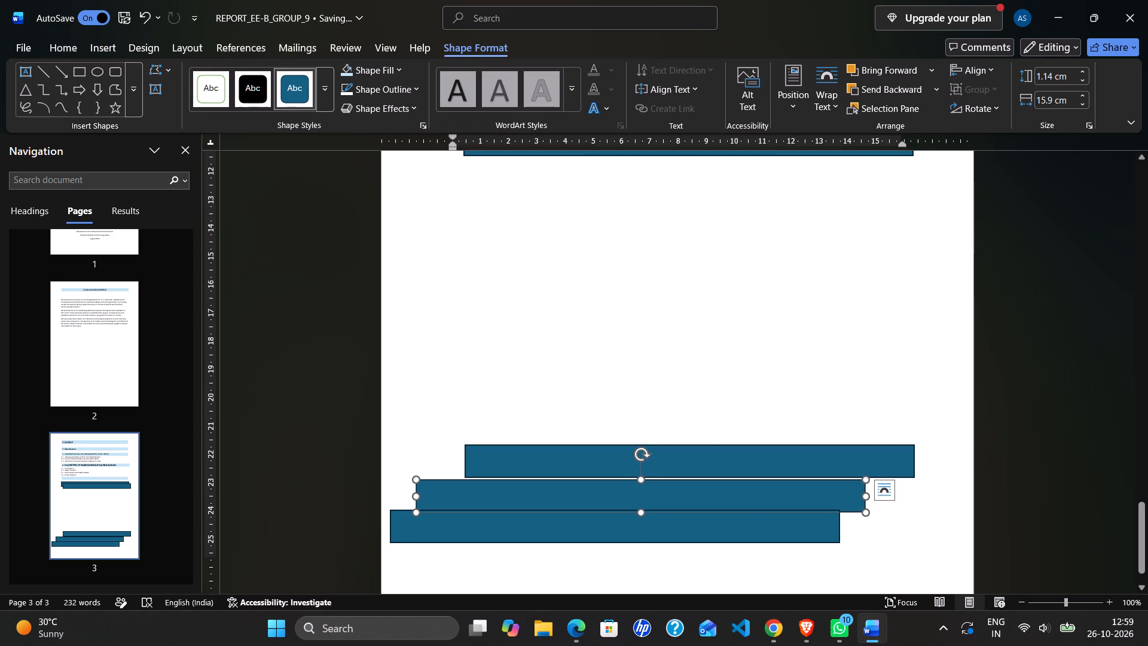
Move the last two dark-blue rectangles from below the light-blue bar to the top of the relocated group.
scroll(636, 325, up, 3)
drag(621, 245, 559, 527)
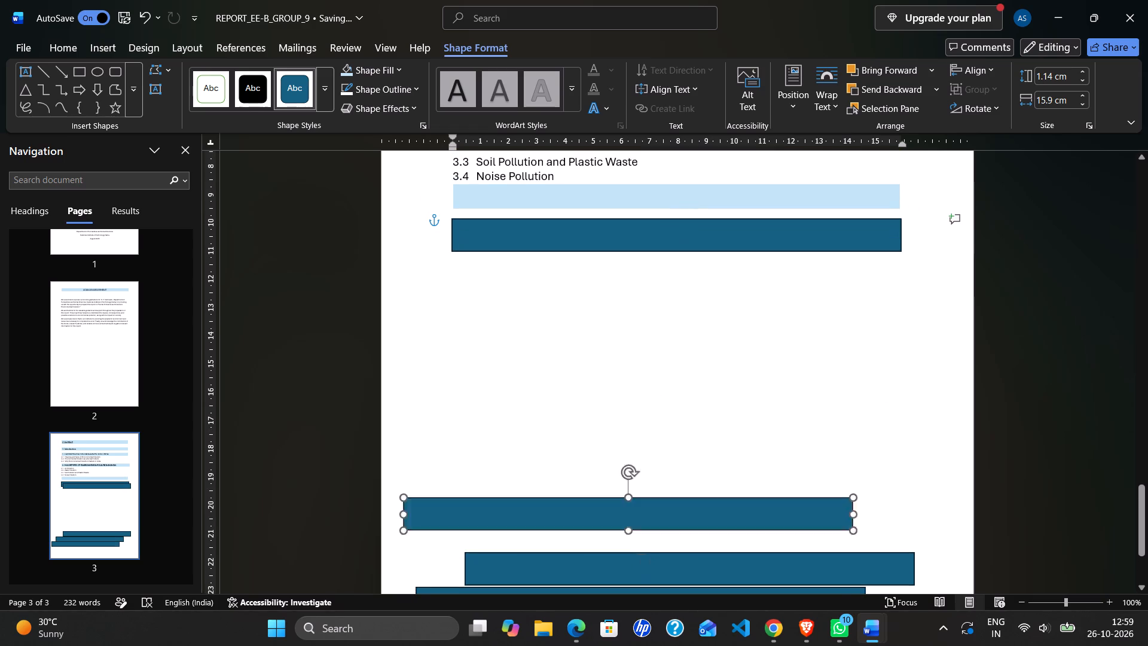
drag(559, 527, 558, 620)
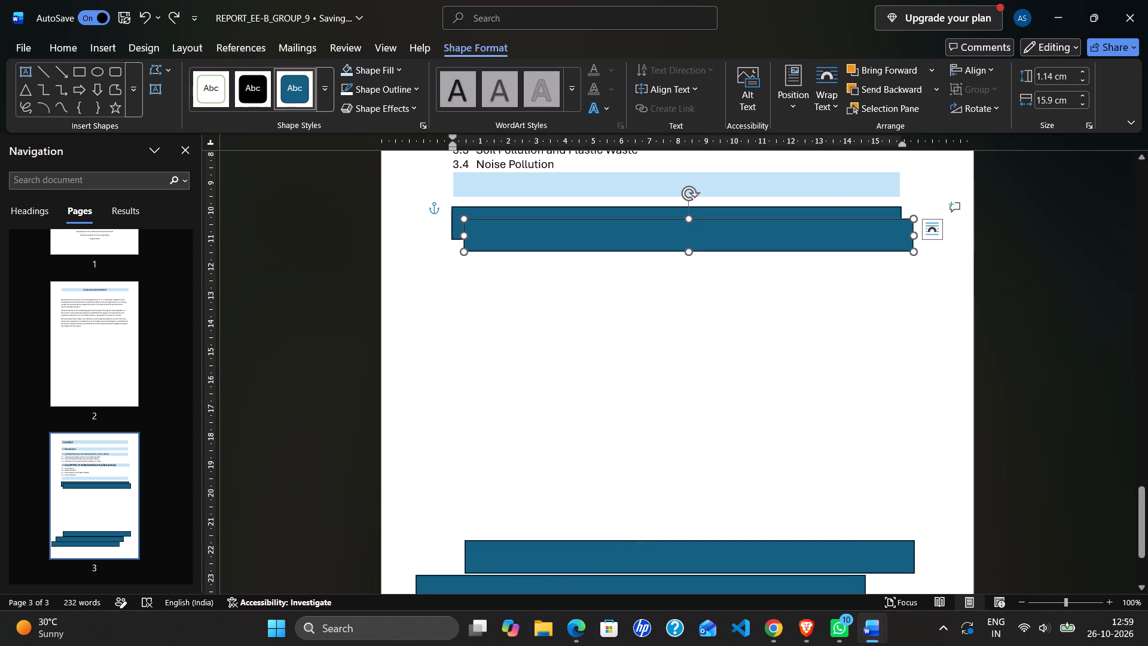
drag(623, 288, 622, 313)
click(588, 246)
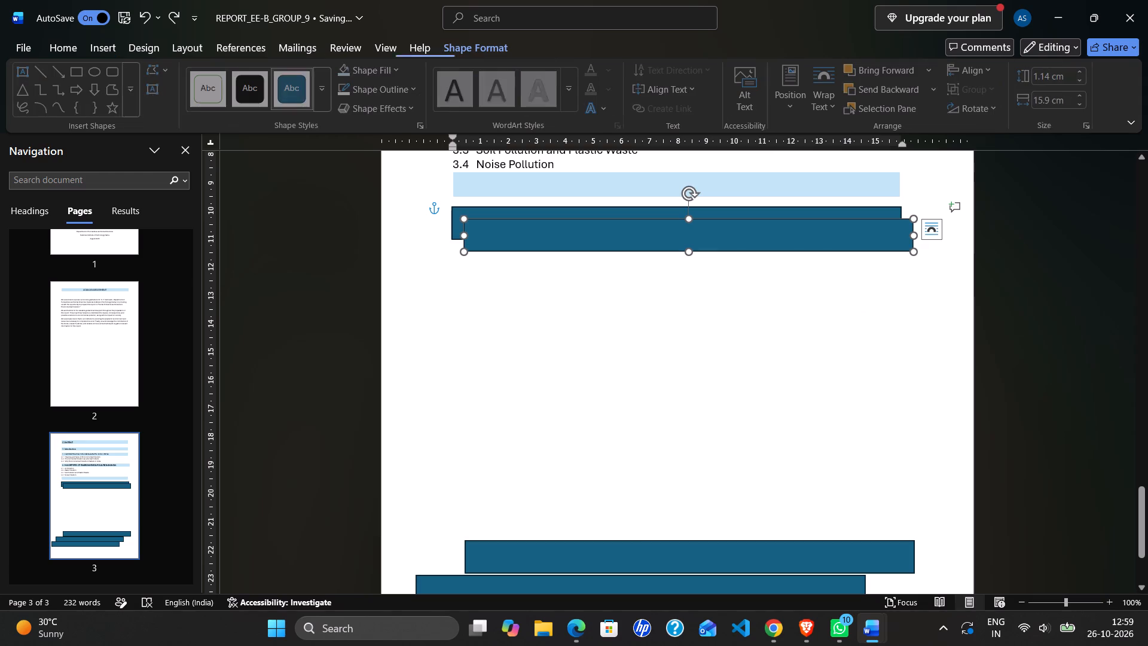
drag(588, 246, 564, 517)
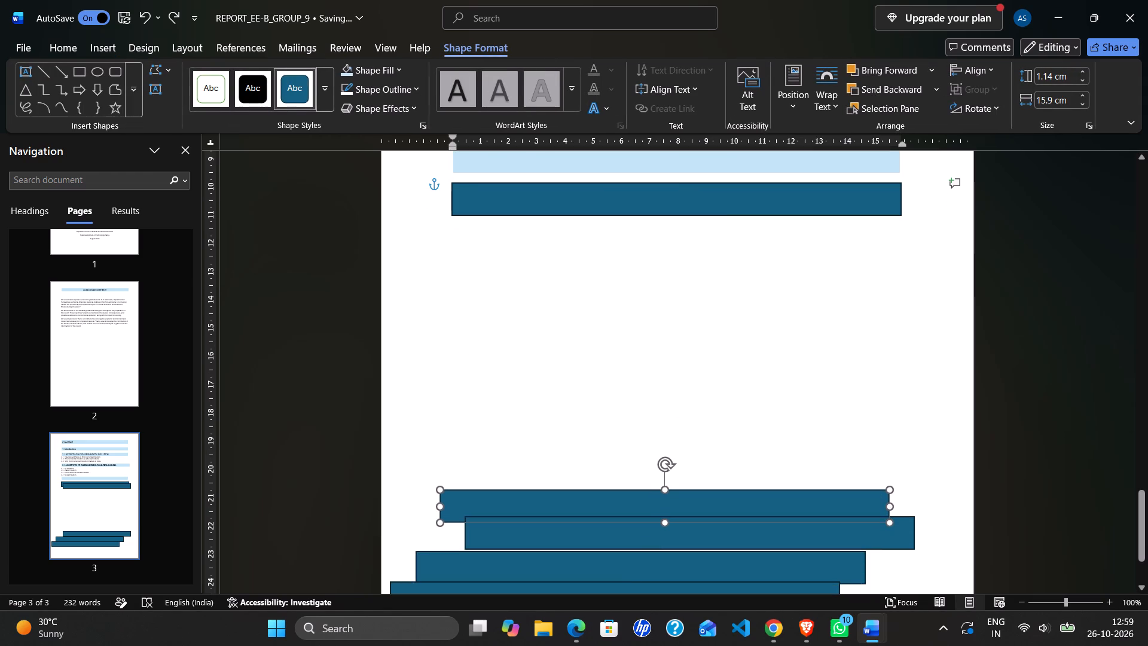
drag(630, 215, 629, 496)
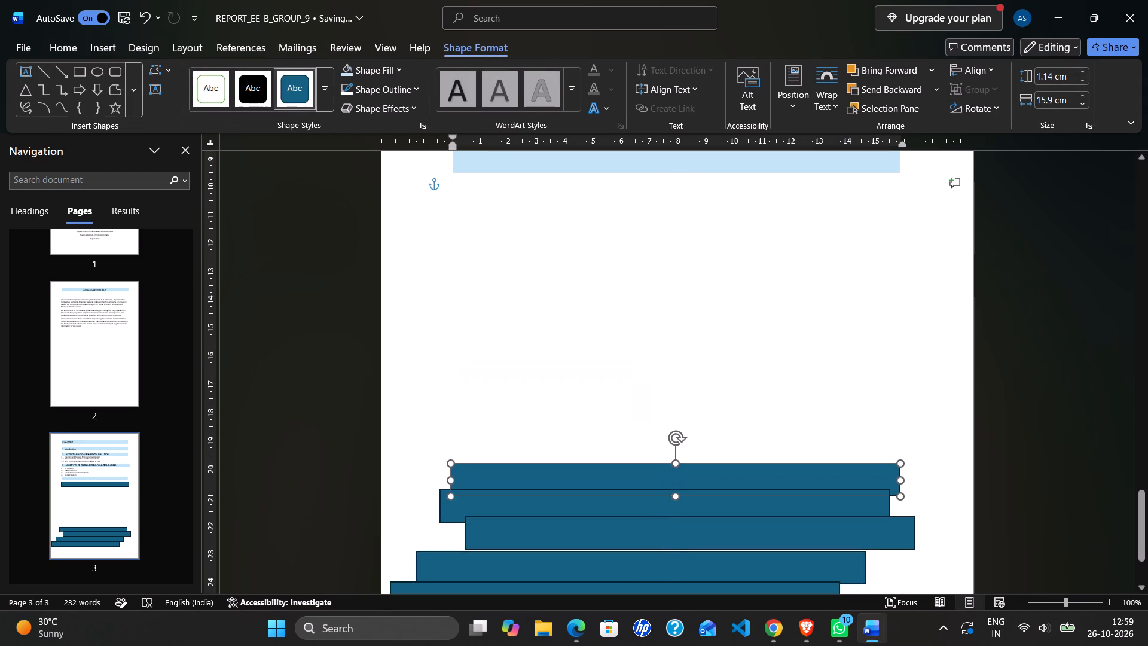
drag(629, 496, 632, 505)
Look over the CONTENT page from the empty light-blue bar below 3.4 Noise Pollution to the relocated dark-blue rectangles.
scroll(644, 316, up, 3)
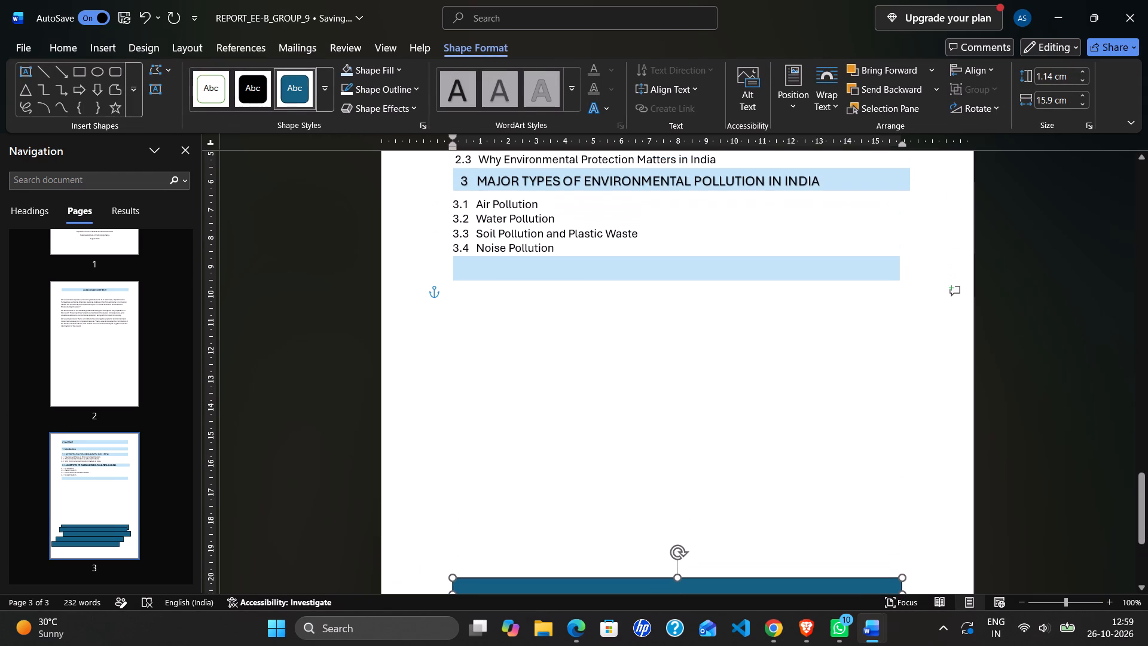
scroll(643, 319, up, 3)
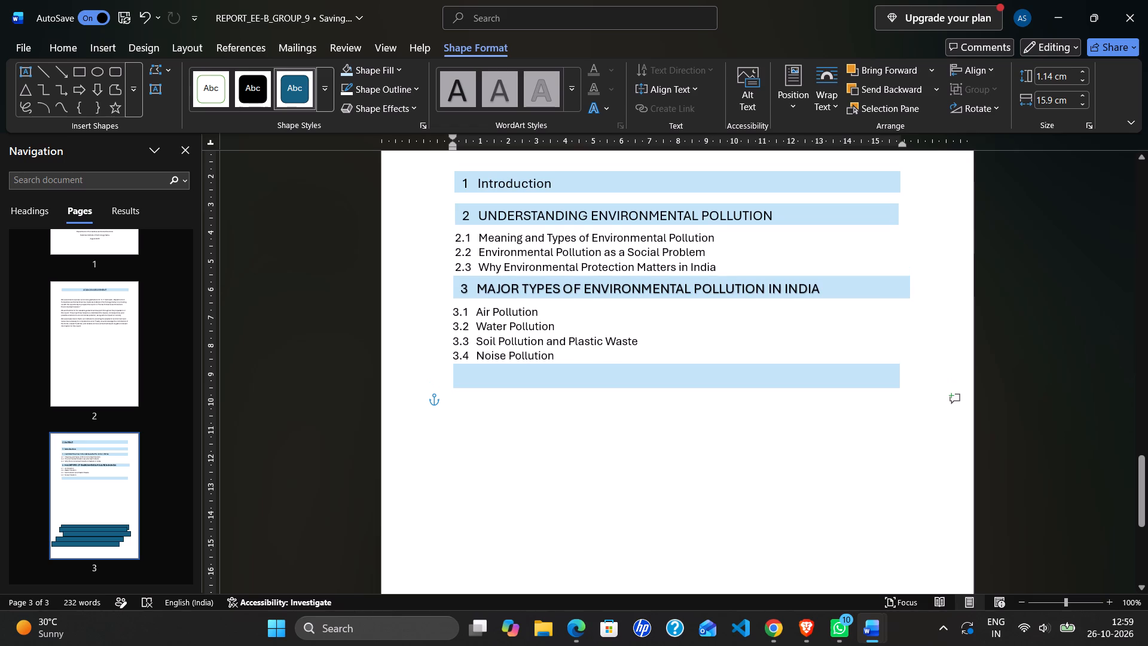
click(649, 377)
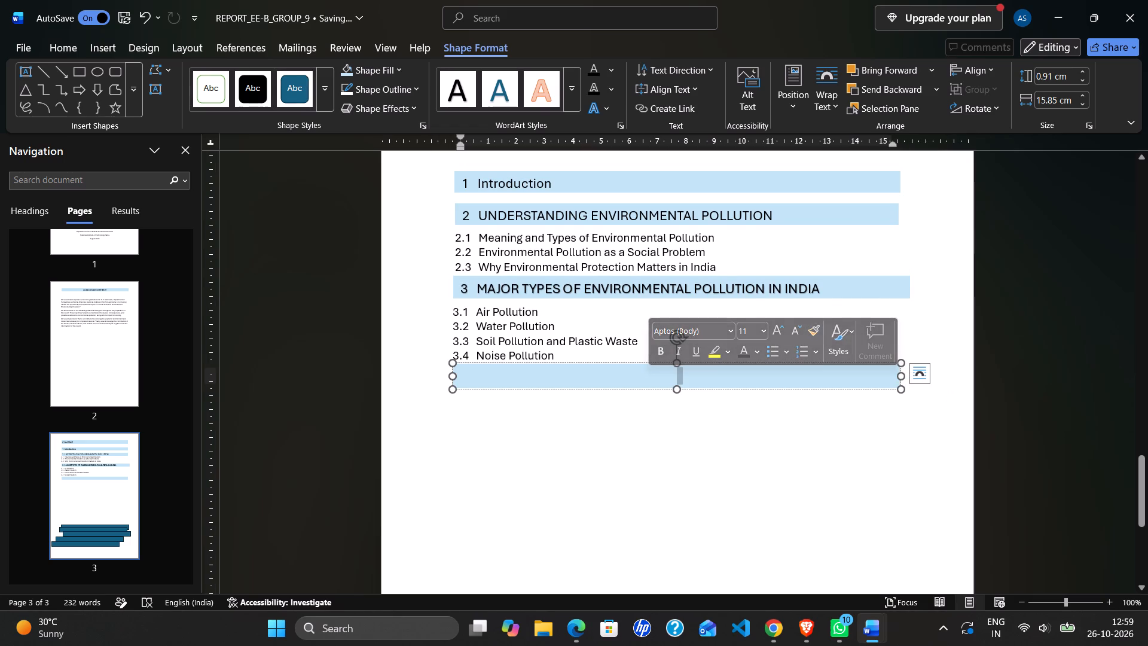
scroll(728, 392, down, 1)
scroll(728, 392, up, 2)
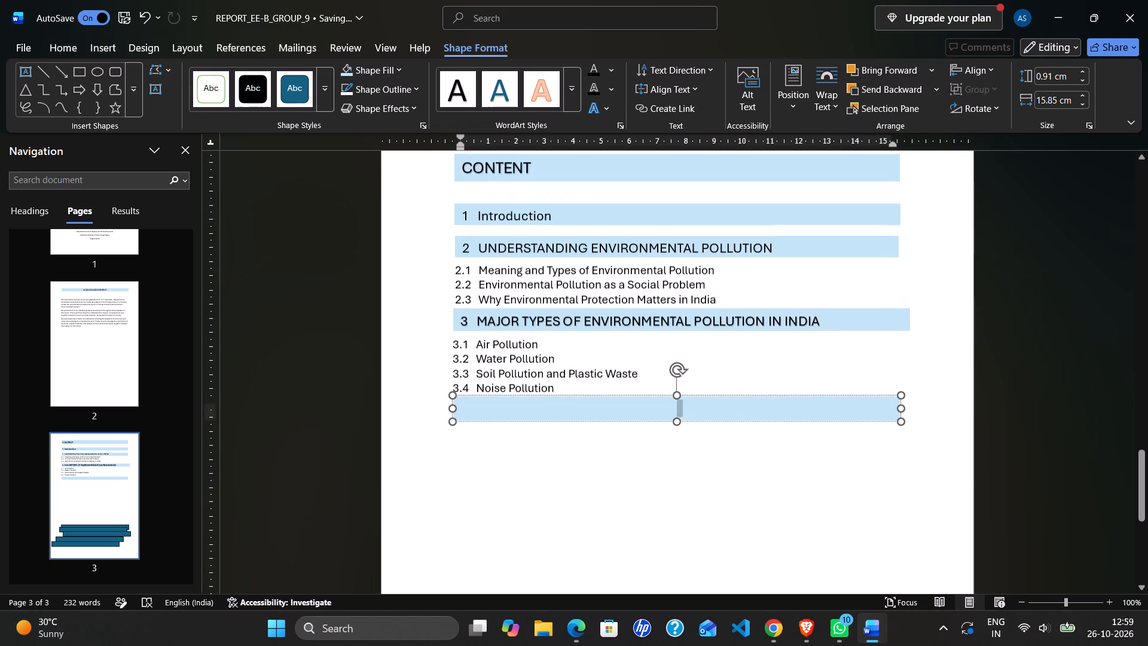
scroll(728, 392, down, 2)
scroll(728, 392, up, 1)
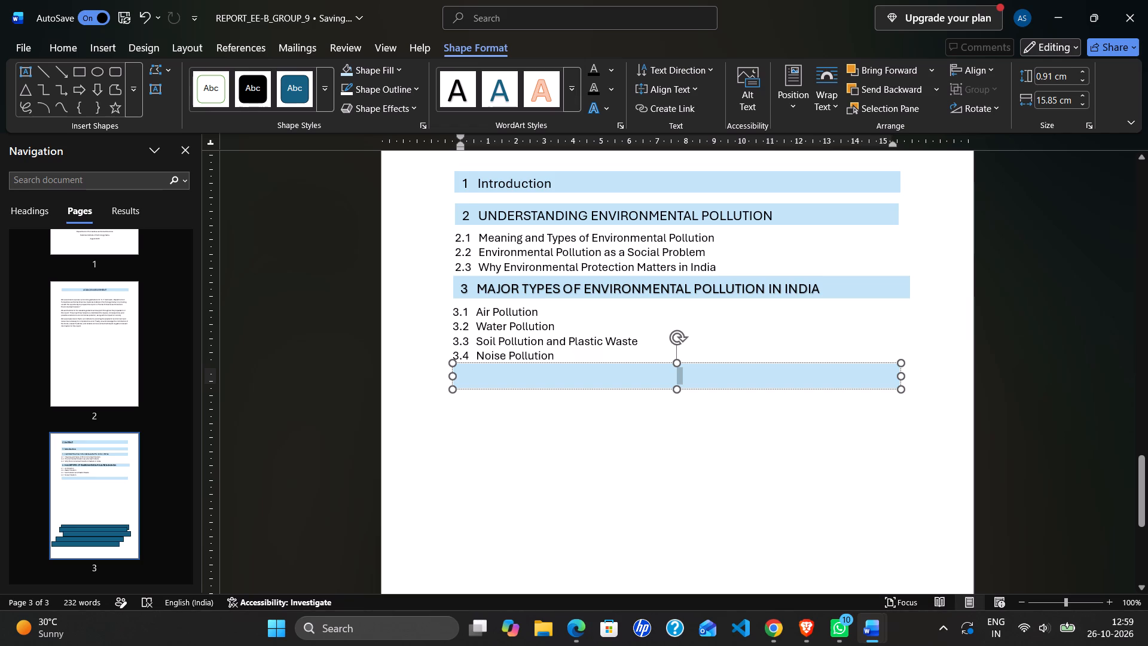
scroll(737, 357, down, 7)
scroll(737, 357, up, 1)
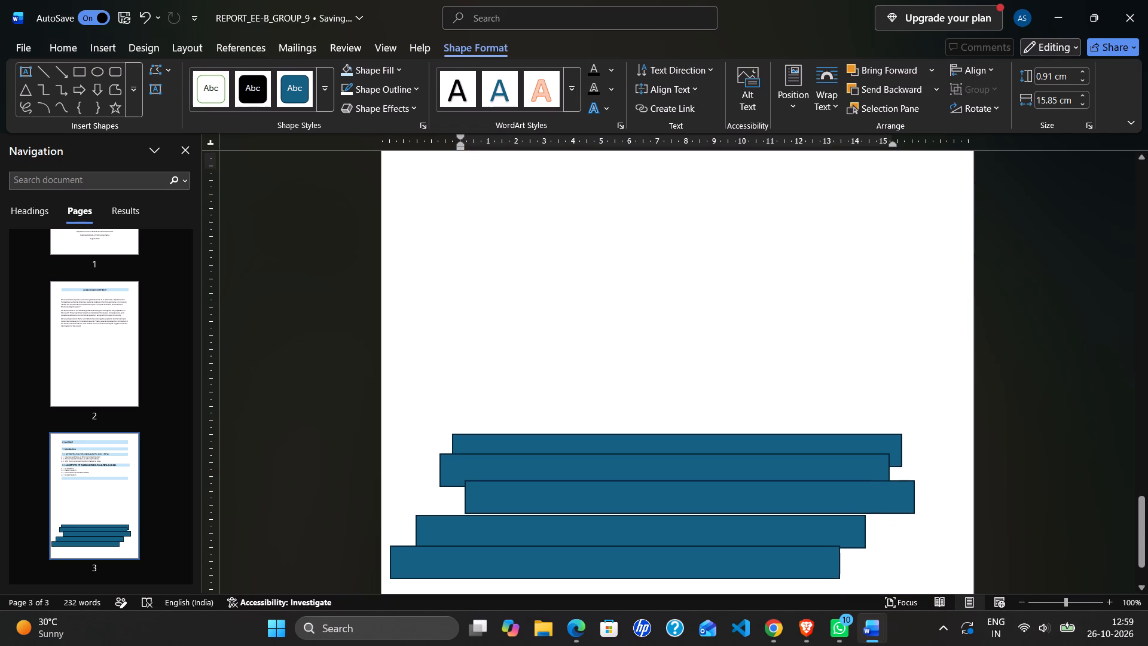
scroll(737, 357, up, 1)
scroll(737, 357, down, 3)
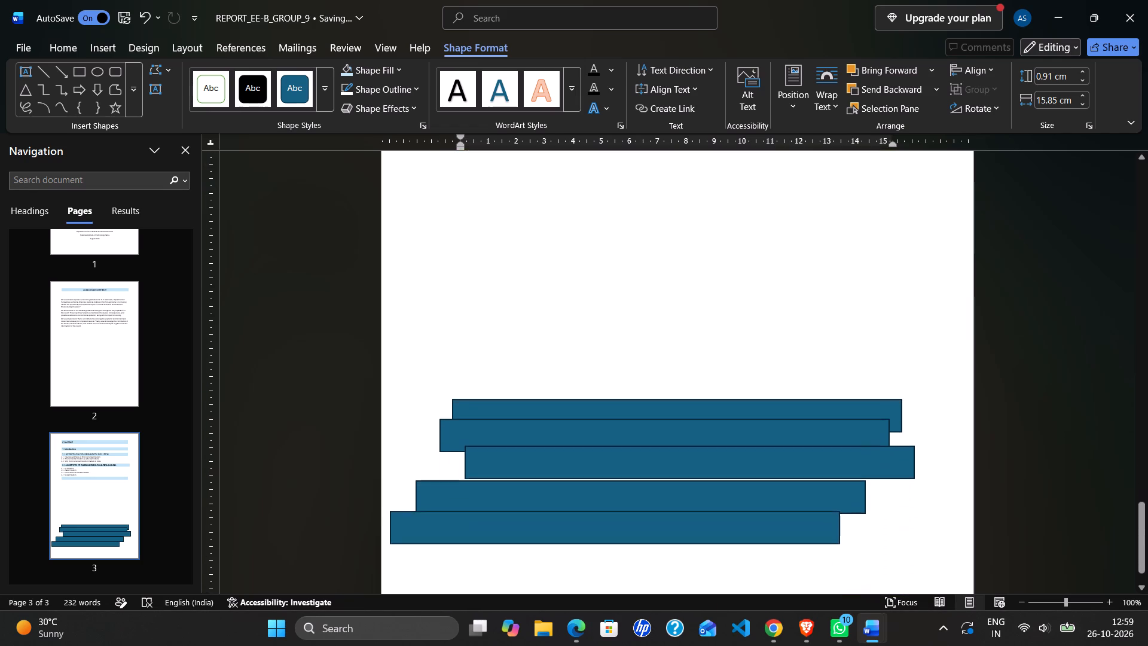
scroll(737, 357, down, 4)
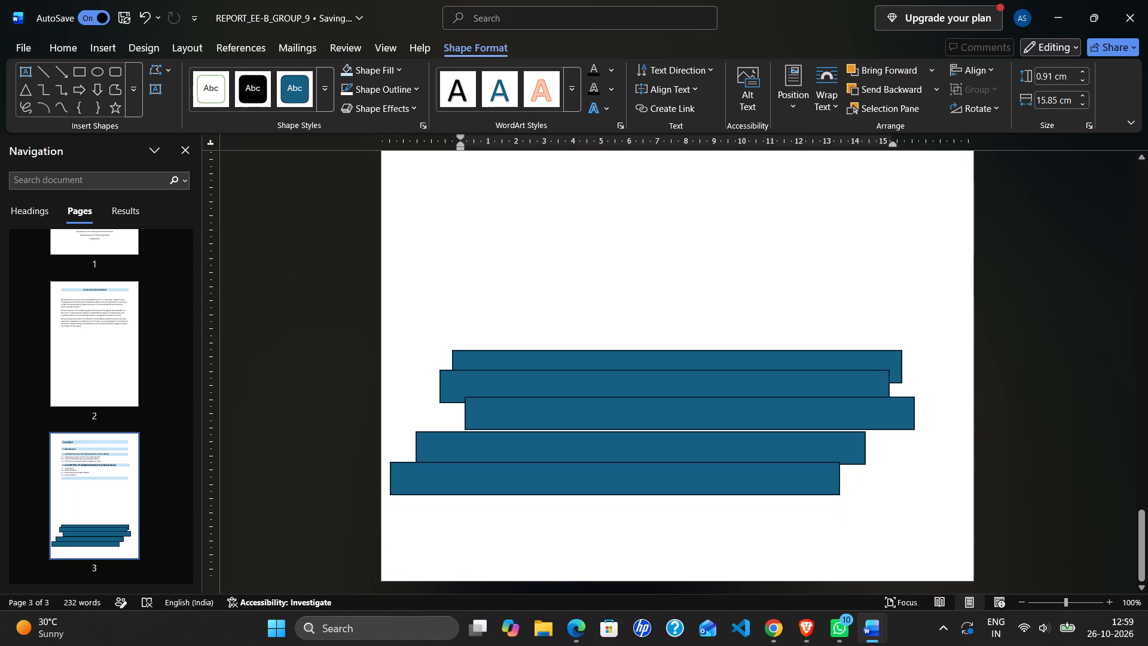
scroll(737, 357, down, 1)
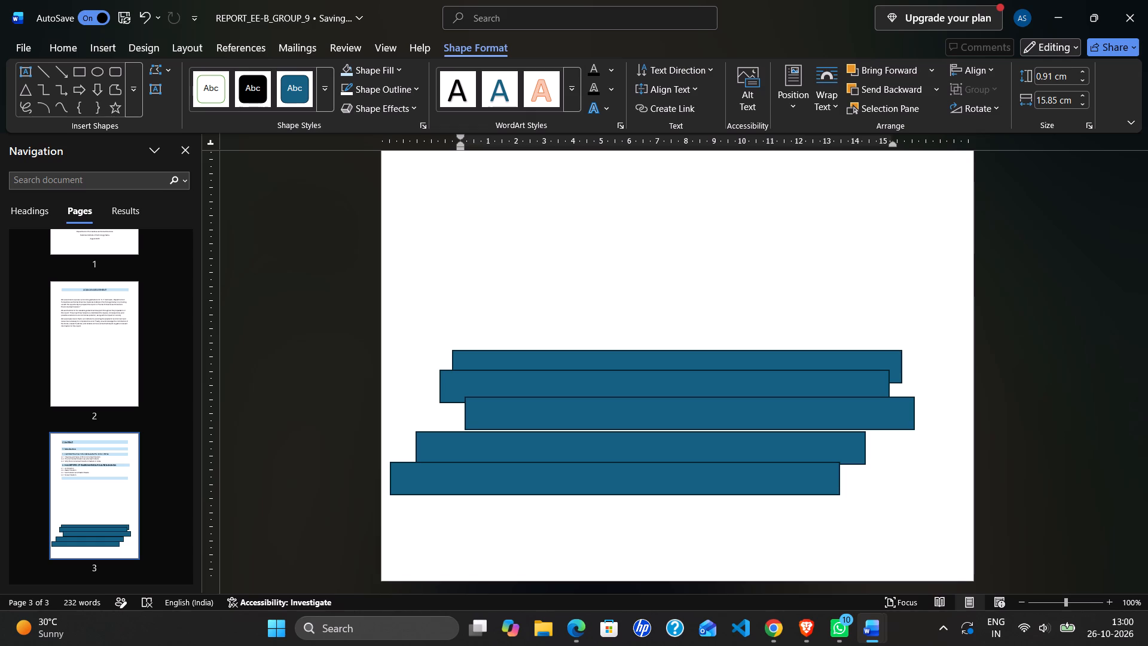
scroll(957, 310, up, 4)
scroll(785, 286, up, 4)
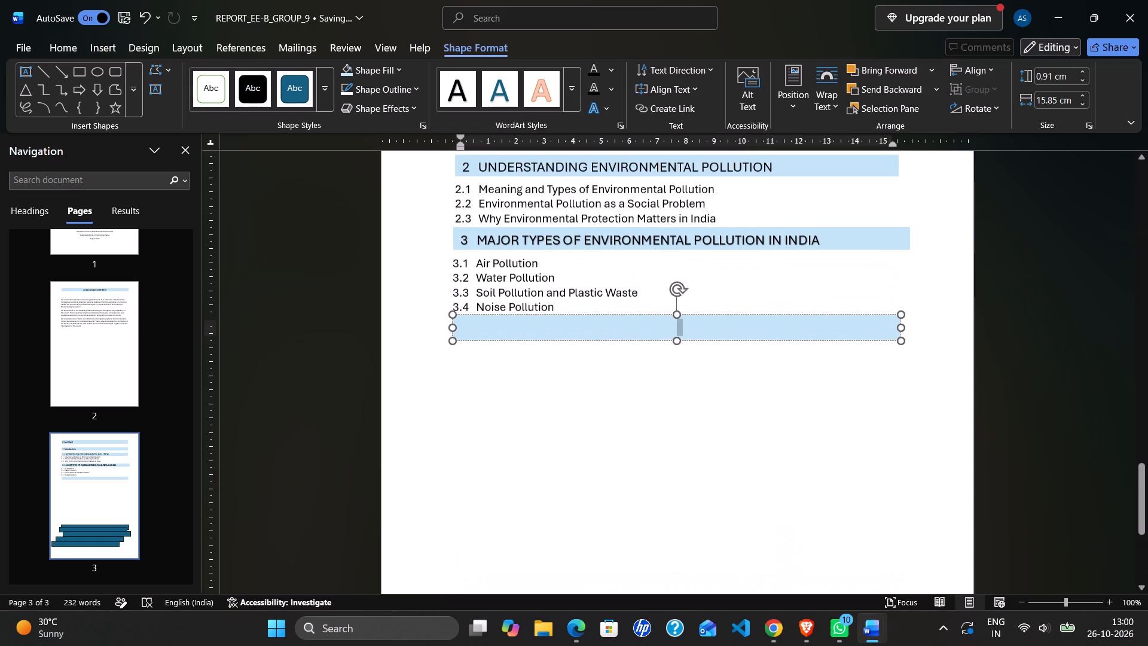
scroll(535, 236, up, 2)
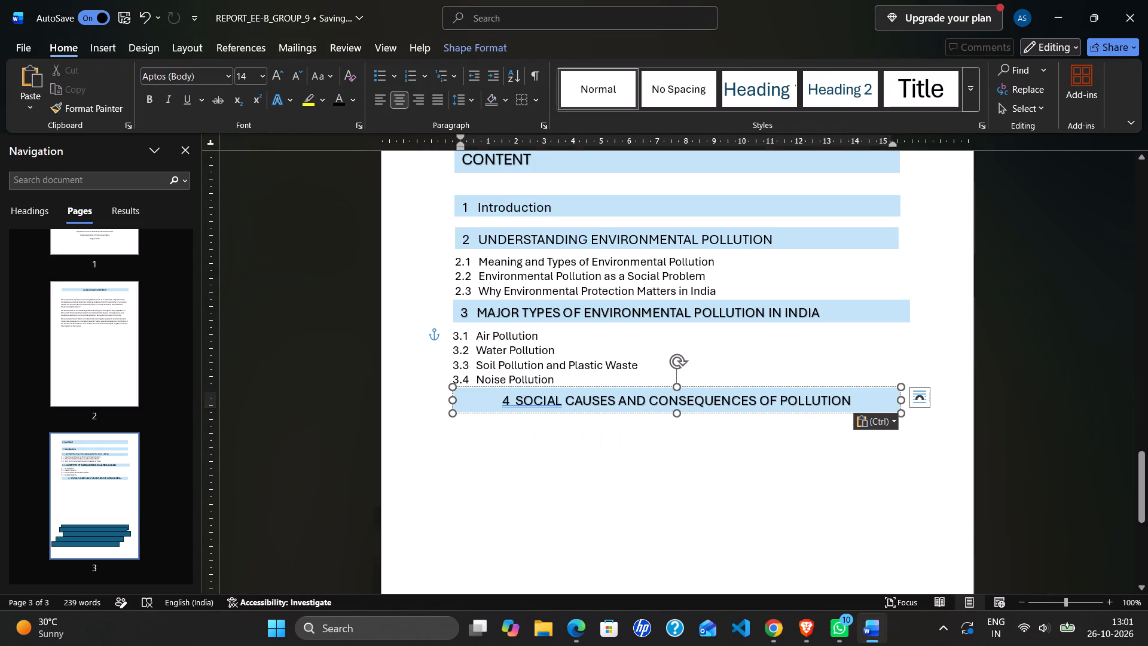
Left-align the section 4 heading in its bar and add one more space between the number and the title.
click(376, 95)
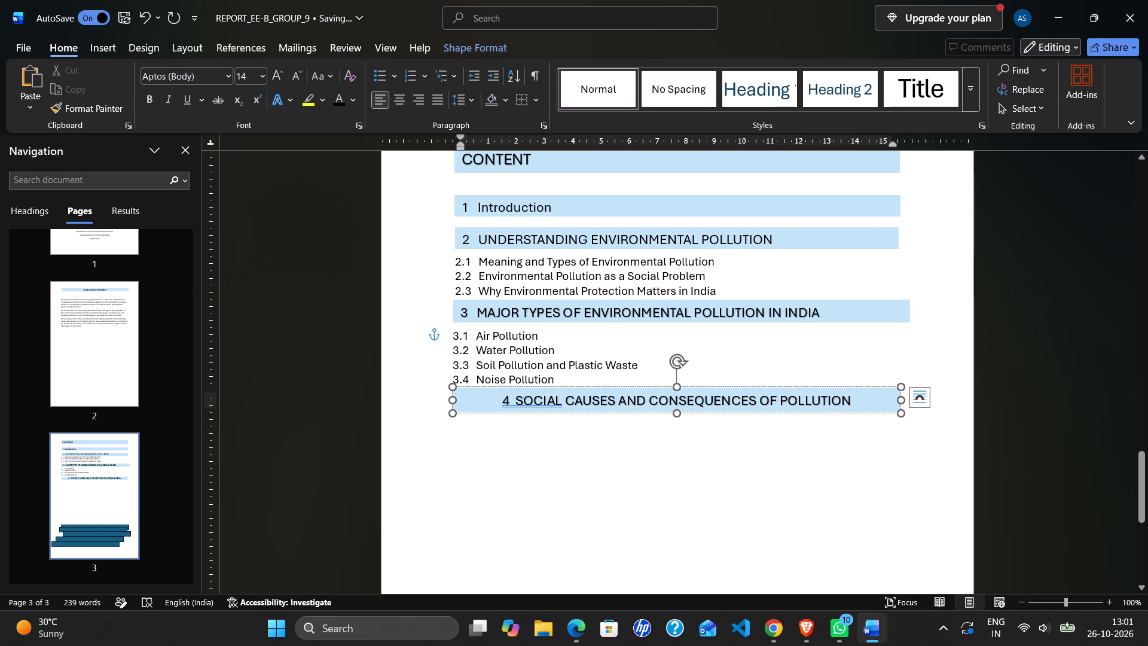
double_click(504, 397)
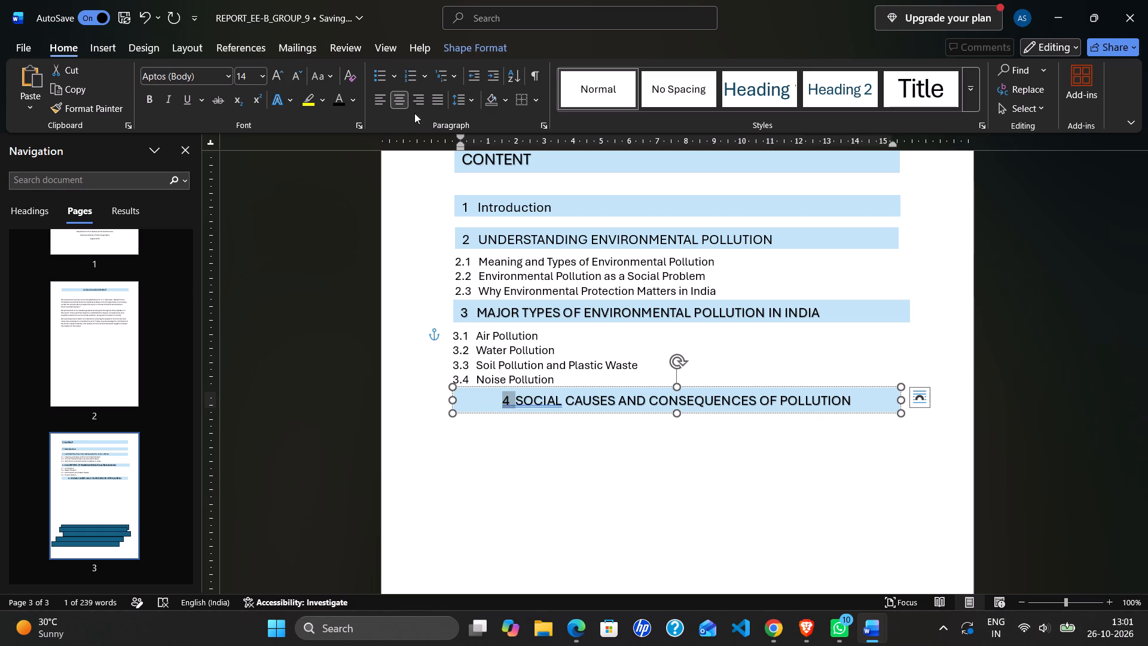
click(489, 404)
double_click(490, 401)
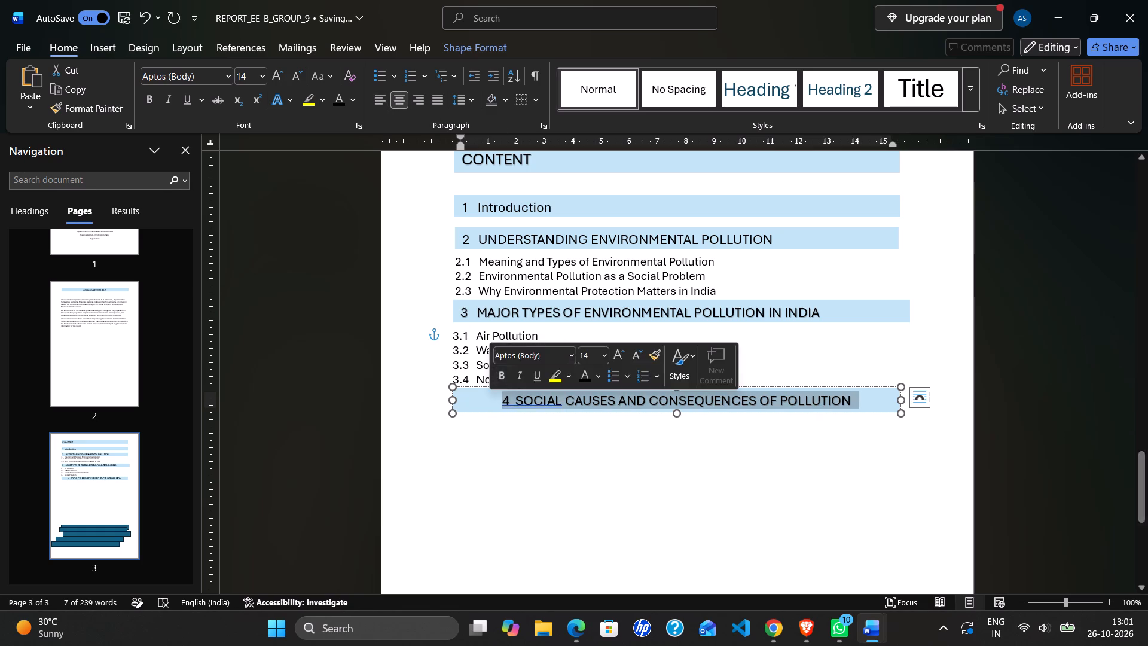
click(381, 102)
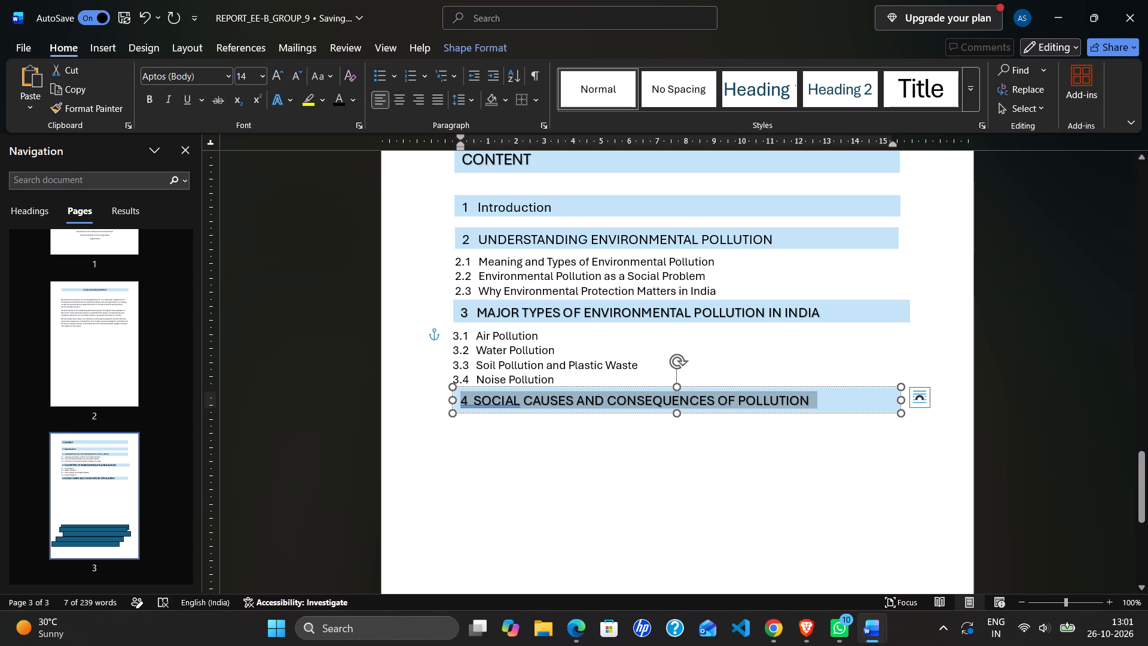
click(469, 398)
key(space)
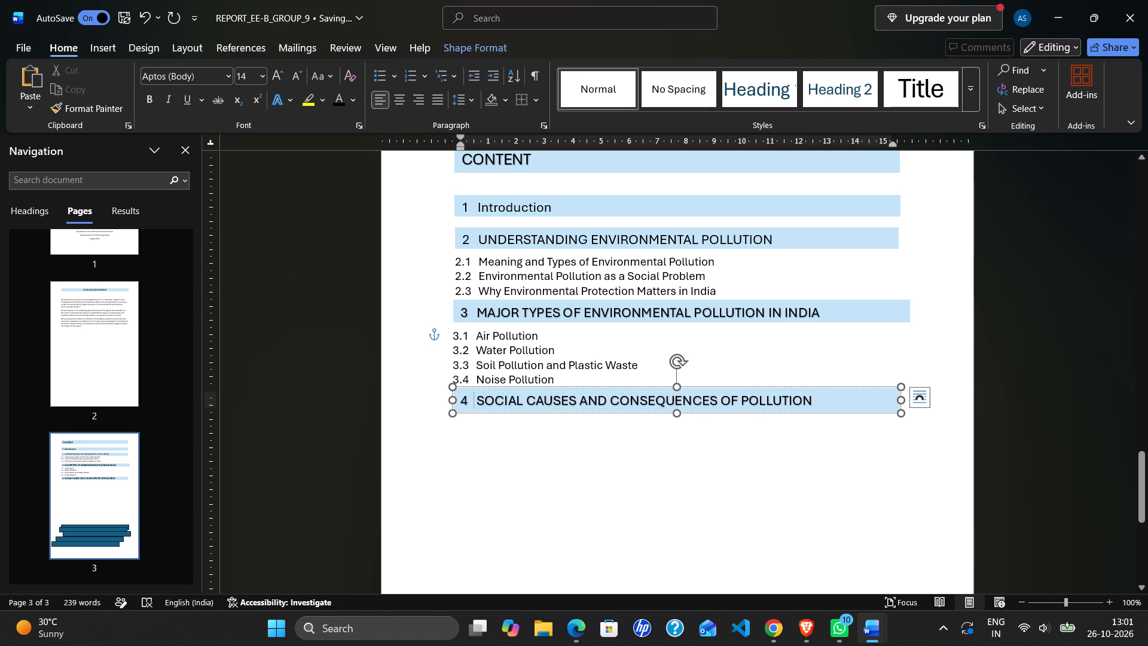
click(470, 140)
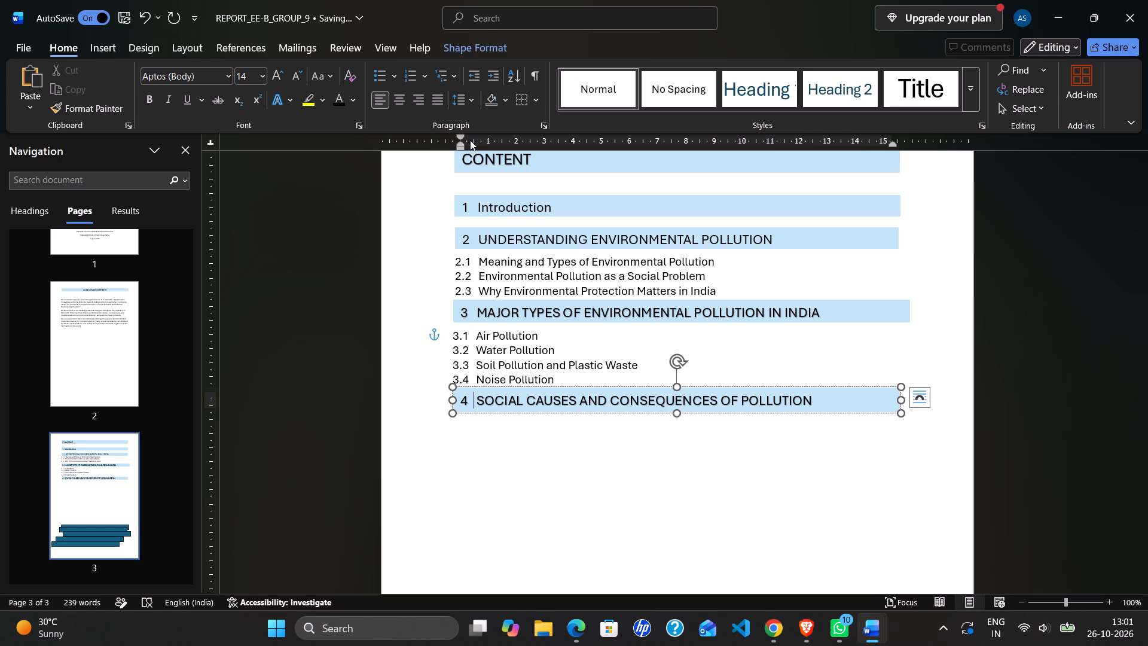
Nudge the section 4 bar slightly down so it sits just clear of the 3.4 Noise Pollution line.
click(474, 409)
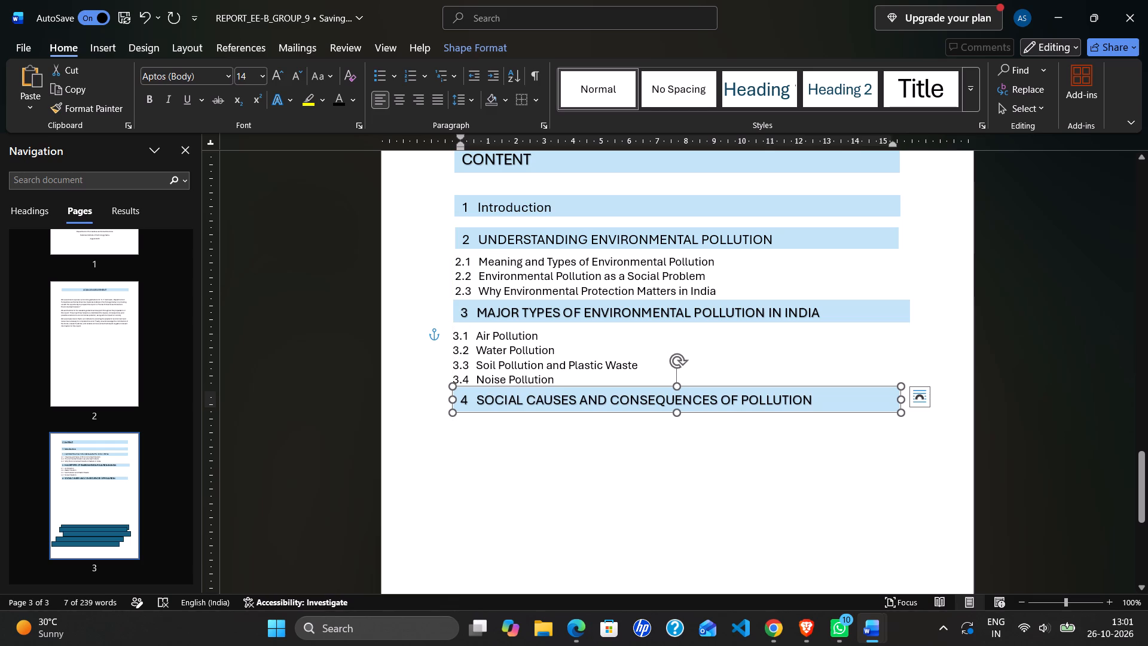
click(899, 403)
drag(898, 405, 899, 407)
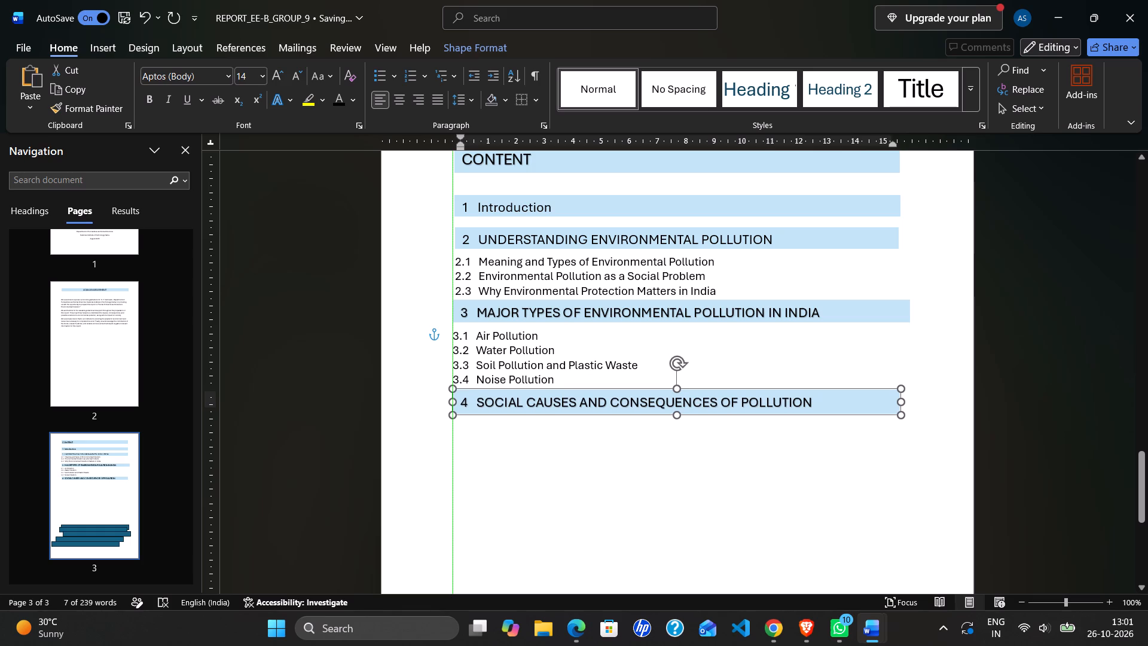
drag(899, 407, 899, 412)
scroll(899, 412, down, 2)
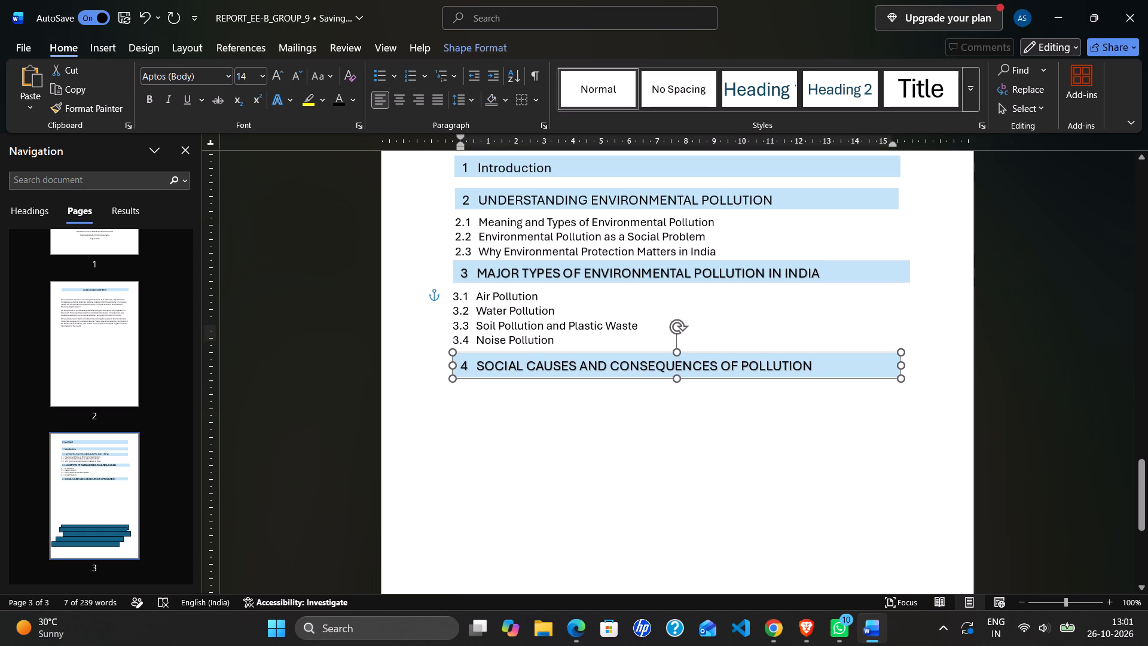
scroll(899, 412, down, 3)
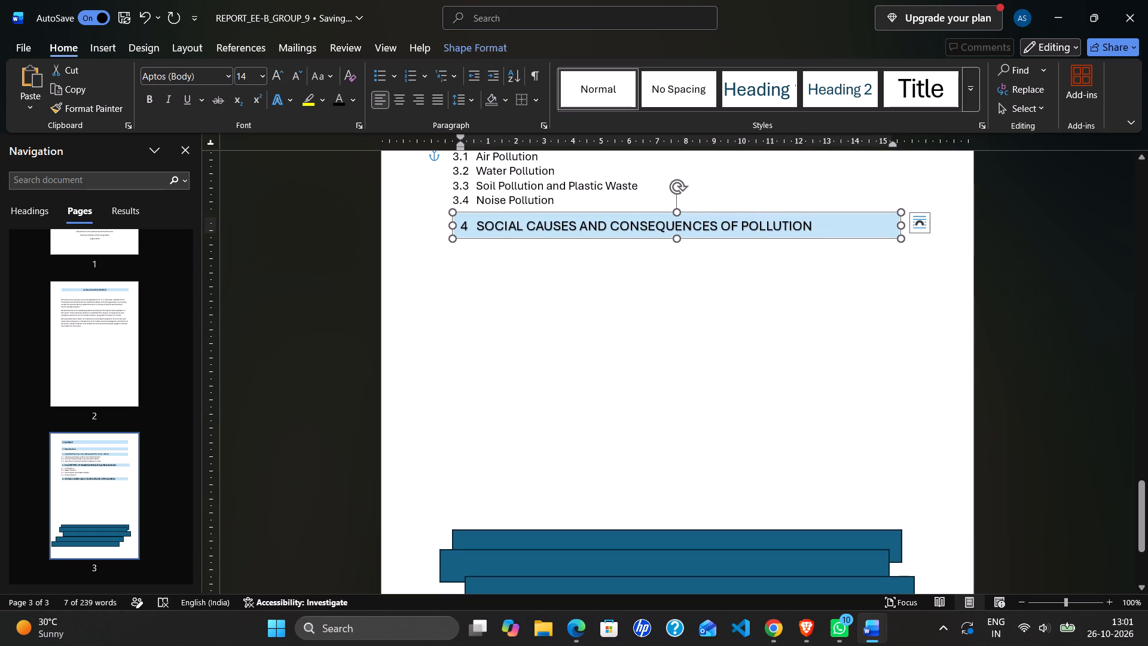
click(875, 235)
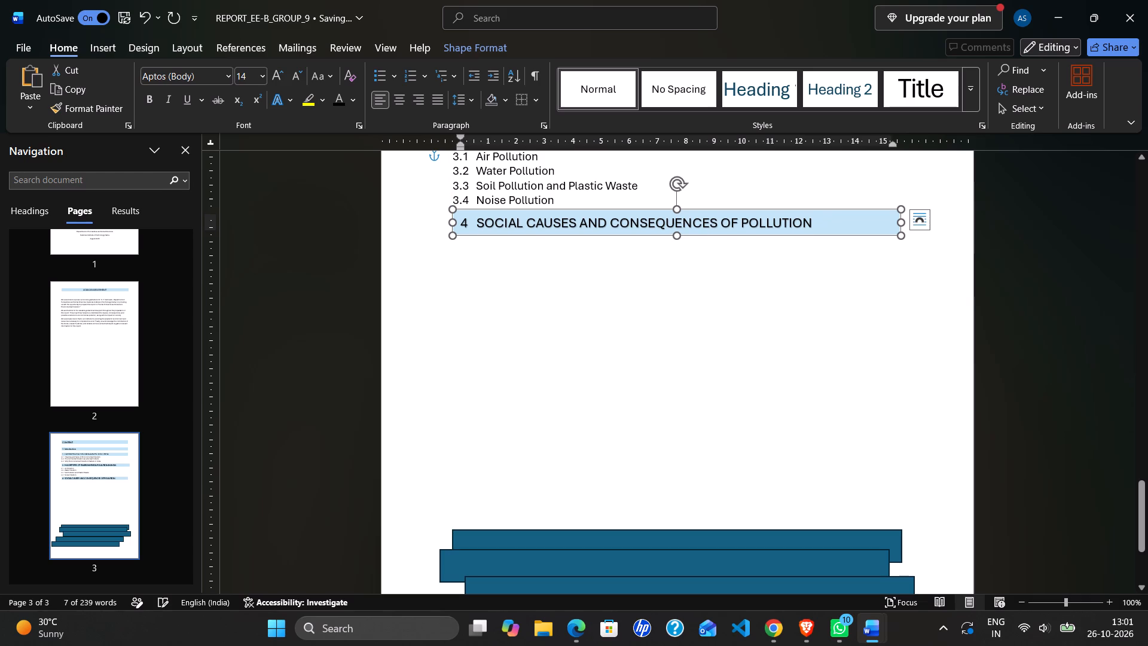
Copy entries 4.1 to 4.4 from the ChatGPT outline in Chrome and paste them on a new line below the section 4 bar.
scroll(857, 242, up, 1)
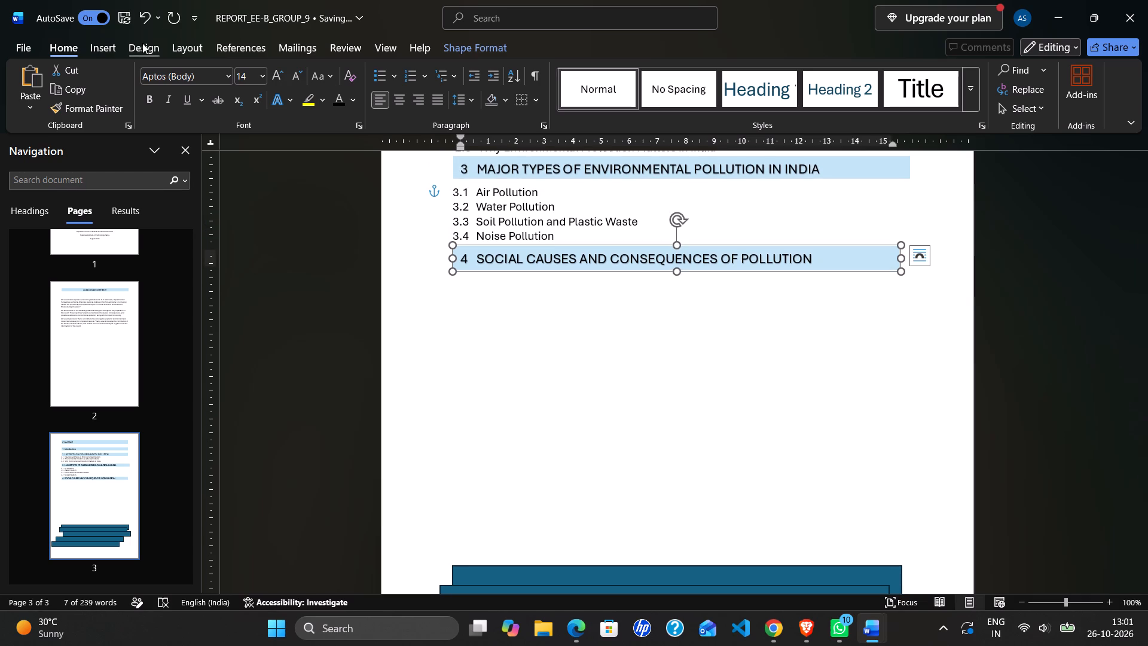
scroll(228, 79, right, 4)
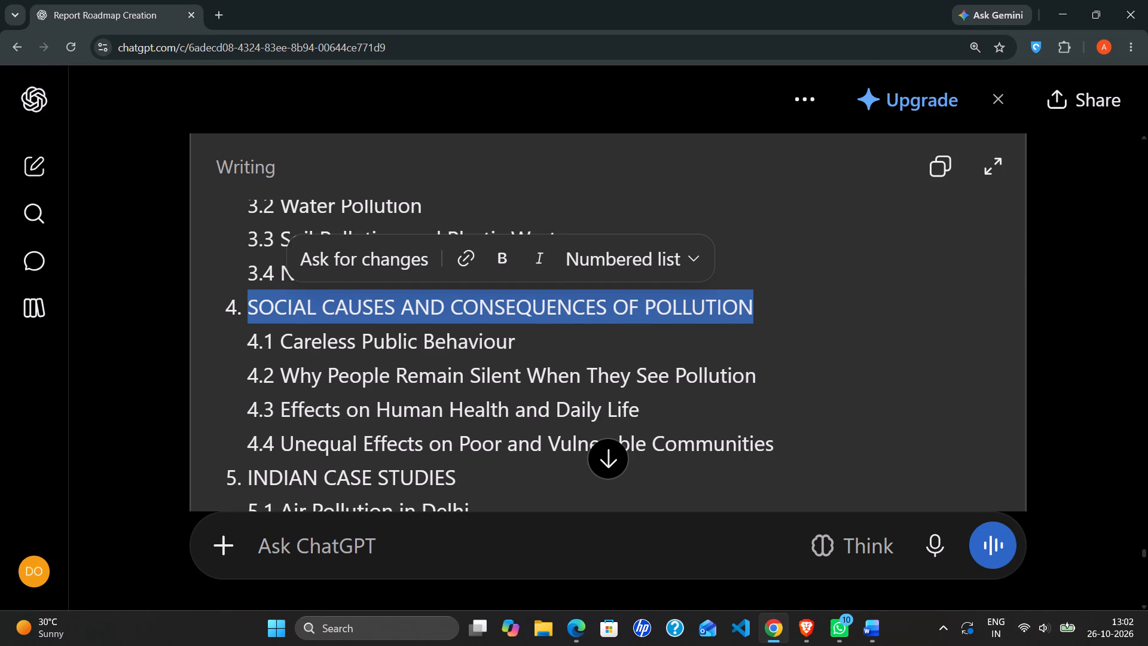
drag(249, 333, 763, 471)
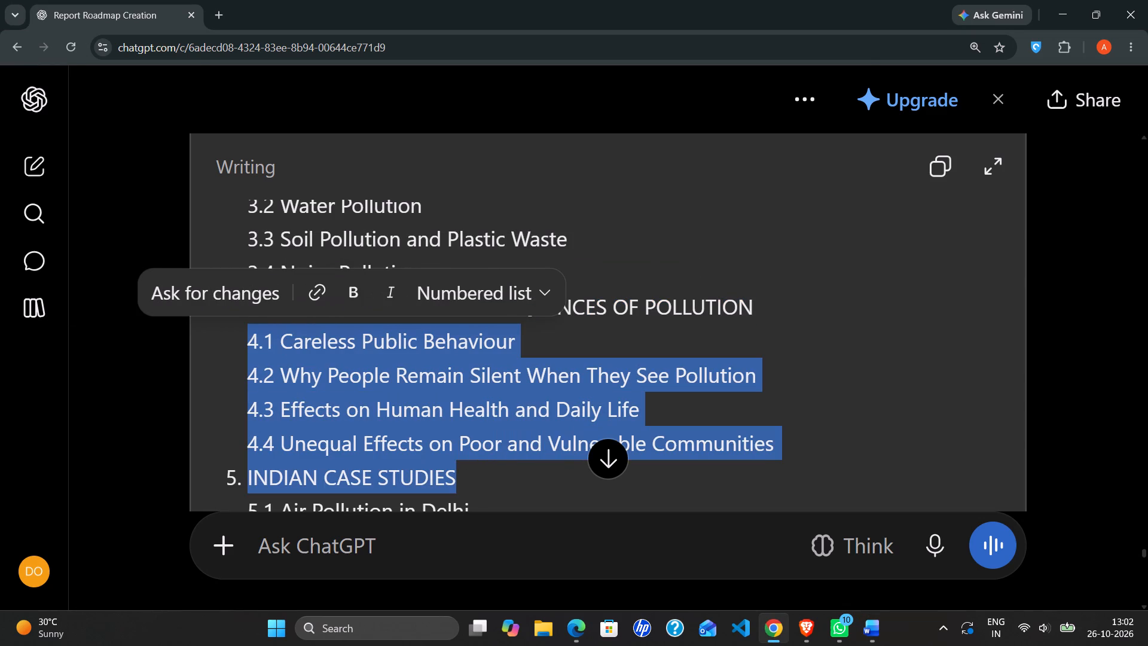
drag(763, 471, 777, 452)
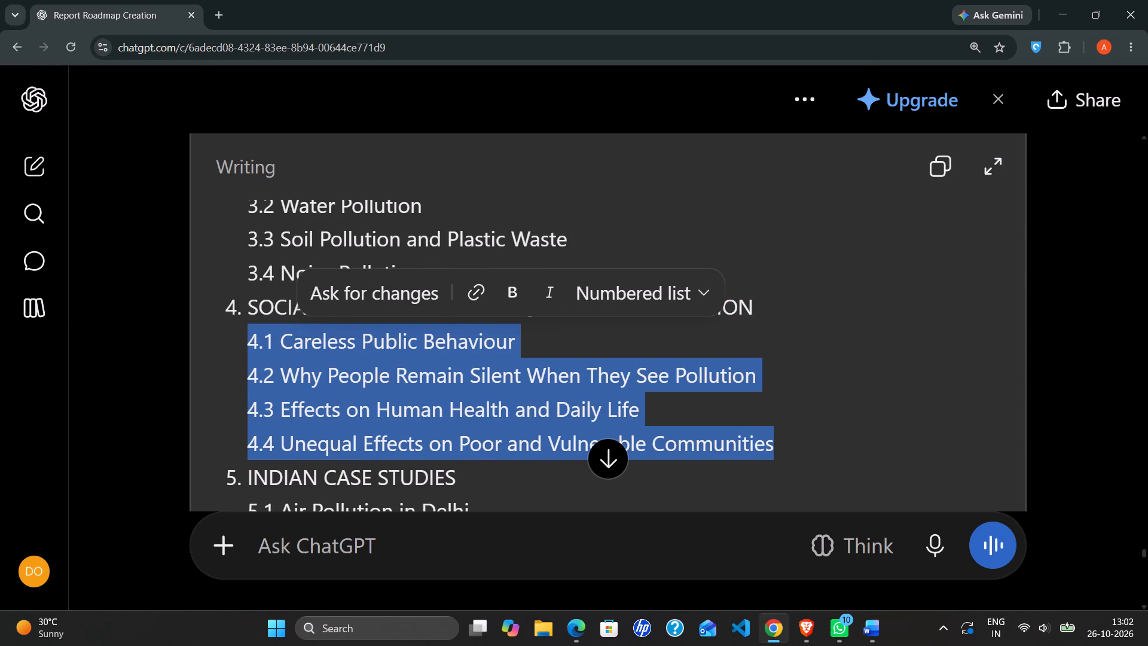
key(ctrl+c)
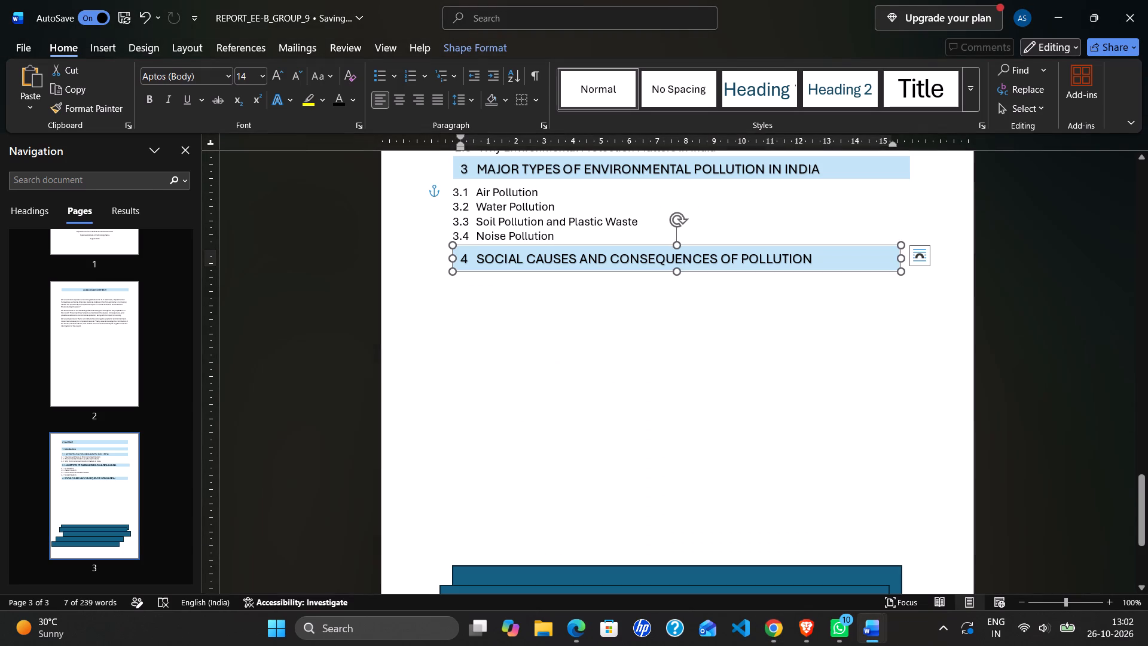
click(458, 280)
click(496, 290)
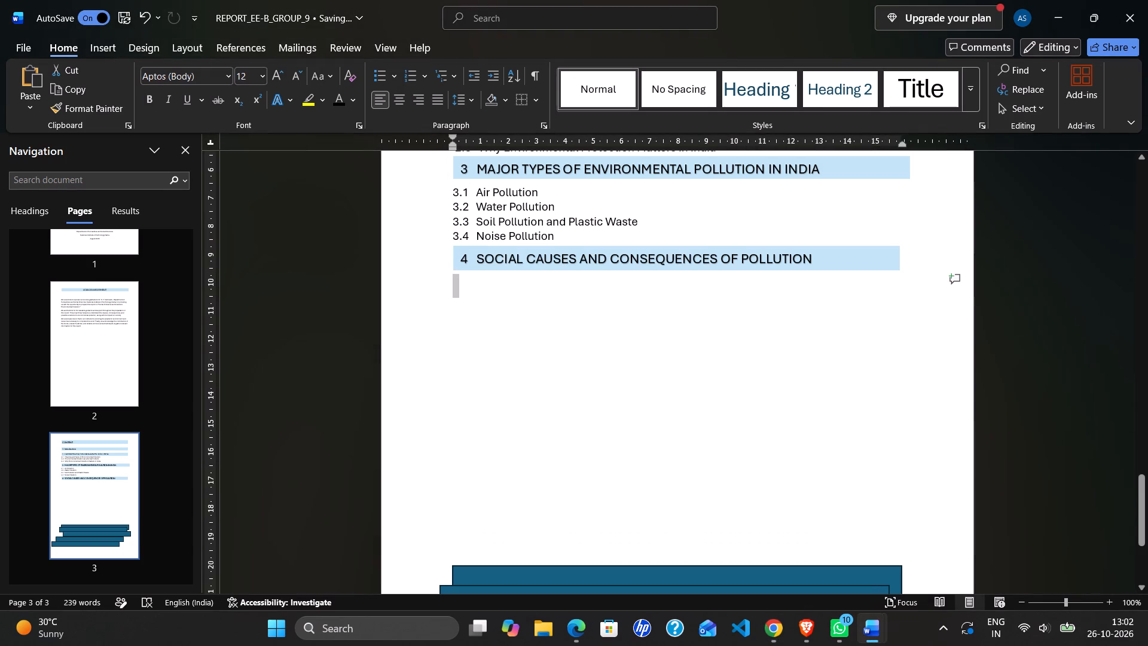
click(447, 266)
key(space)
key(space)
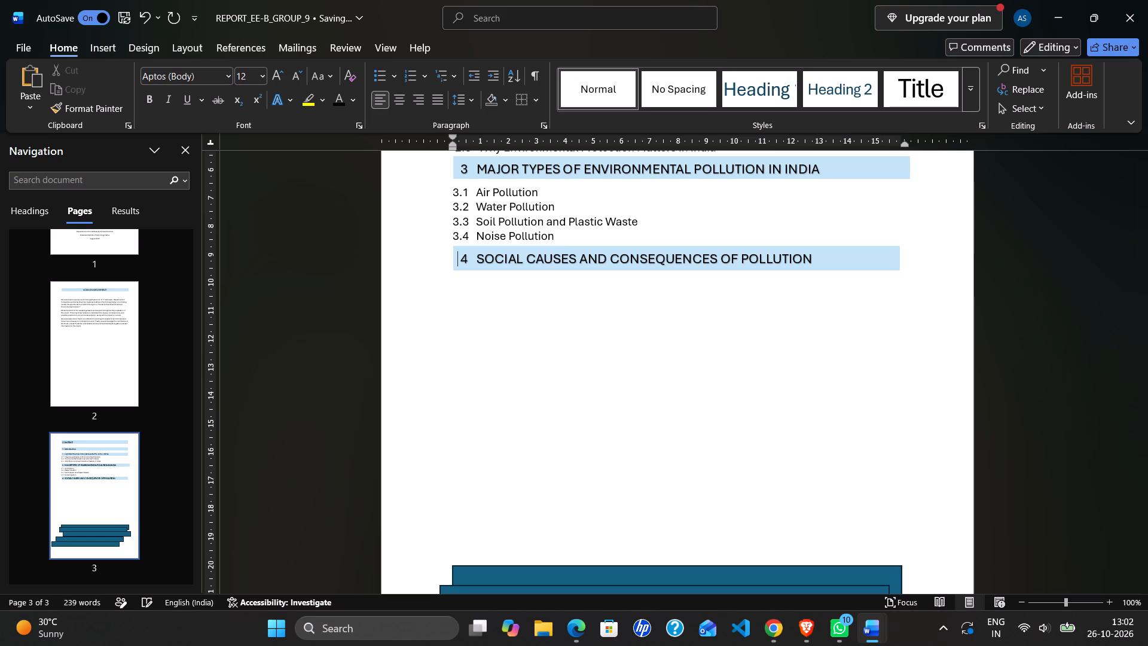
key(Return)
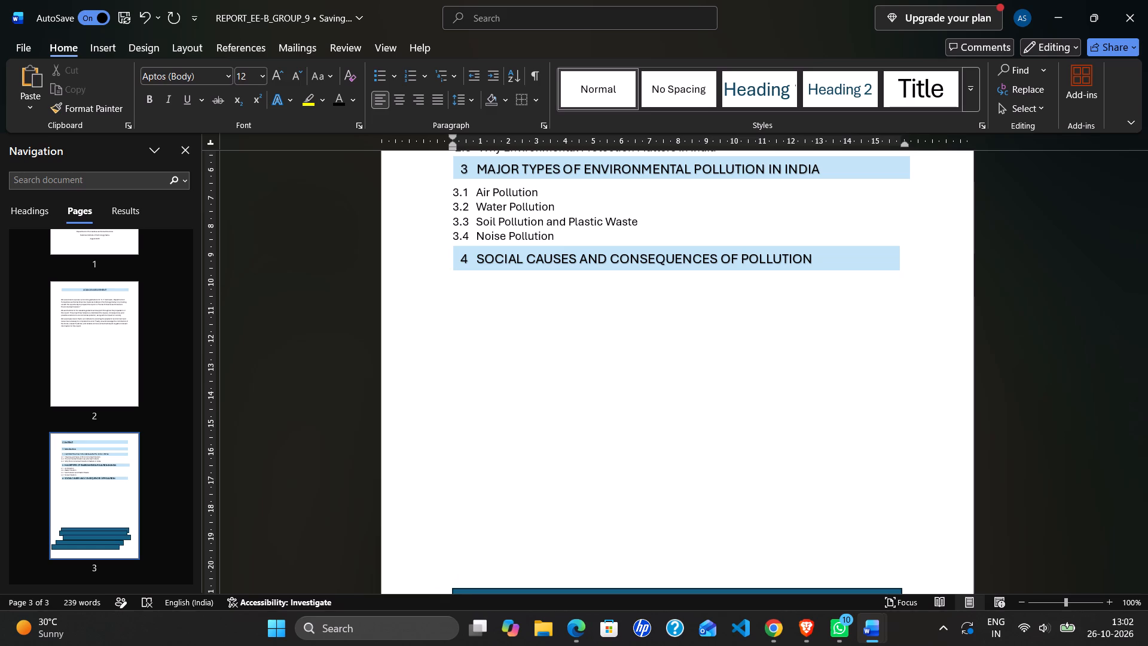
key(space)
key(ctrl+v)
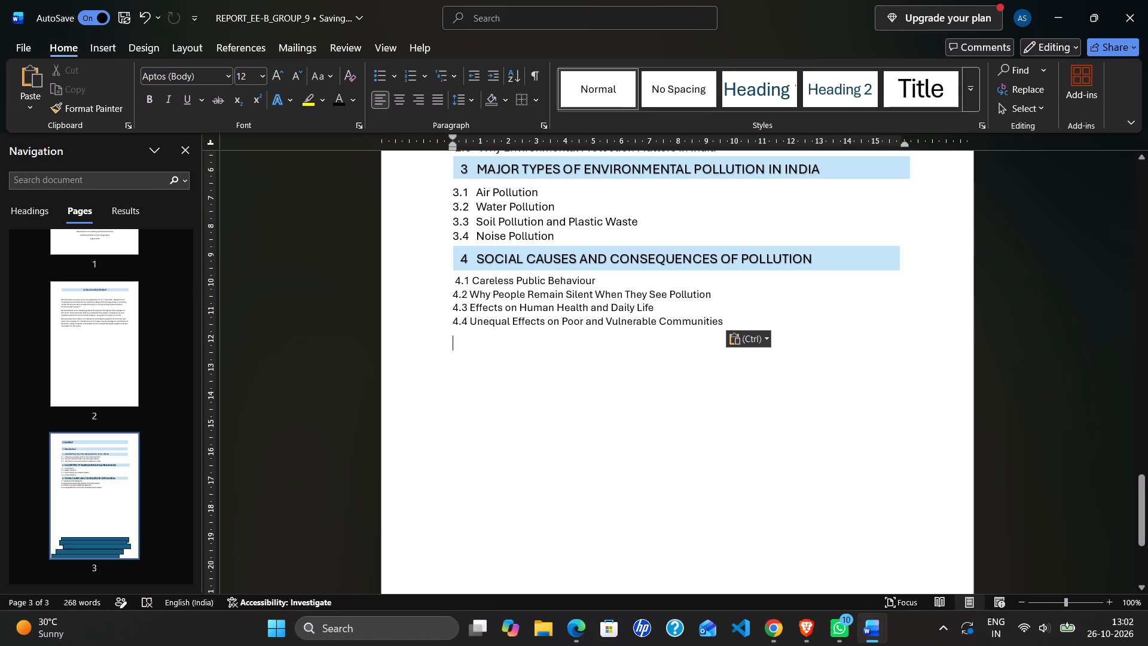
Indent entries 4.2, 4.3 and 4.4 by one space each to line up with 4.1 Careless Public Behaviour.
click(453, 294)
key(space)
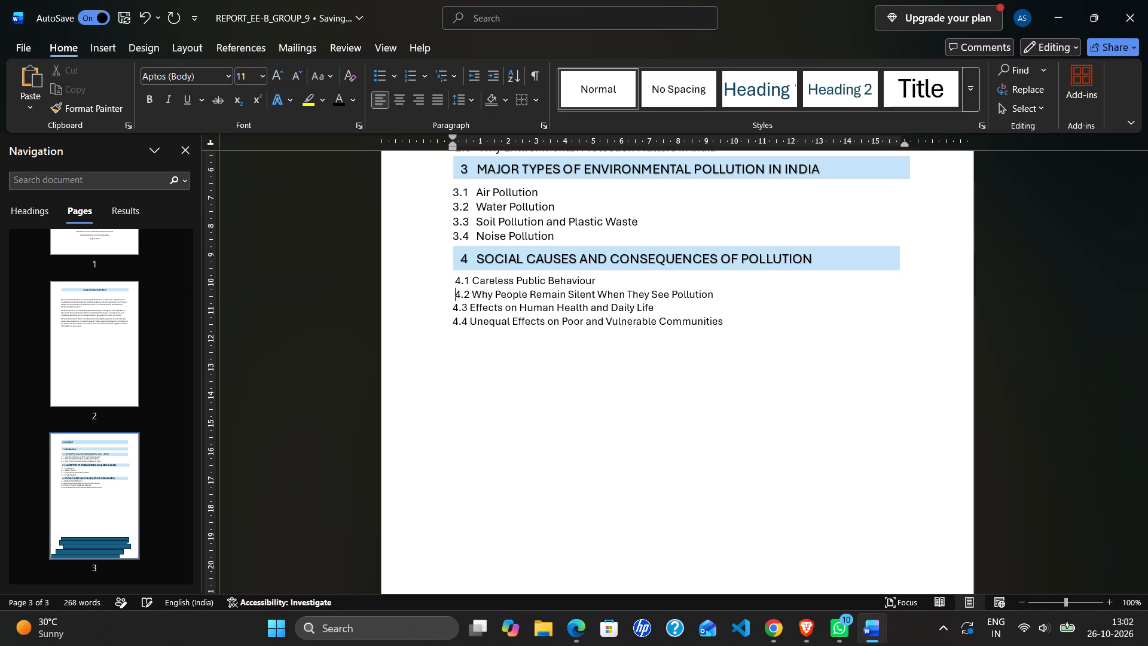
key(Down)
key(space)
key(Down)
key(space)
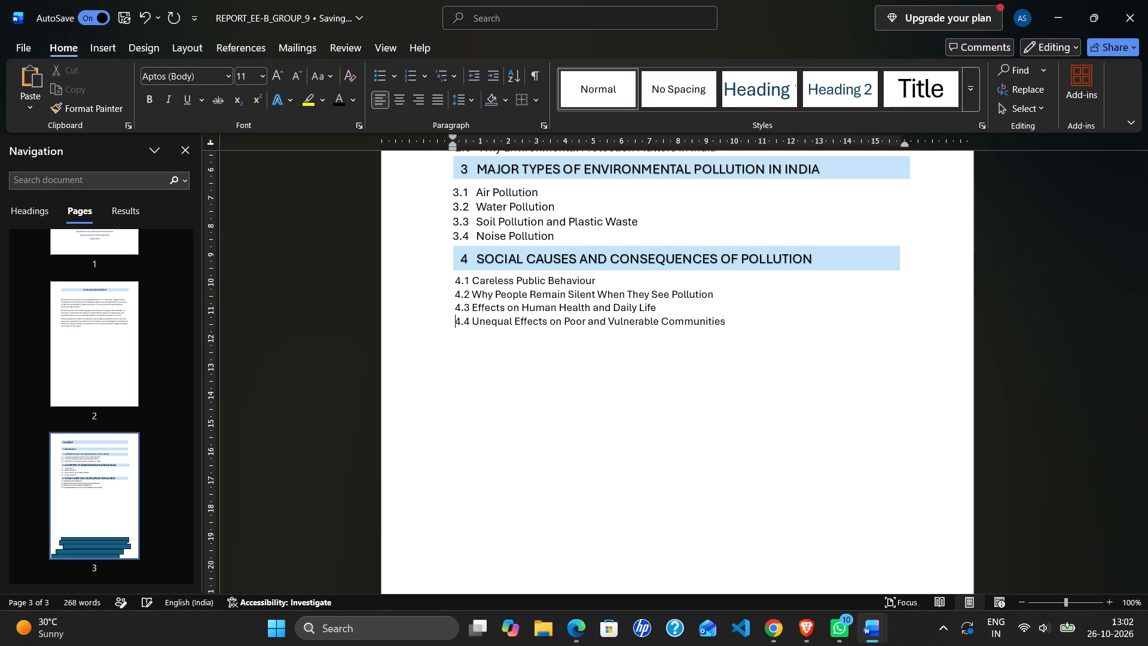
Indent entries 3.4, 3.3, 3.2 and 3.1 under the section 3 bar by one space each.
key(Up)
key(Up)
key(Up)
key(Up)
key(Up)
key(space)
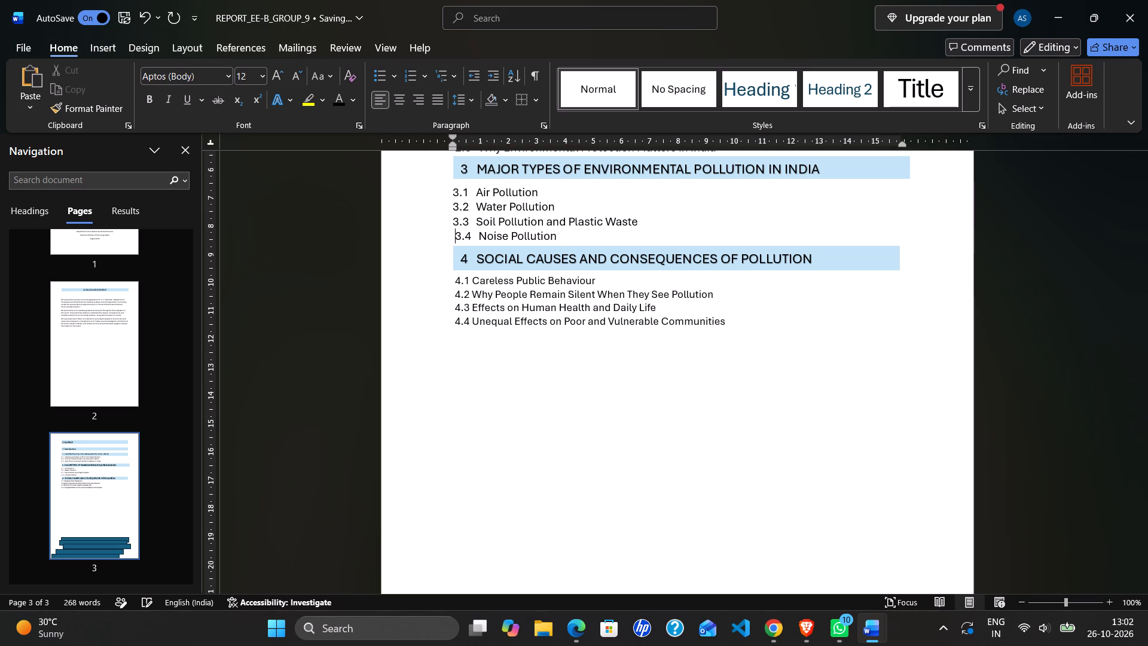
key(Up)
key(space)
key(Up)
key(space)
key(Up)
key(space)
key(Up)
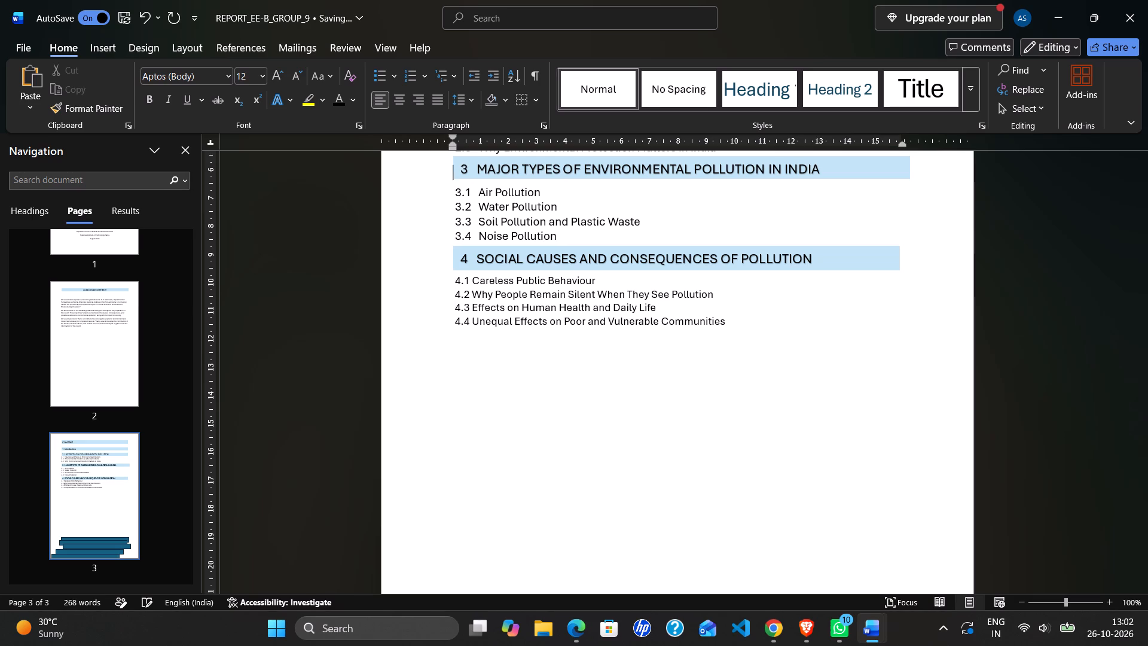
Indent entries 2.3, 2.2 and 2.1 under the section 2 bar by one space each.
key(Up)
key(Up)
key(Down)
key(space)
key(Up)
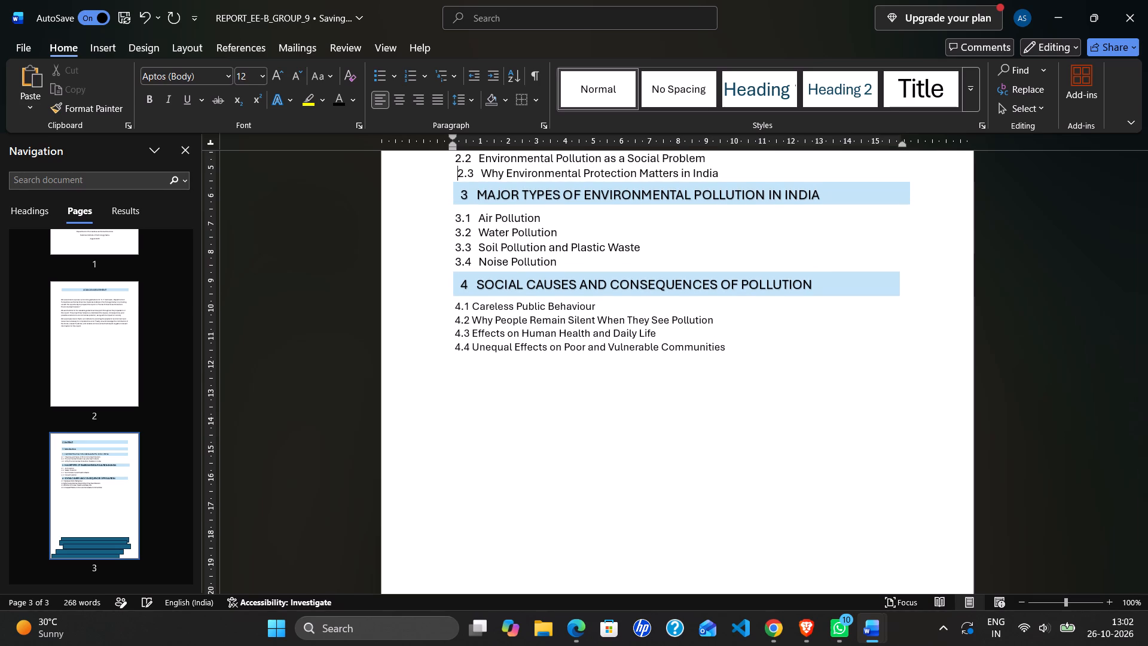
key(space)
key(Up)
key(space)
key(Up)
key(space)
key(Up)
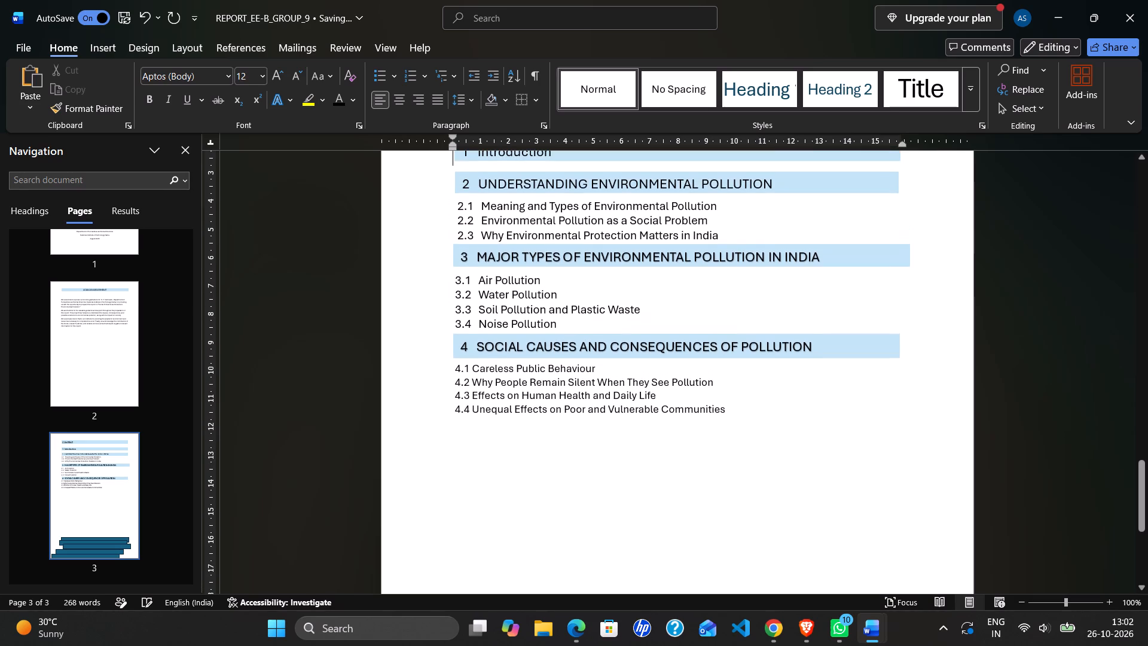
key(Up)
key(Up)
key(Down)
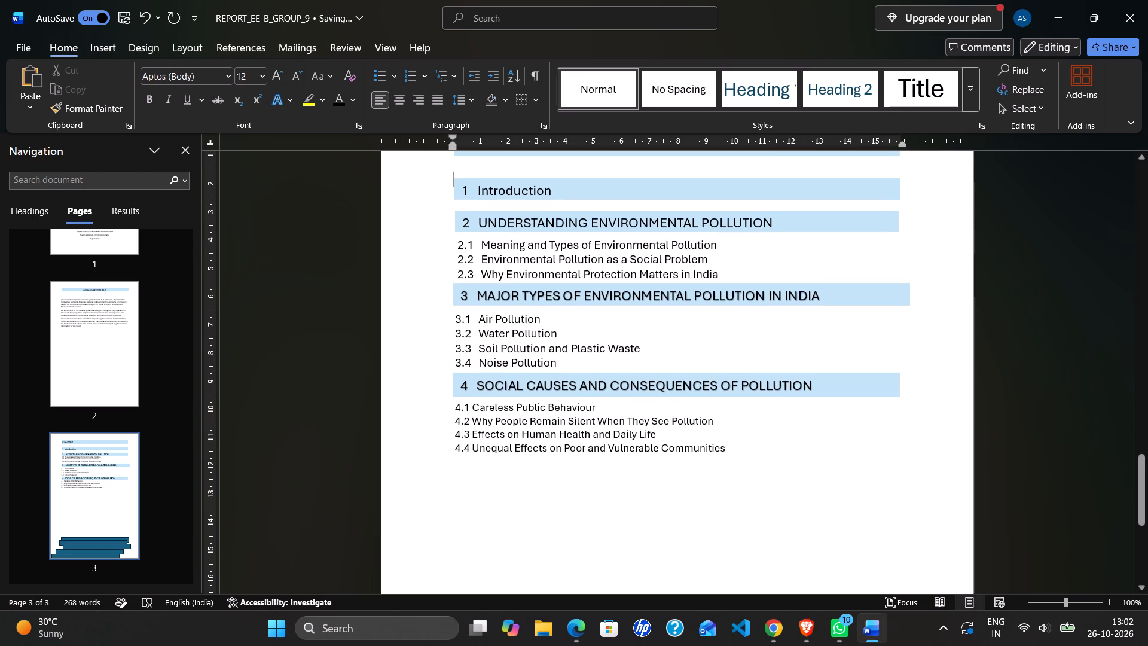
key(Down)
key(Down)
key(Down)
key(Down)
Move one dark blue bar from the stack at the page bottom to just below entry 4.4, aligned with the page margins.
scroll(465, 301, down, 1)
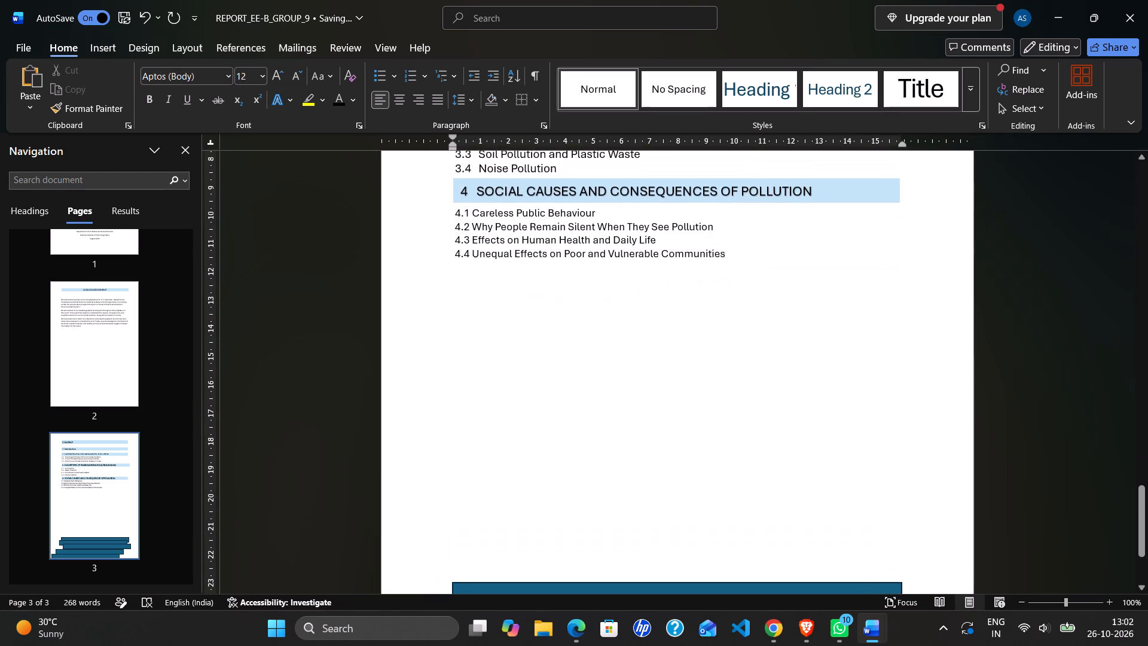
scroll(465, 301, down, 1)
scroll(545, 456, down, 2)
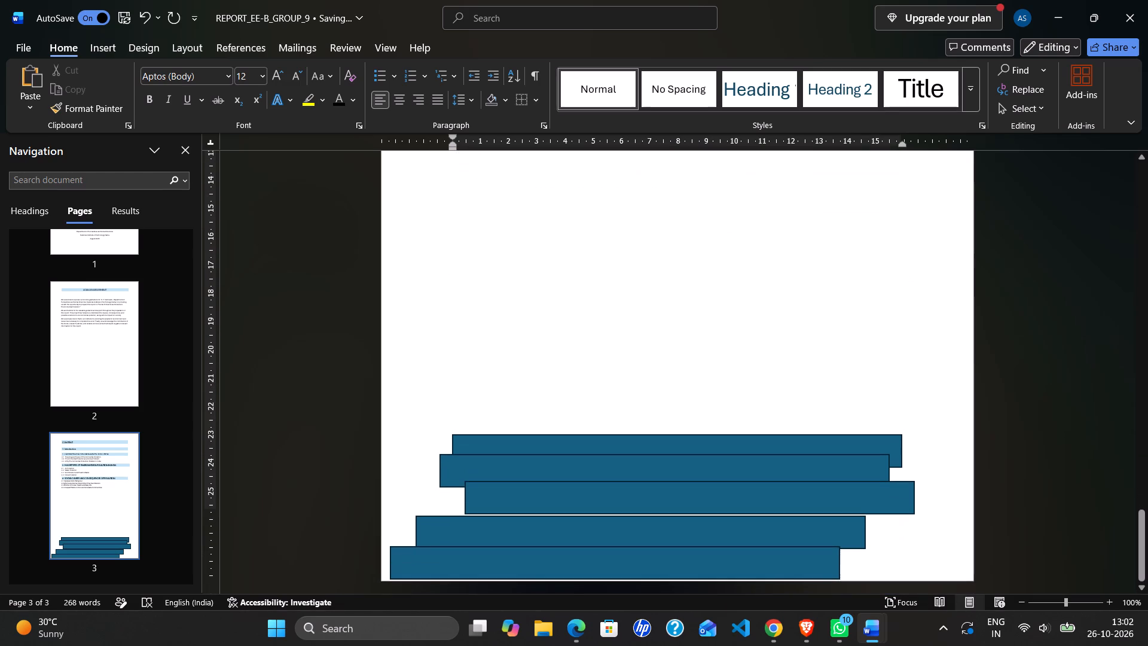
click(558, 474)
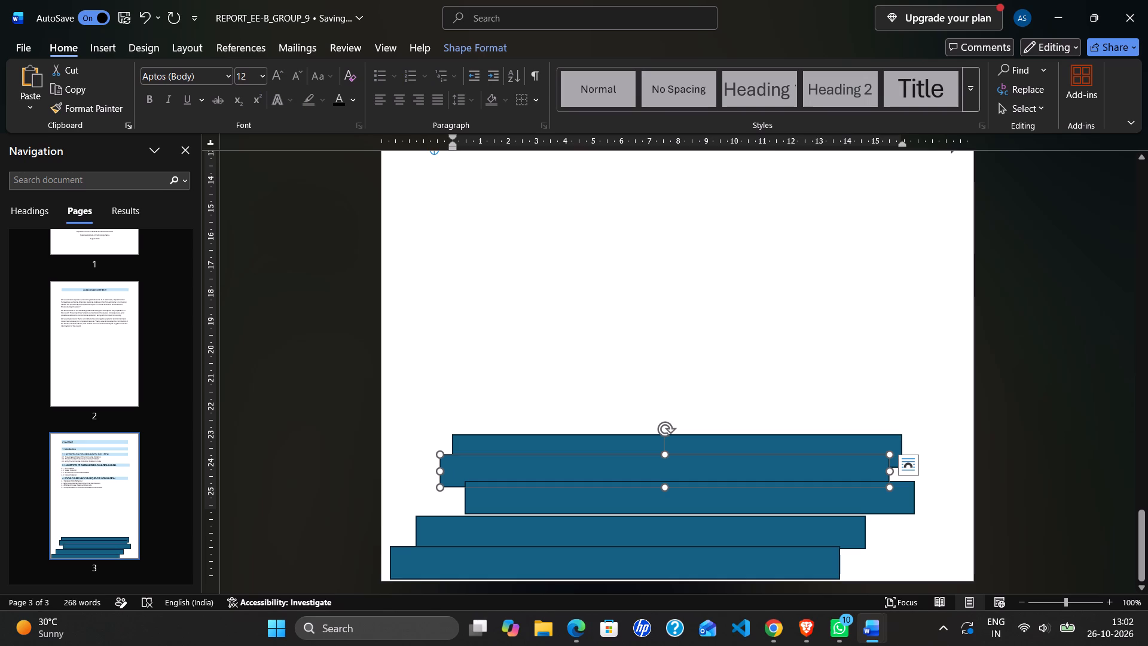
drag(572, 470, 569, 269)
scroll(569, 269, up, 1)
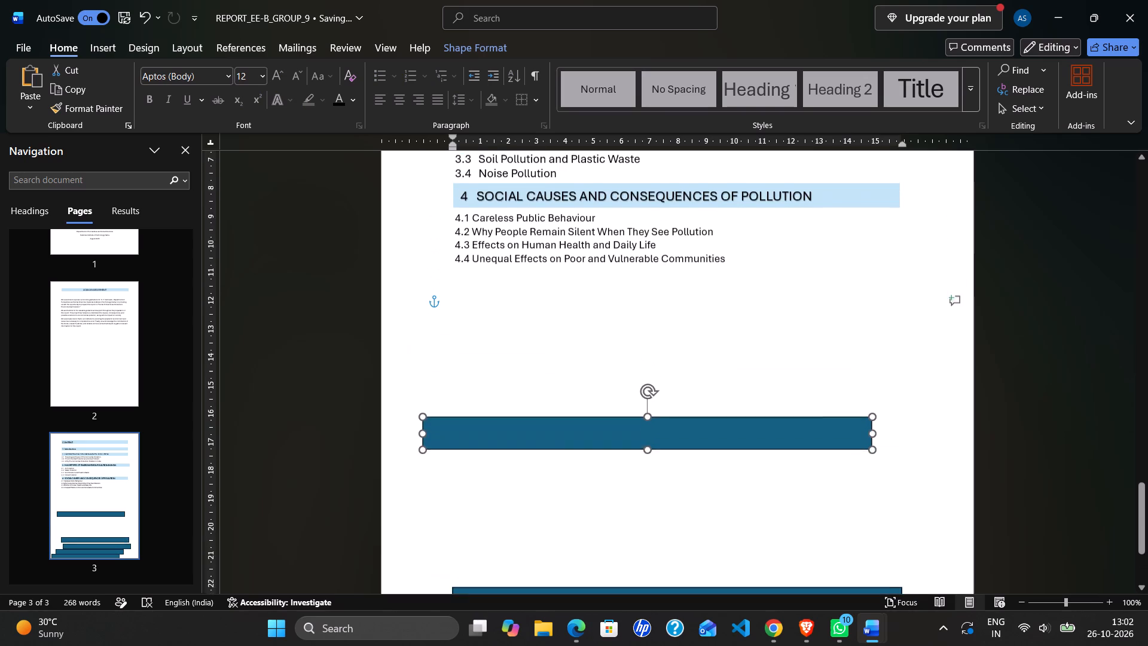
scroll(569, 269, up, 1)
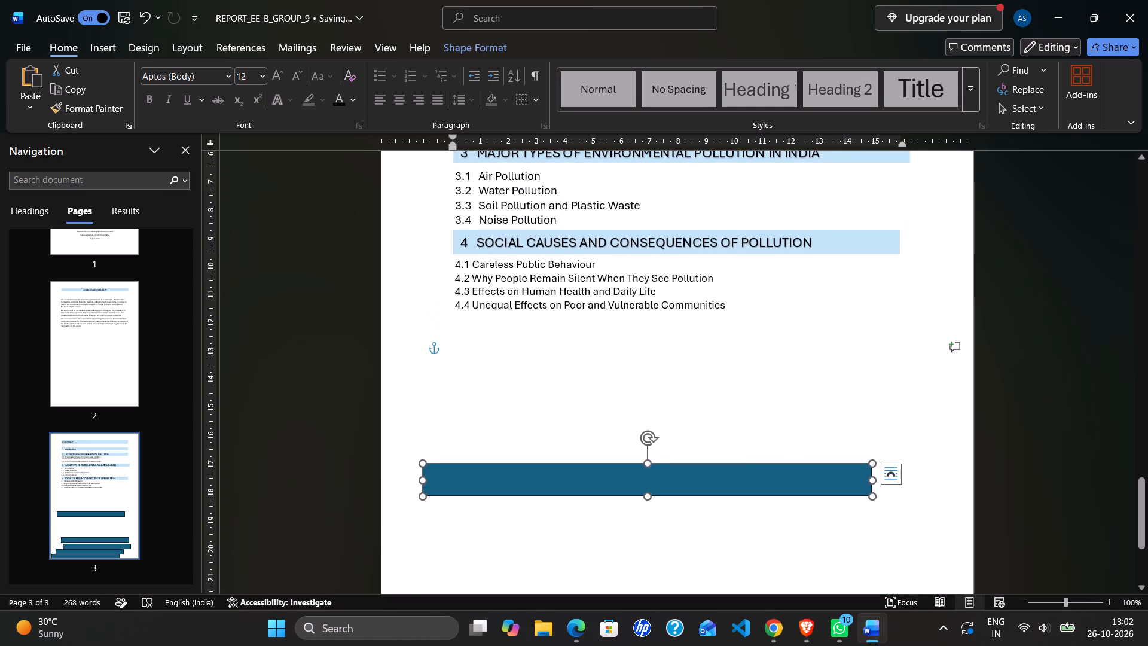
drag(637, 482, 640, 406)
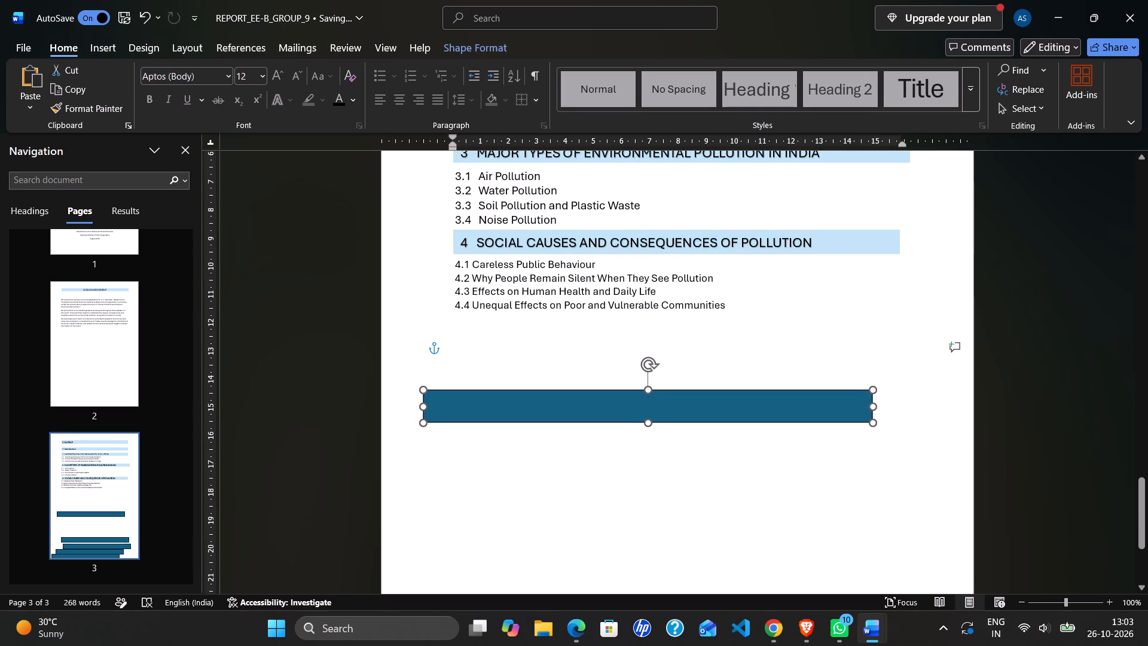
drag(640, 406, 644, 352)
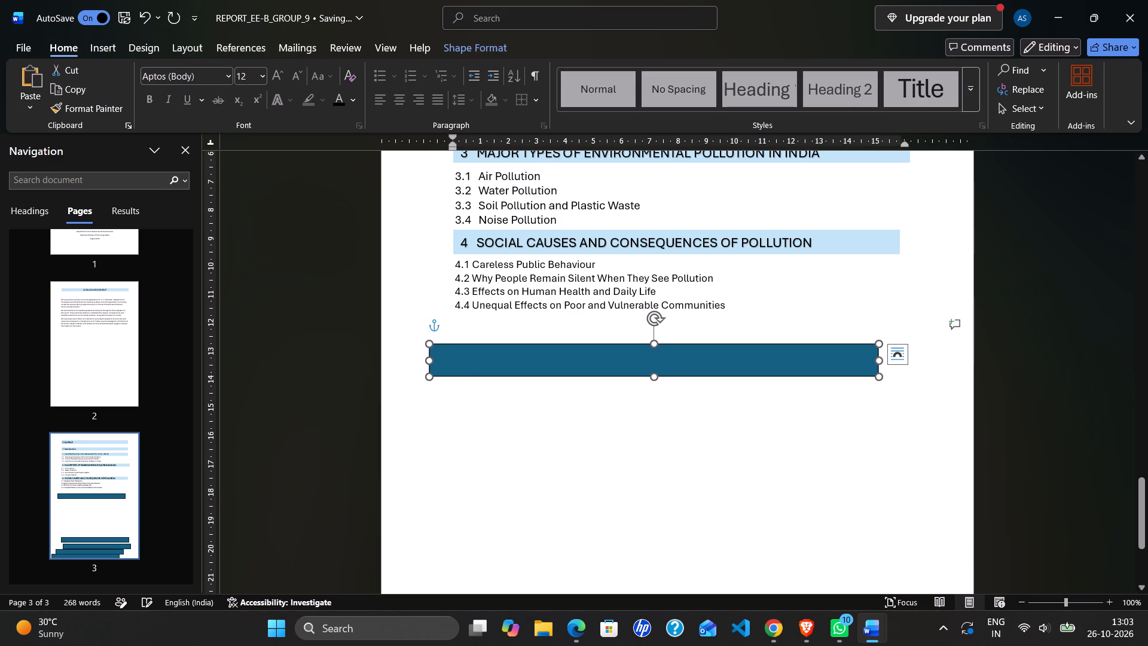
drag(646, 360, 671, 337)
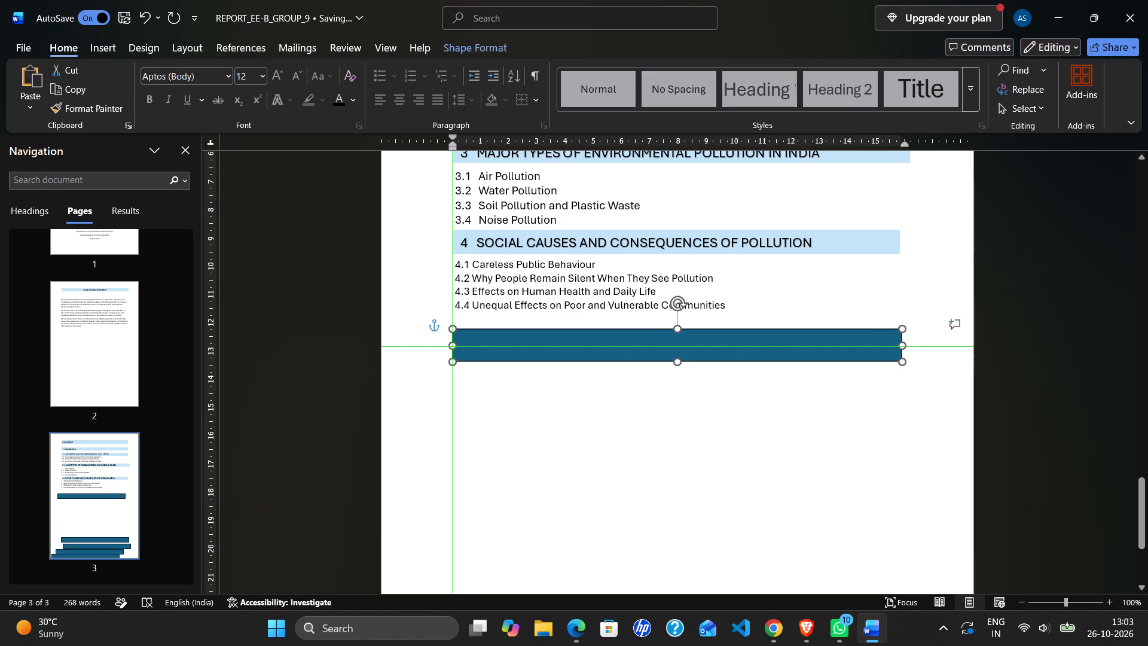
drag(671, 337, 670, 349)
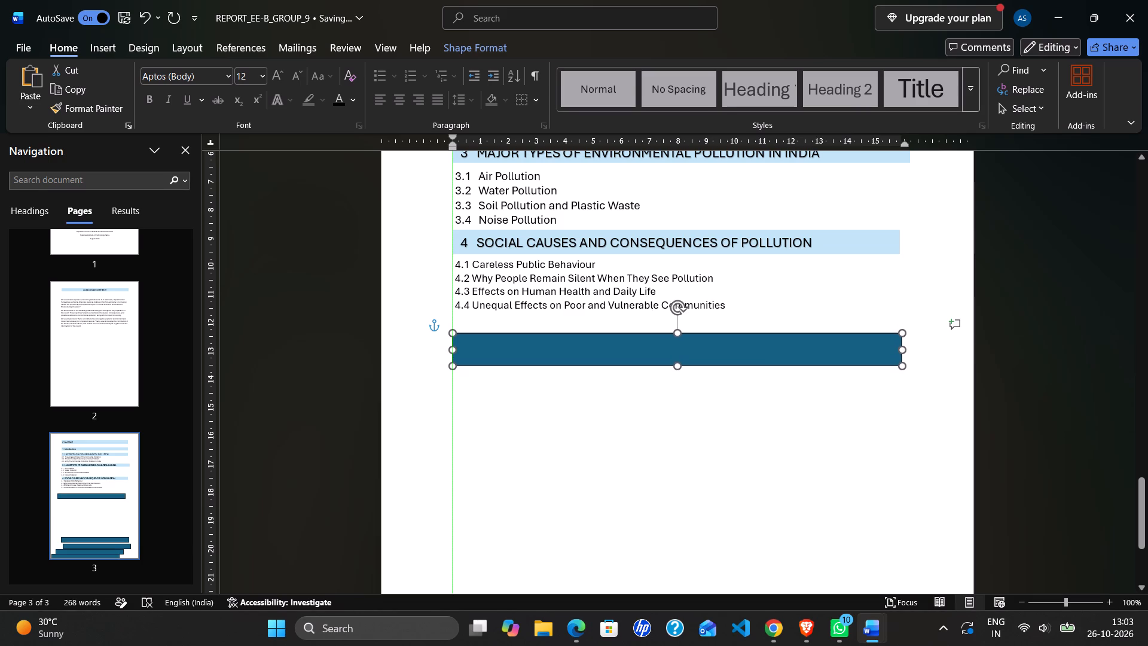
drag(670, 349, 666, 337)
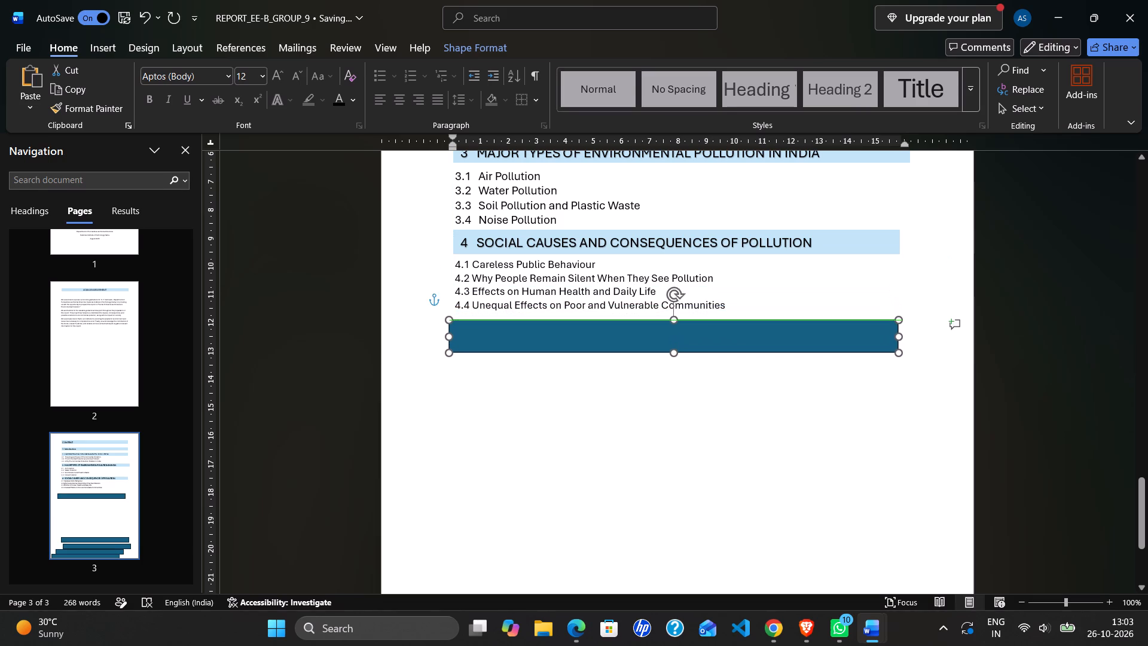
drag(666, 337, 669, 332)
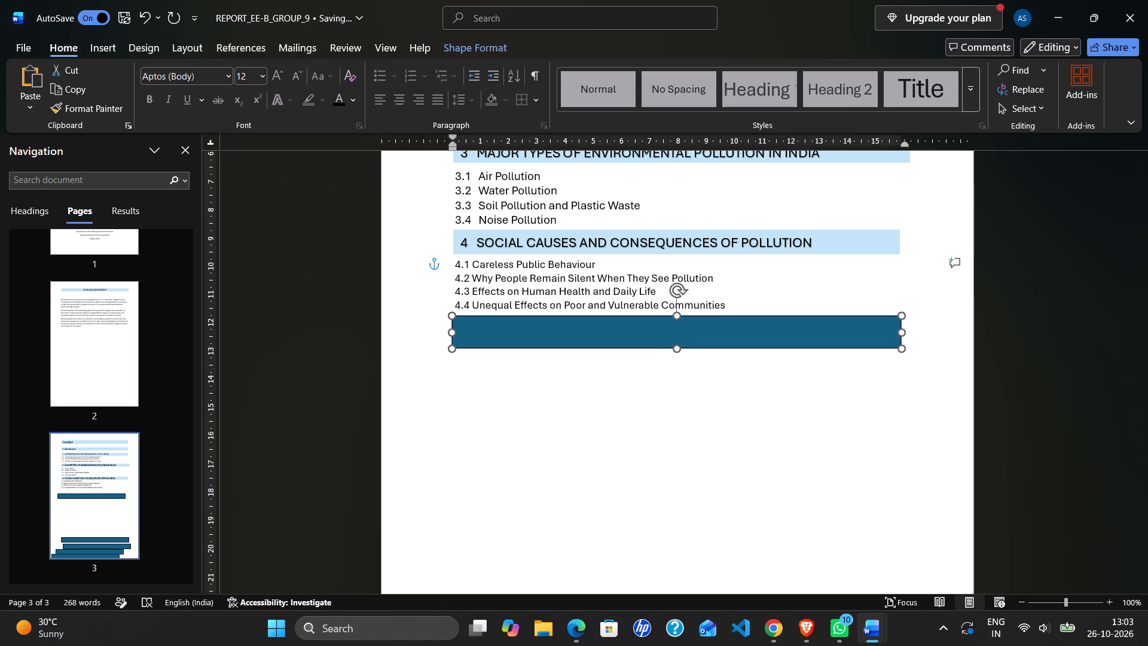
drag(669, 332, 671, 333)
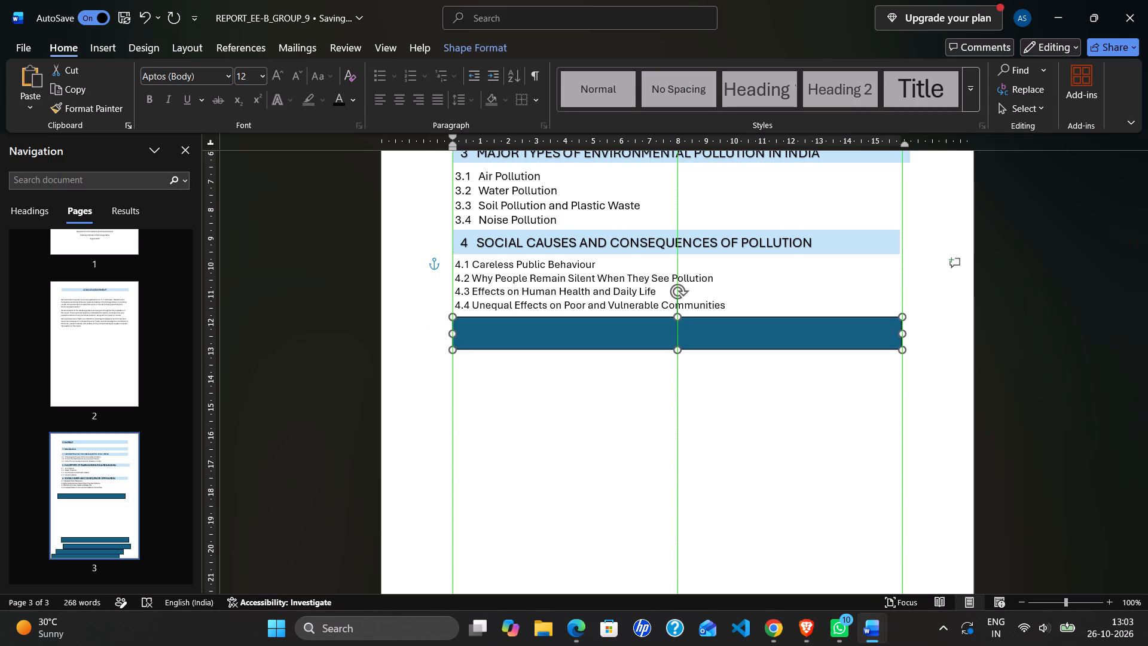
drag(671, 333, 671, 332)
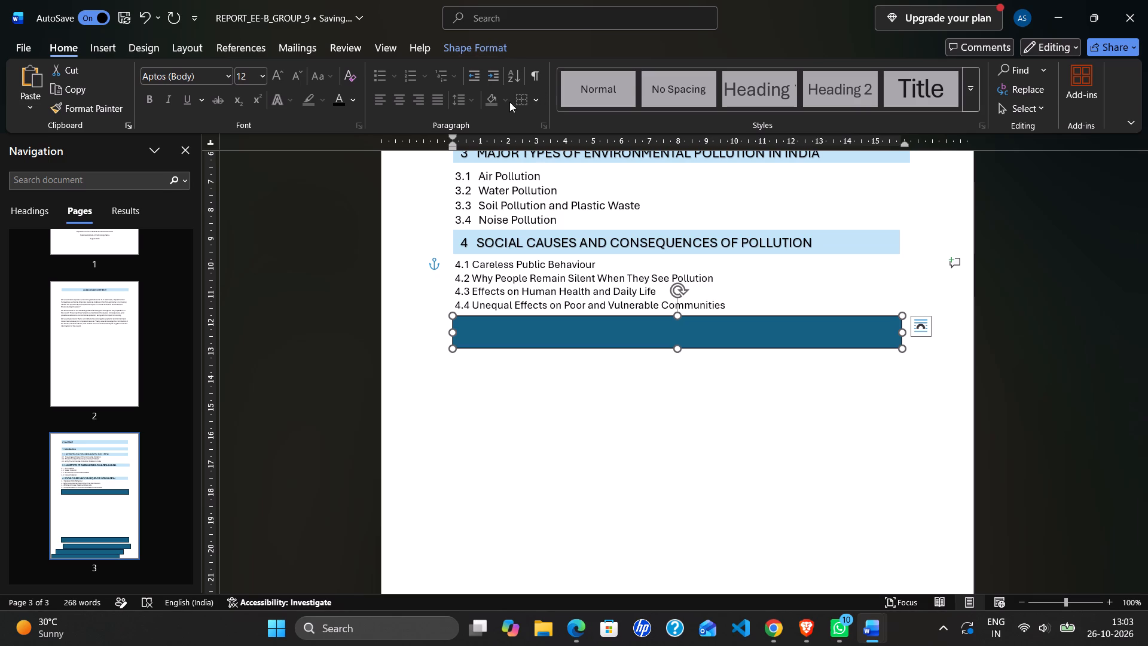
Give the bar below entry 4.4 the light blue fill of the other heading bars and a white outline.
click(487, 45)
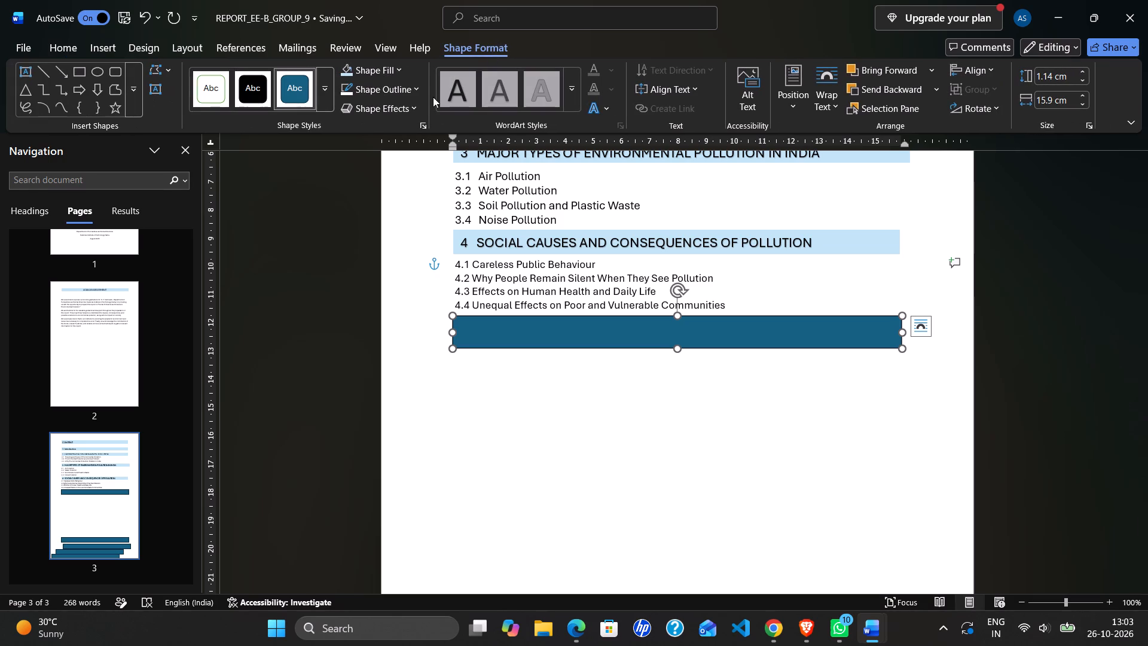
click(390, 69)
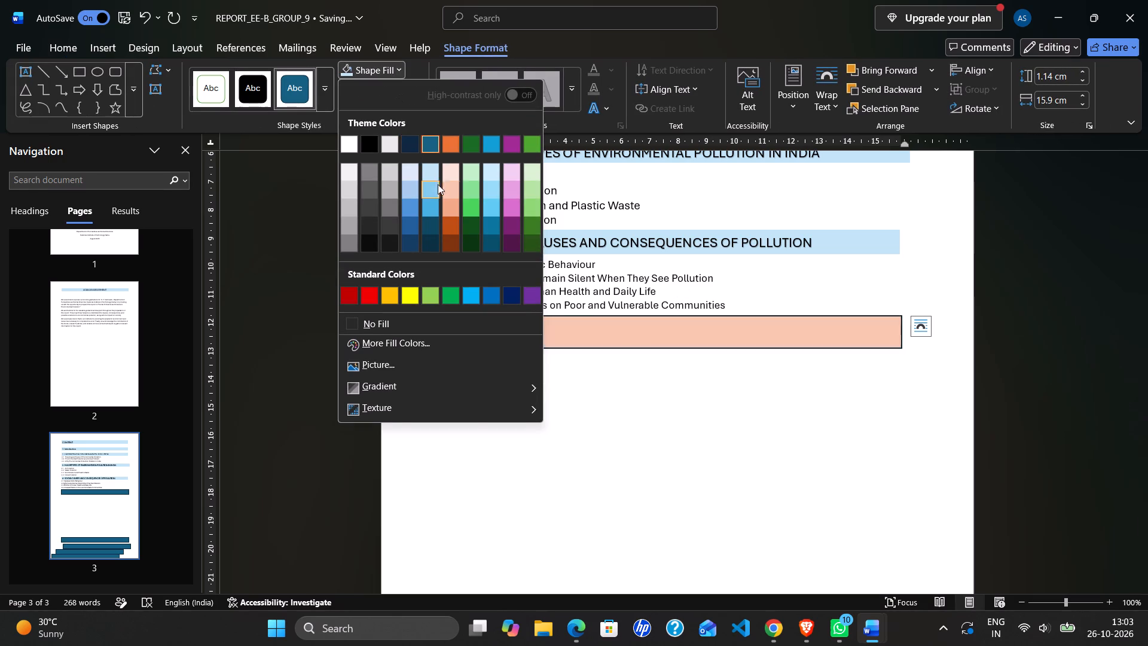
click(422, 166)
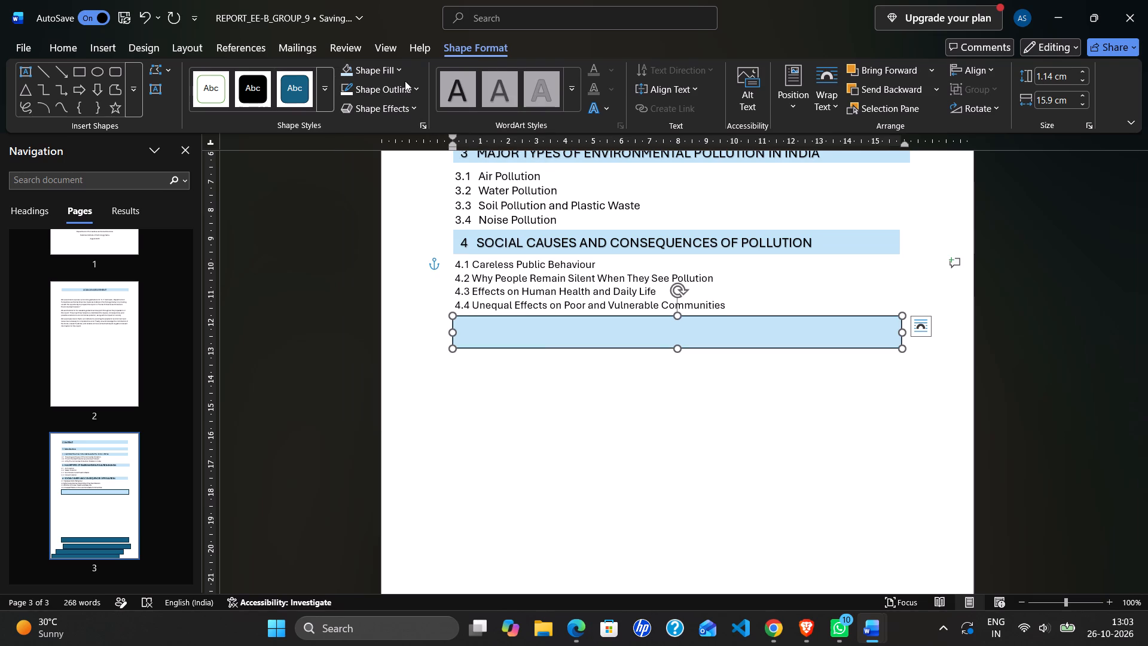
click(411, 88)
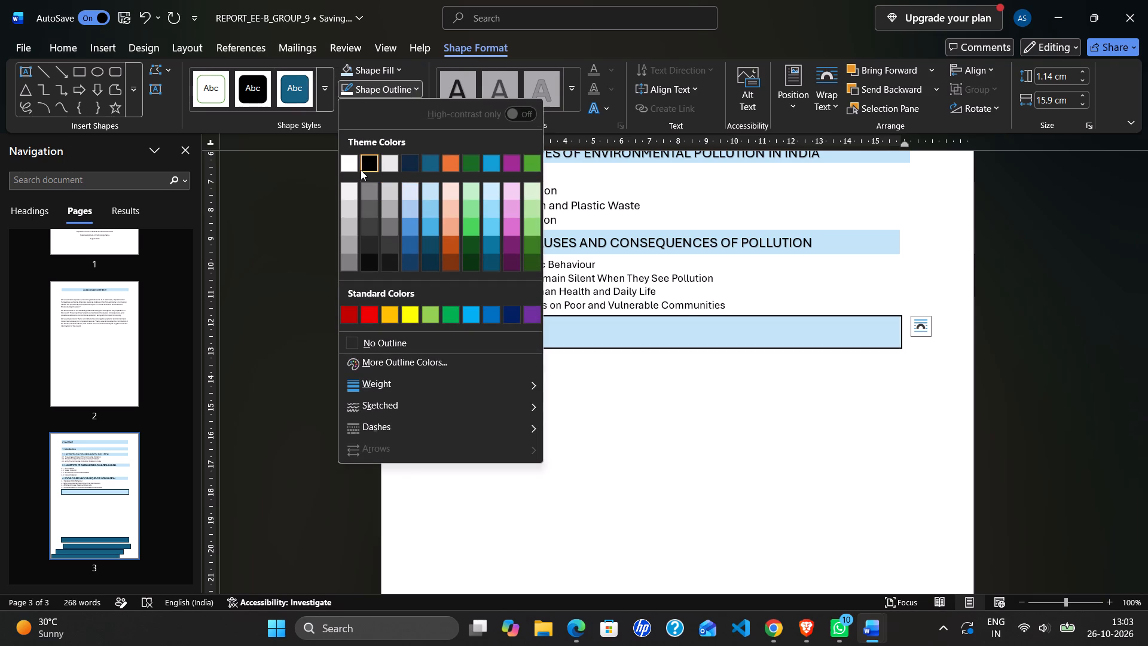
click(355, 164)
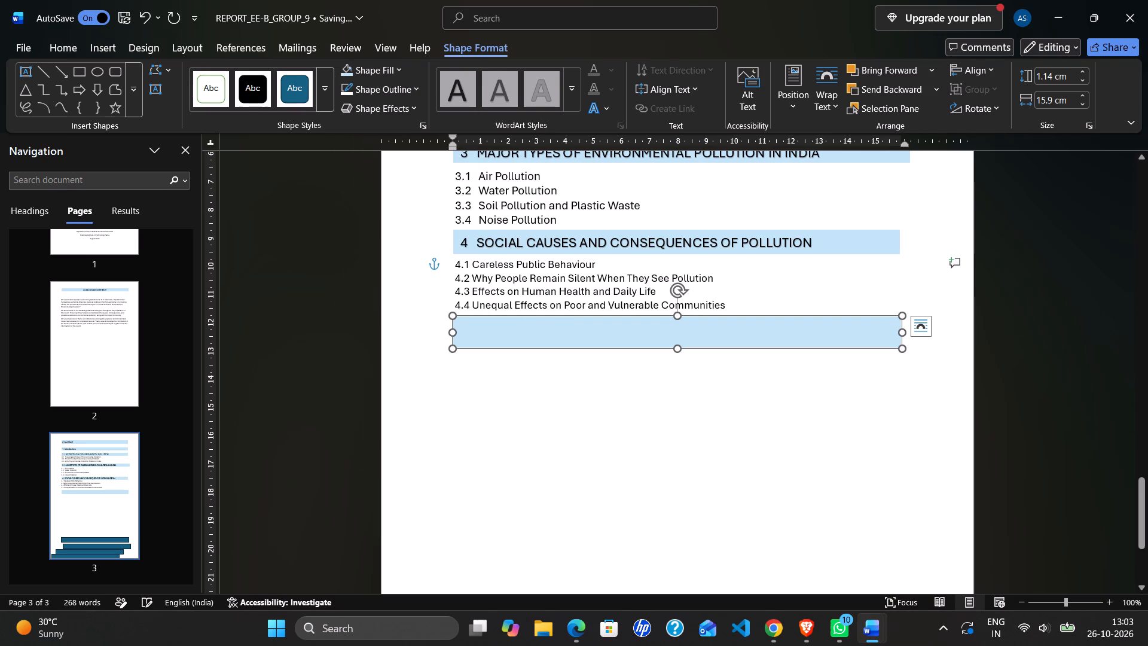
Reduce the height of the bar below entry 4.4 to about 0.91 cm.
drag(680, 348, 679, 343)
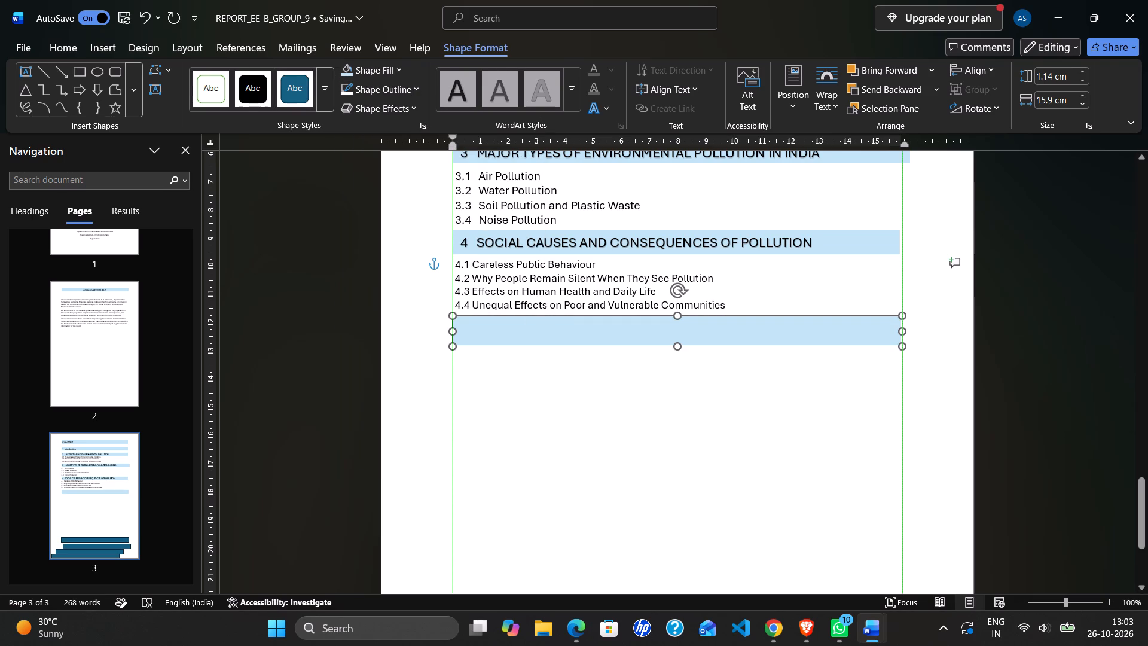
drag(679, 343, 678, 340)
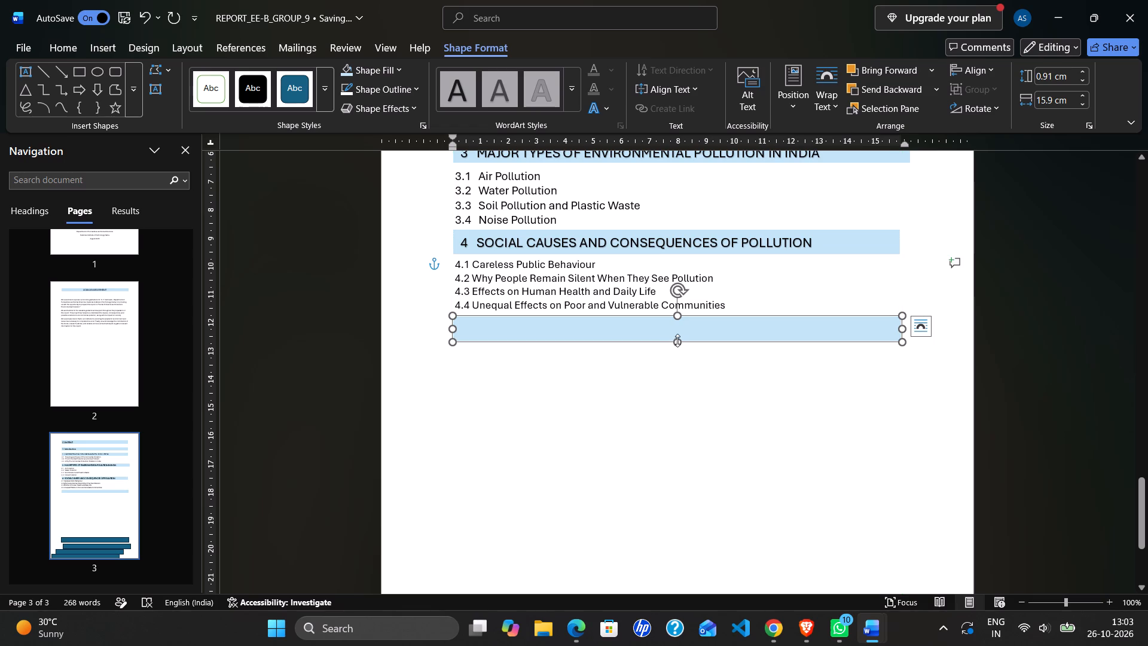
Duplicate the light blue bar below entry 4.4 three times.
key(ctrl+d)
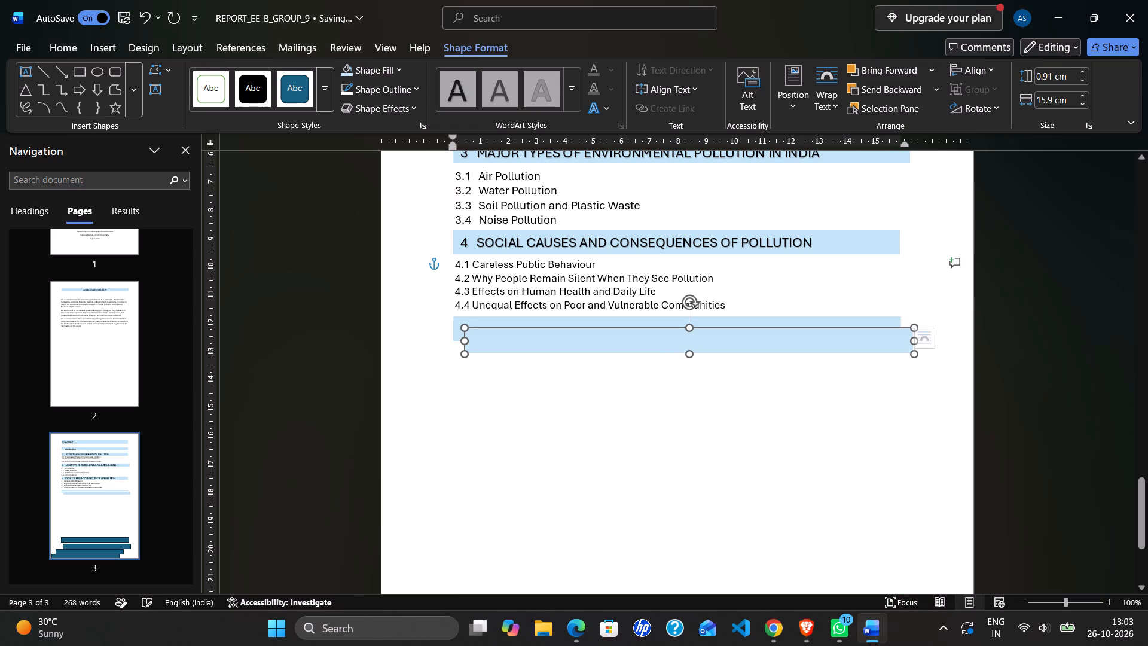
key(ctrl+d)
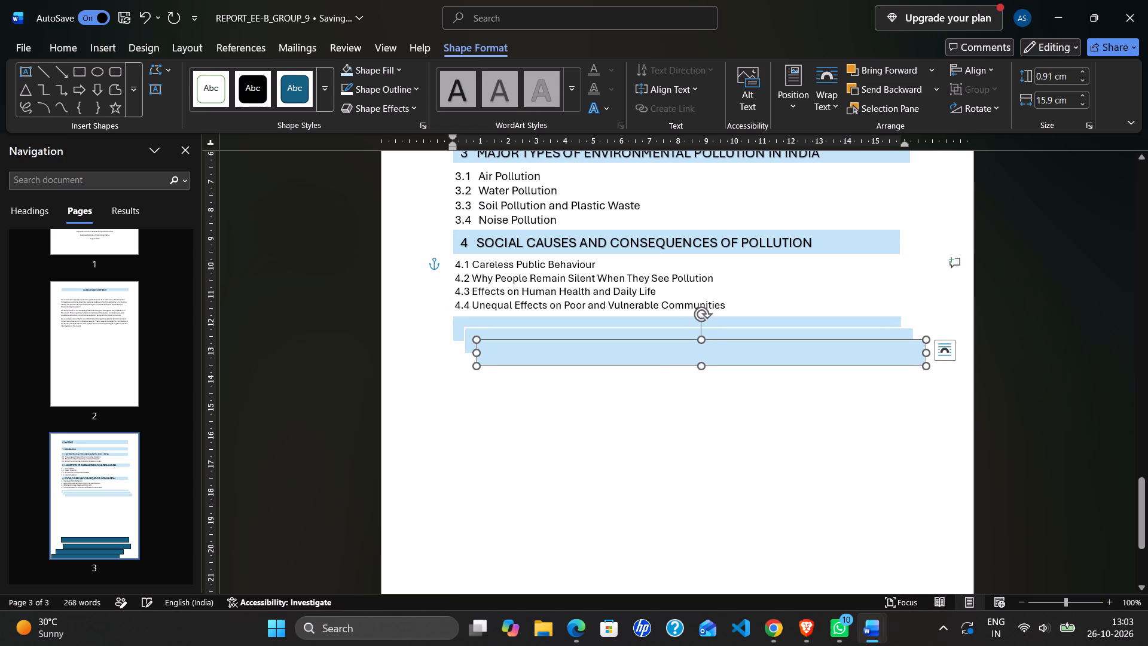
key(ctrl+d)
Delete the four remaining dark blue bars at the bottom of the page.
scroll(695, 382, down, 2)
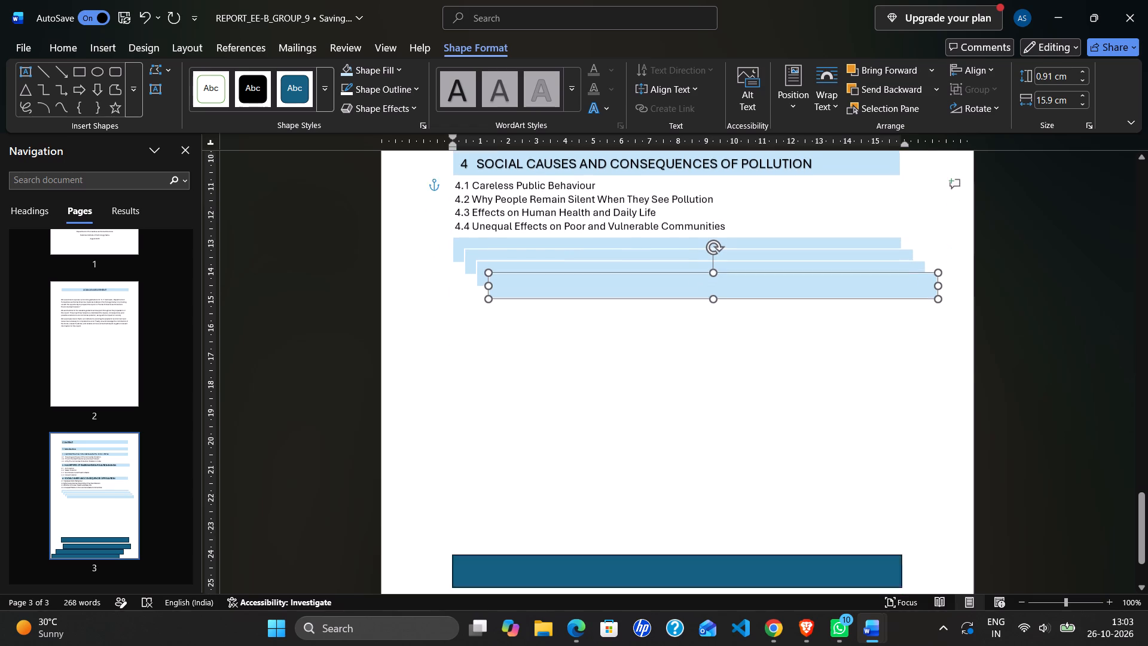
scroll(697, 388, down, 4)
click(691, 452)
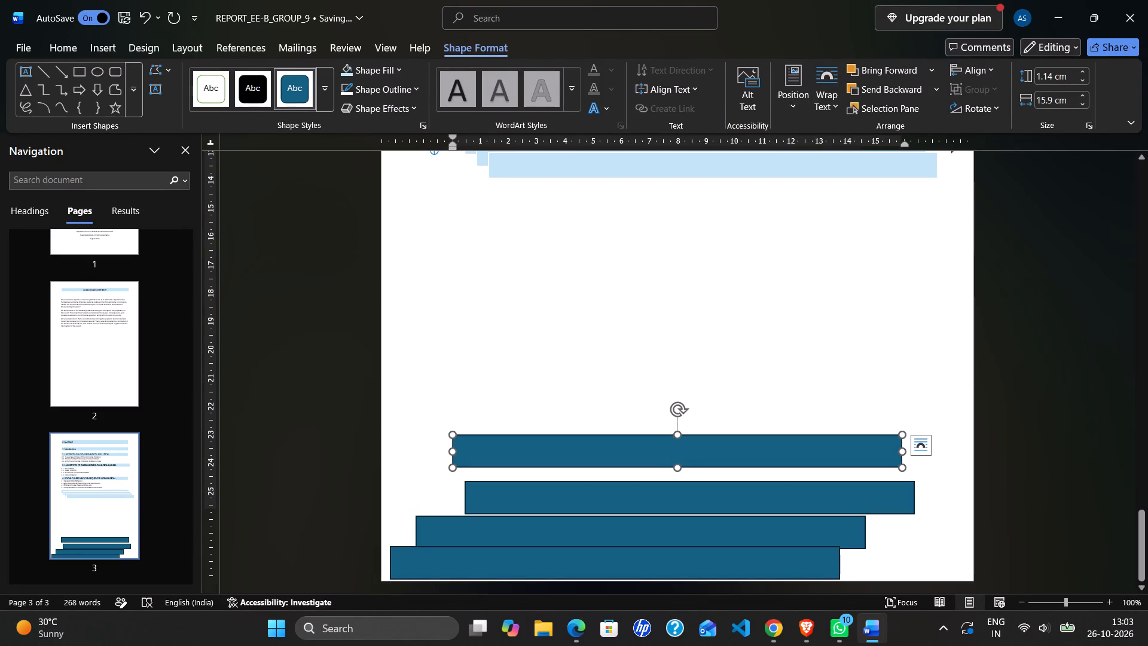
key(Delete)
click(707, 503)
key(Delete)
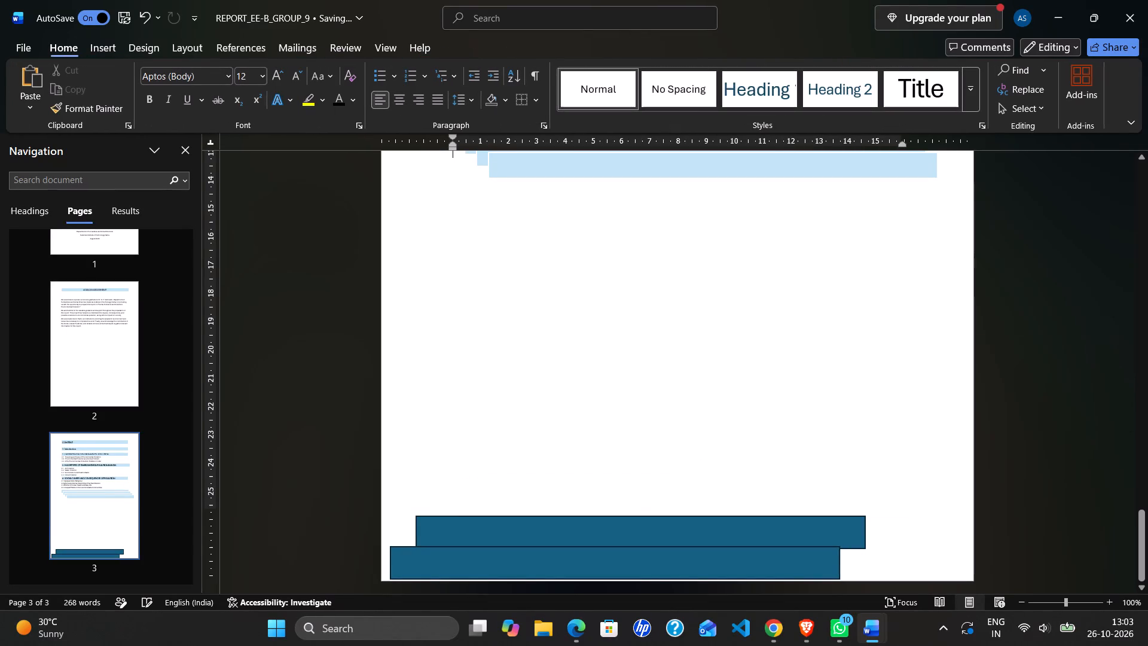
click(706, 522)
key(Delete)
click(710, 557)
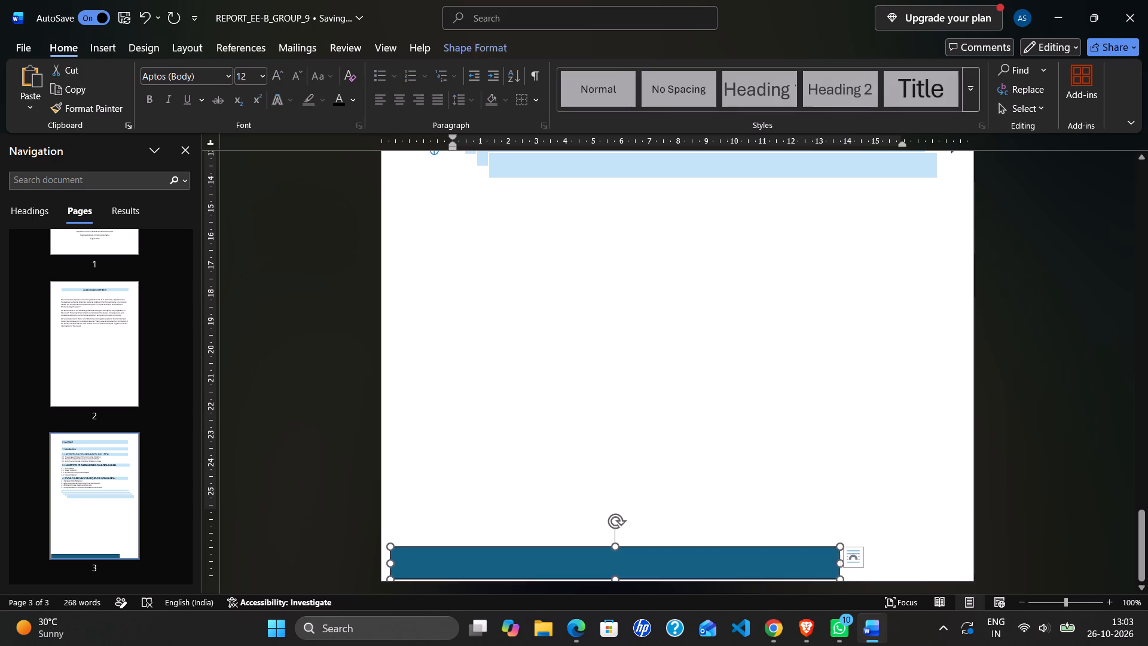
key(Delete)
Move the three duplicate light blue bars down to the lower part of the page, leaving only the original below entry 4.4.
scroll(671, 427, up, 5)
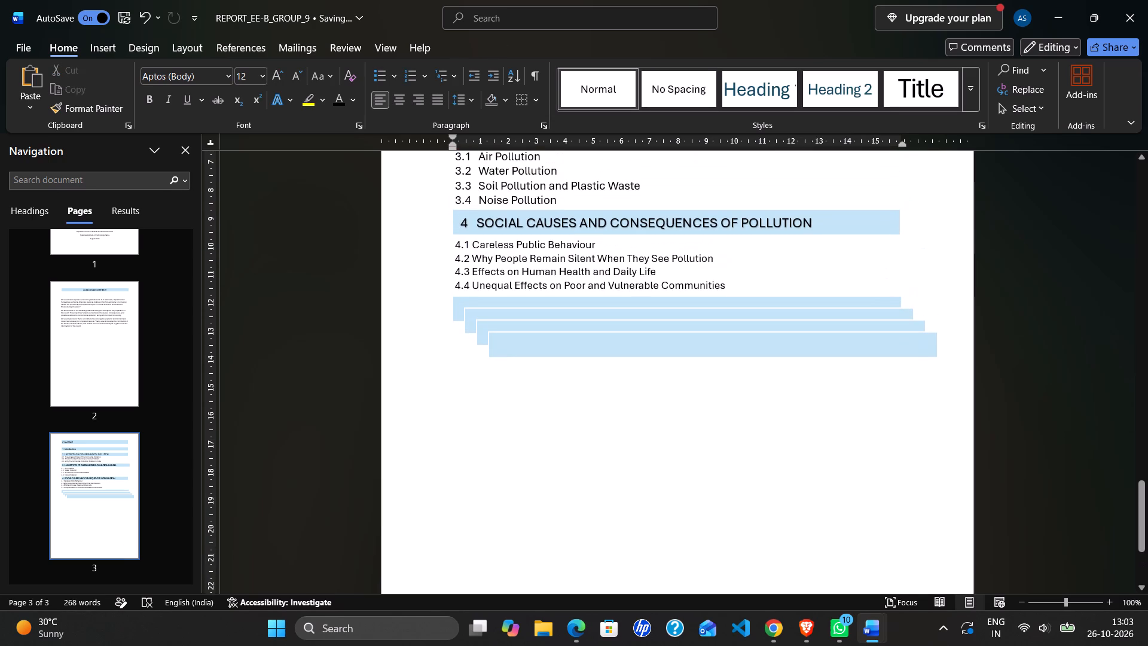
drag(670, 346, 657, 633)
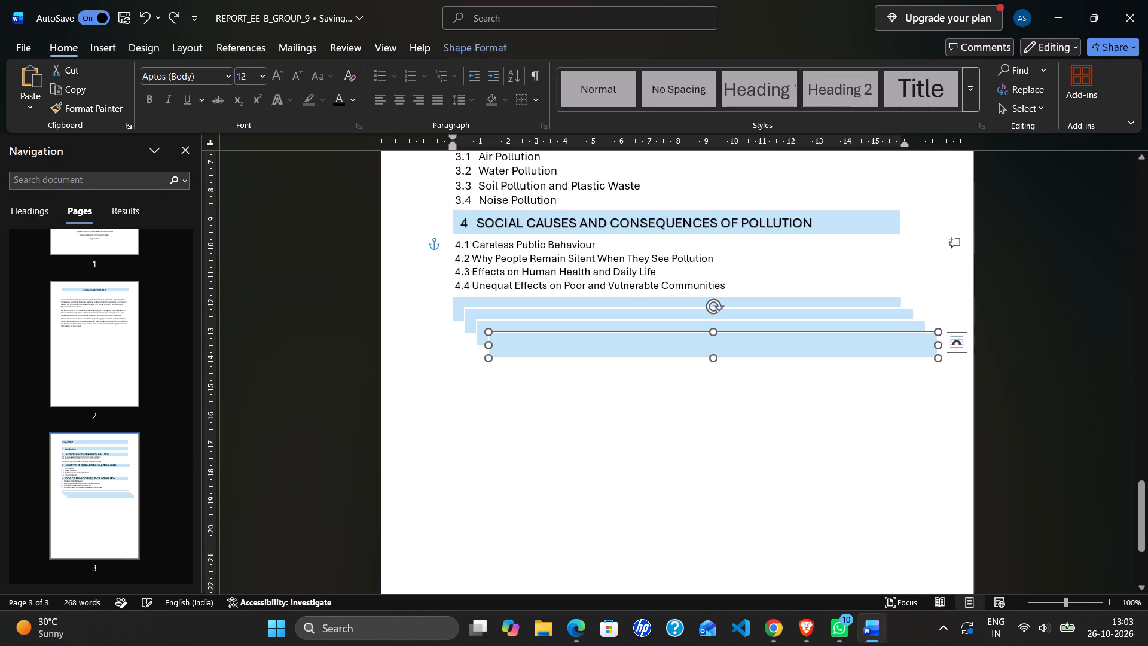
drag(688, 339, 658, 567)
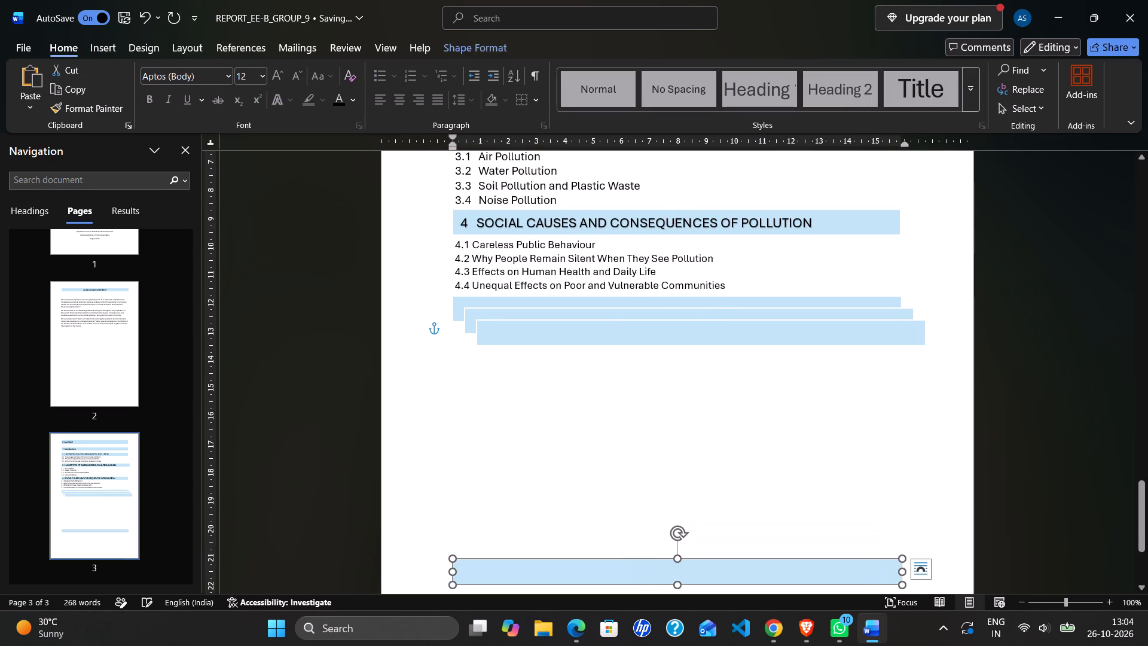
drag(686, 336, 644, 534)
drag(725, 319, 654, 493)
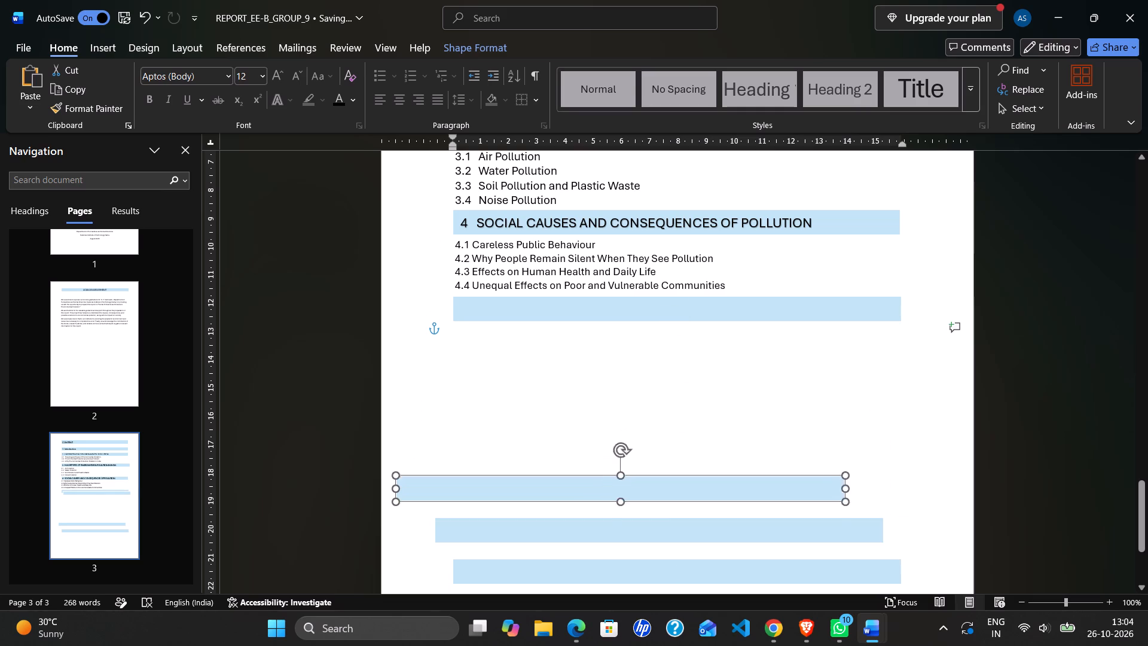
drag(654, 493, 651, 506)
Enter the section number 5 at 14 pt in the light blue bar below entry 4.4.
click(646, 306)
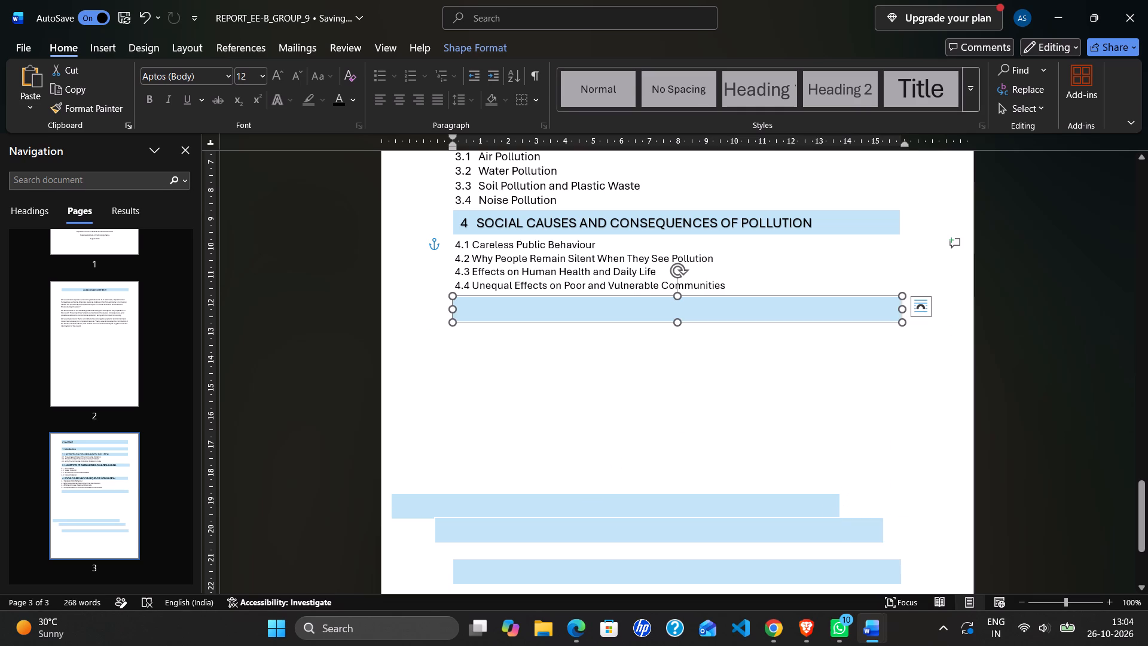
key(5)
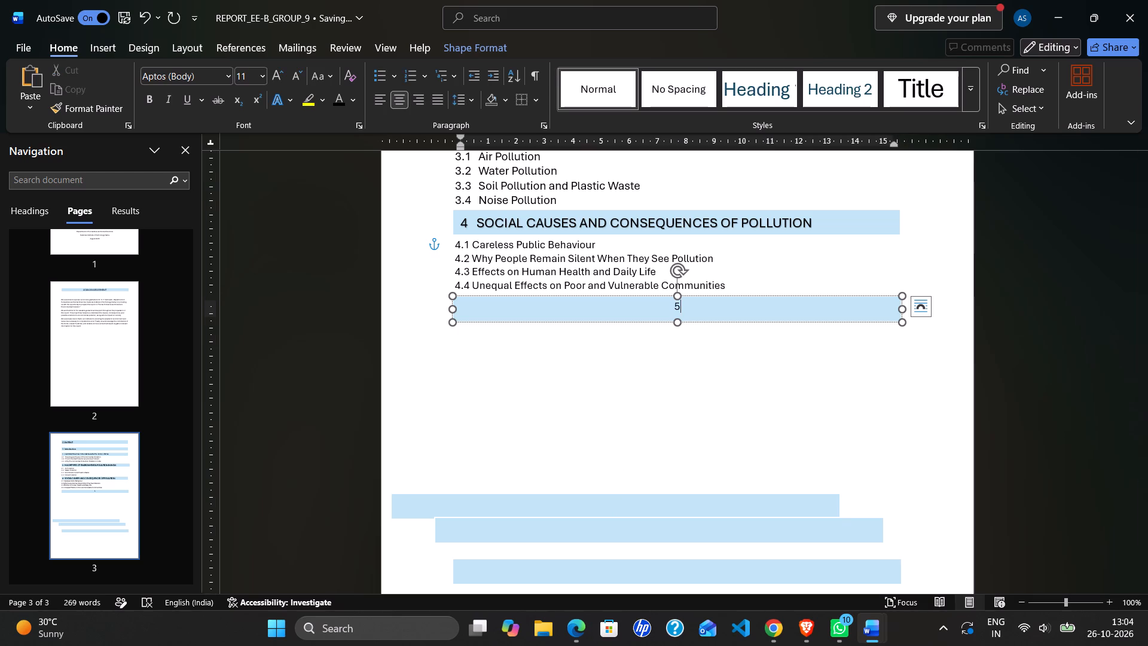
click(262, 80)
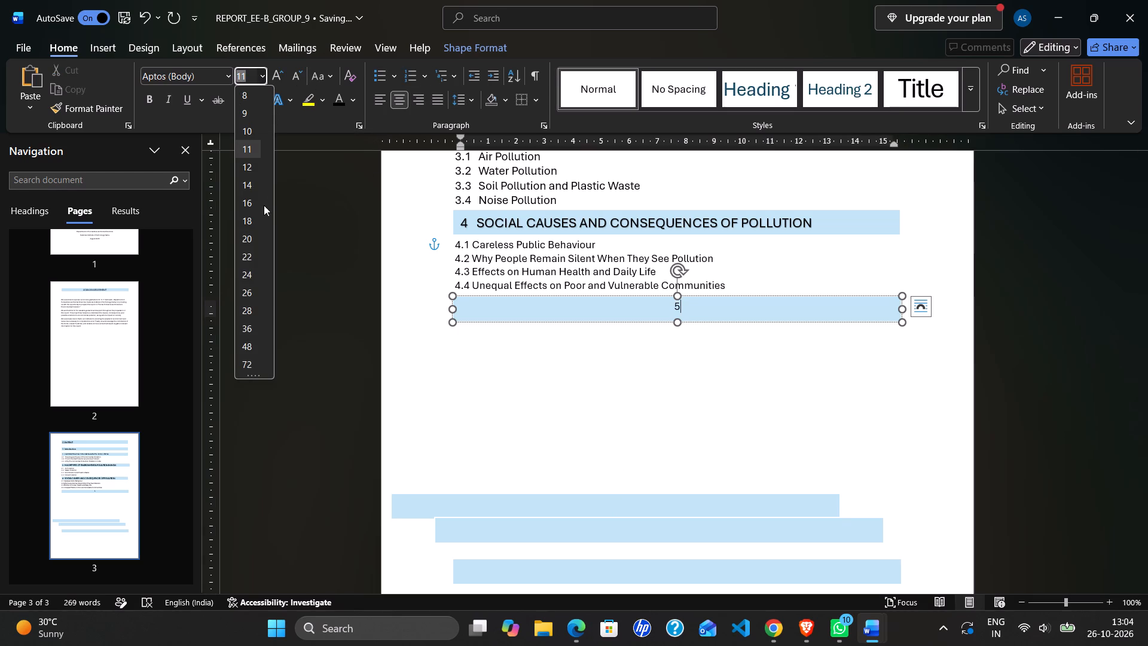
click(248, 184)
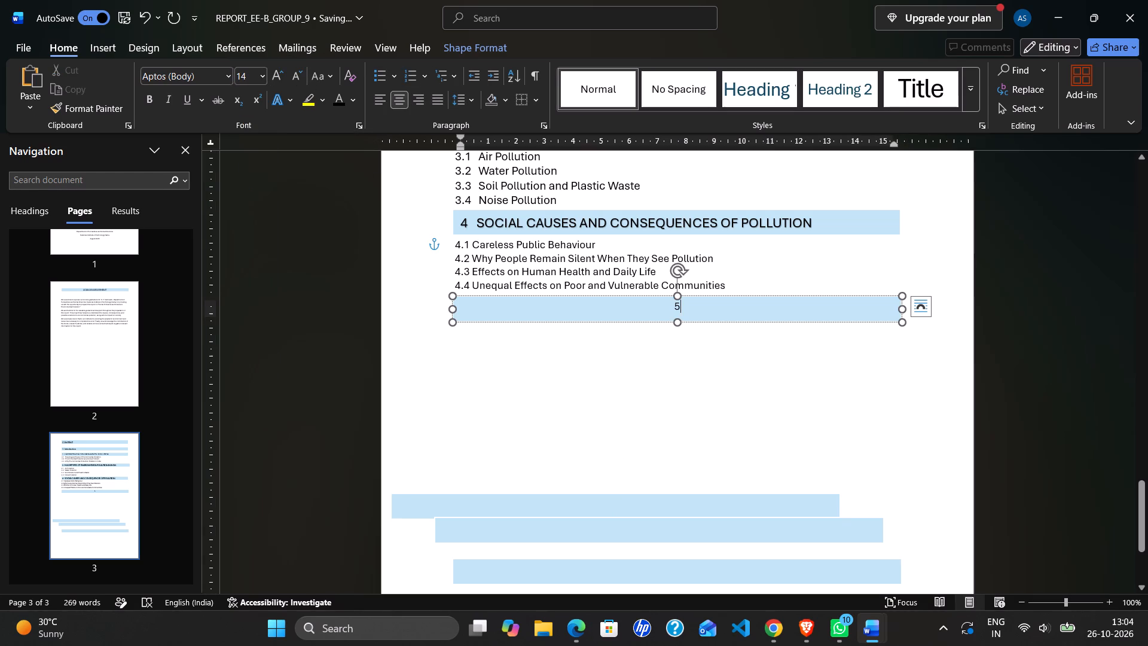
key(BackSpace)
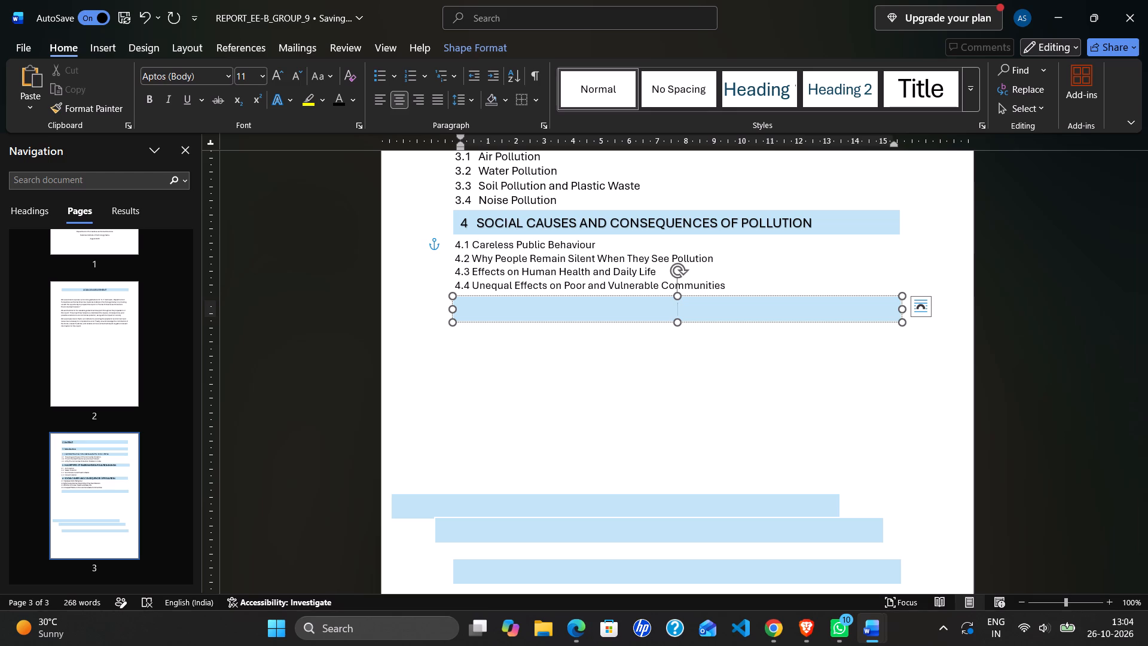
key(5)
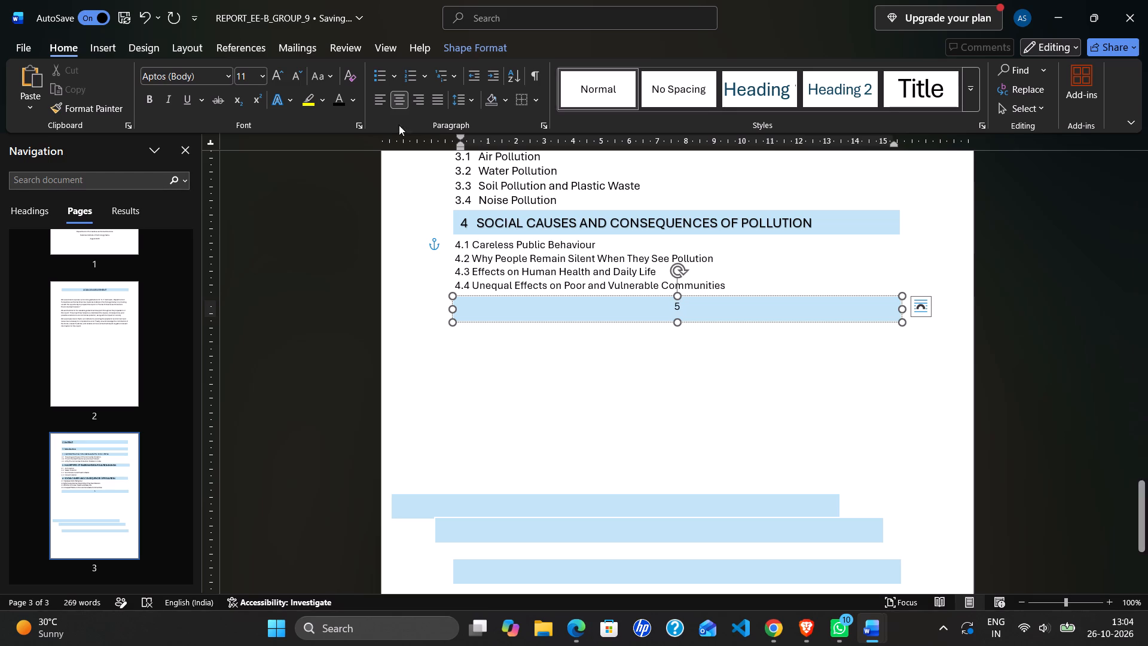
click(268, 75)
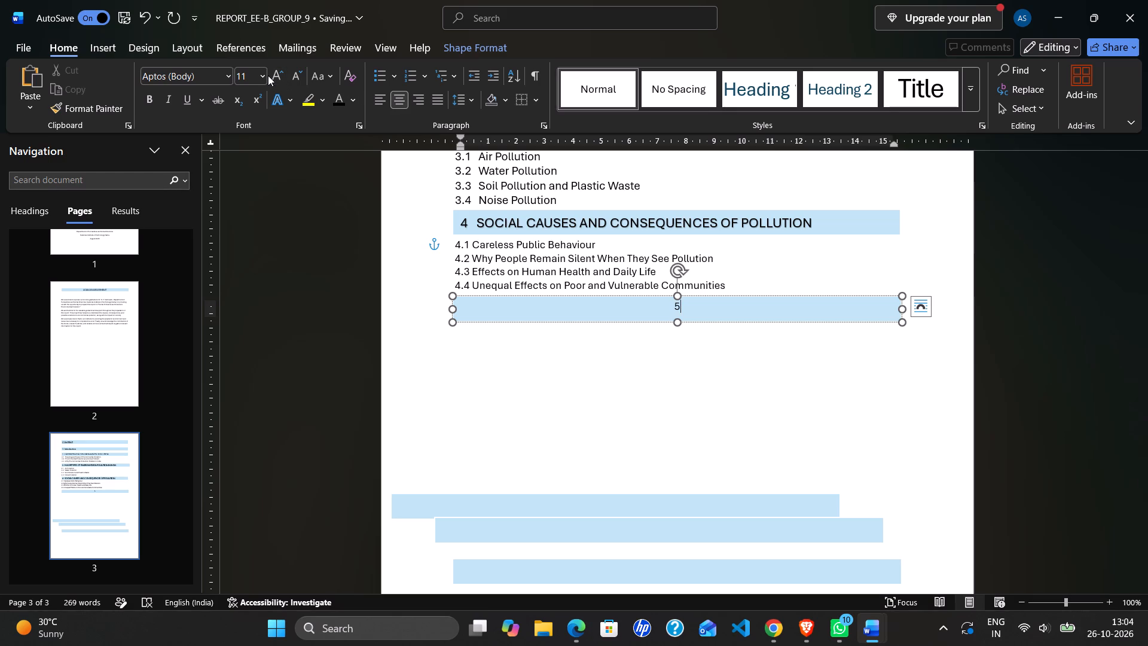
click(259, 79)
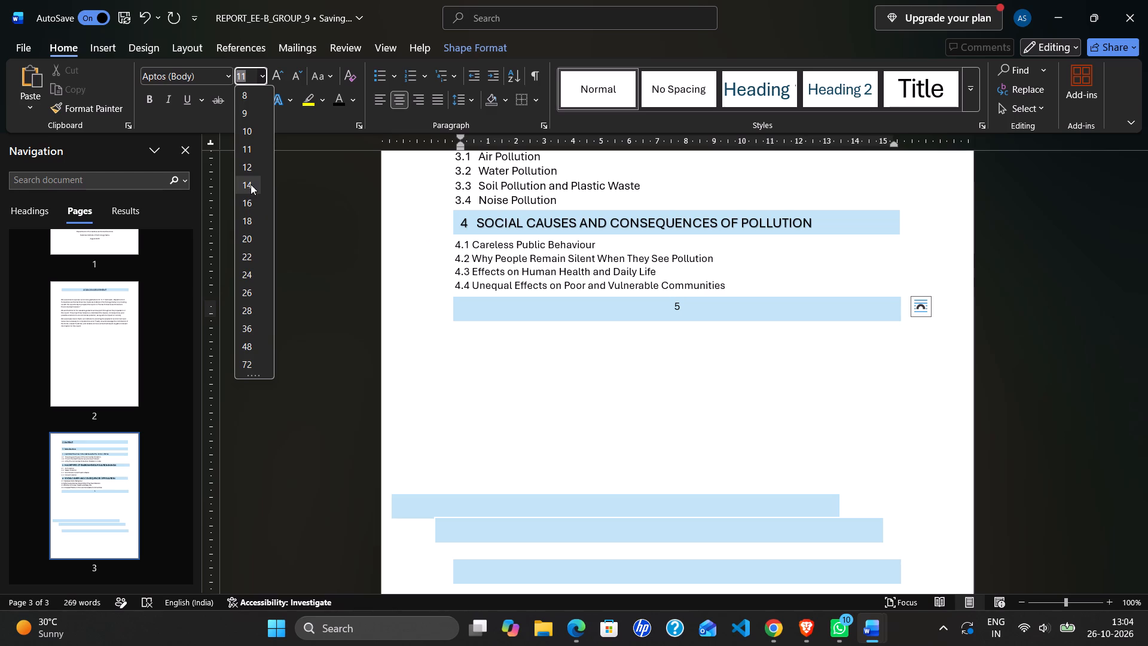
click(251, 184)
key(5)
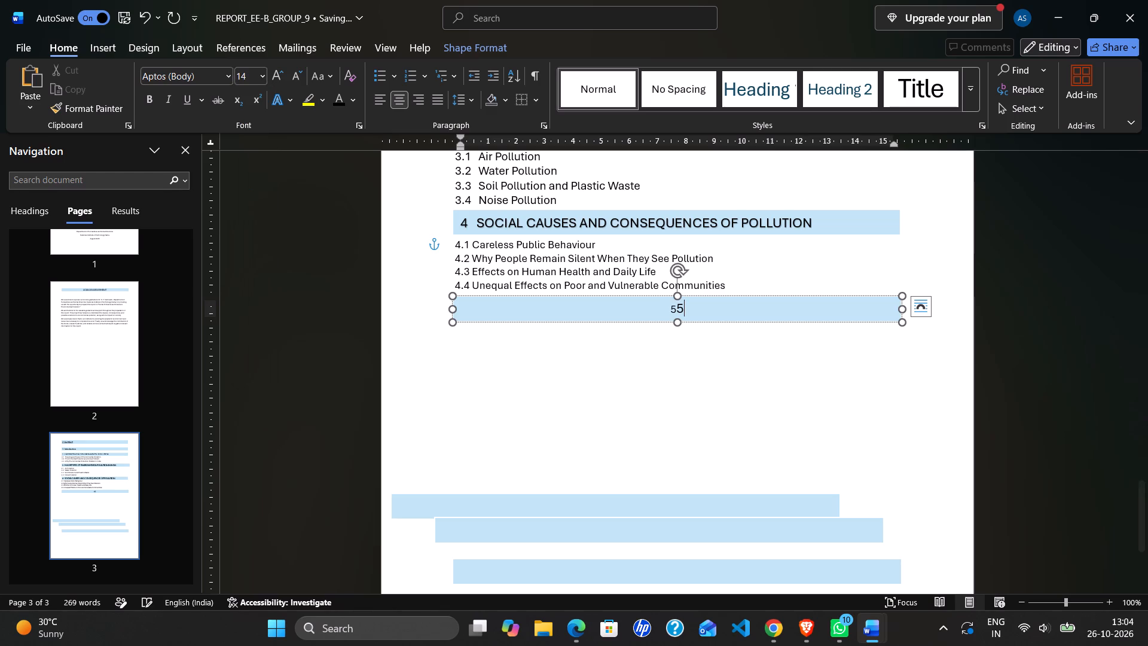
key(Left)
key(BackSpace)
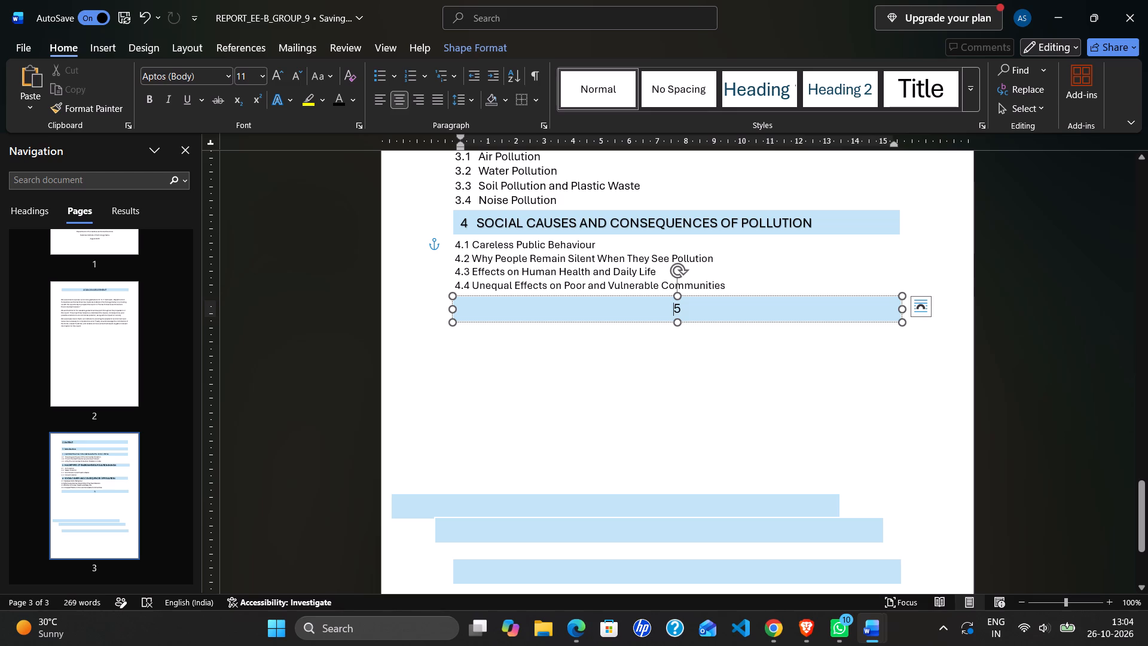
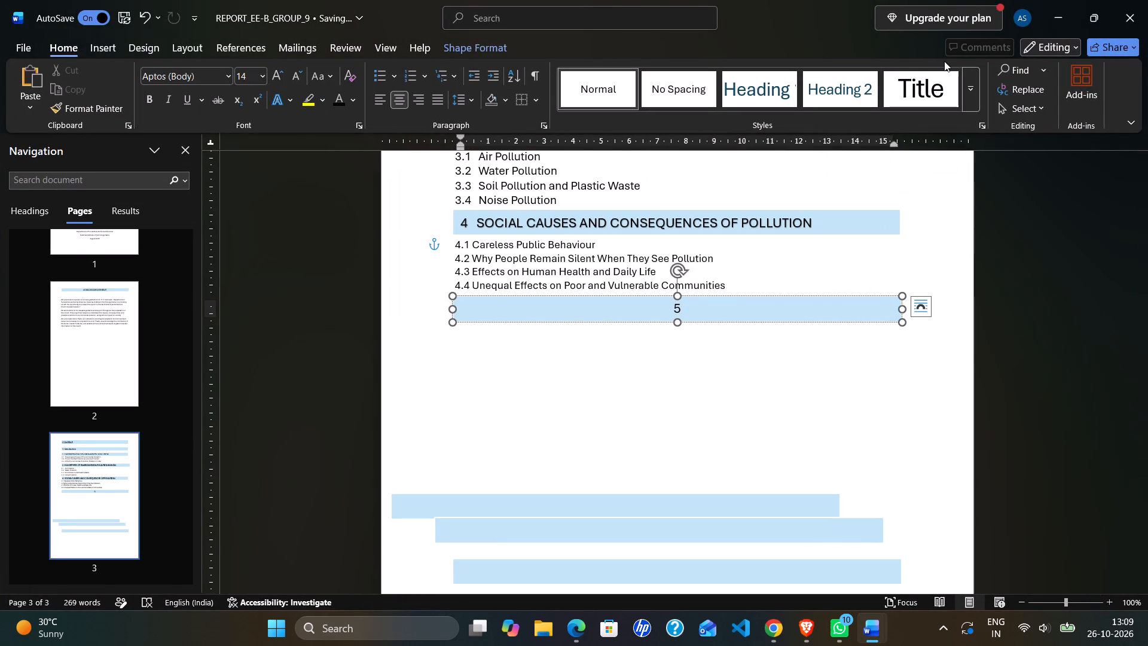
Close the REPORT_EE-B_GROUP_9 document in Word.
click(1133, 9)
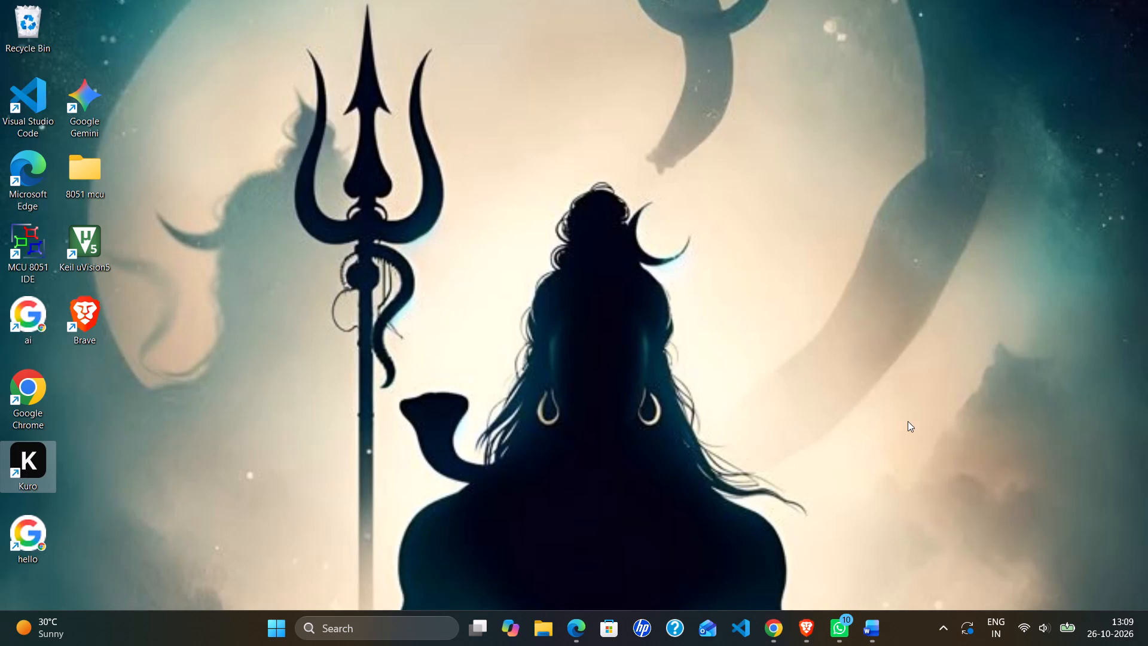
Switch to Word and open the recent document REPORT_EE-B_GROUP_9.
click(869, 628)
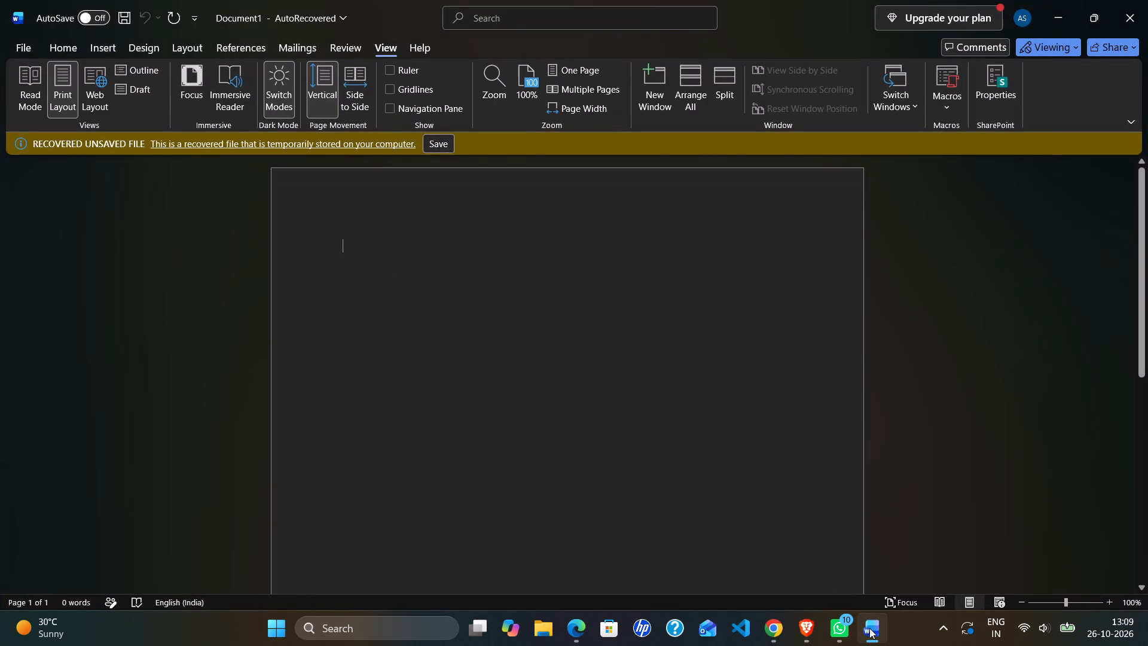
click(20, 12)
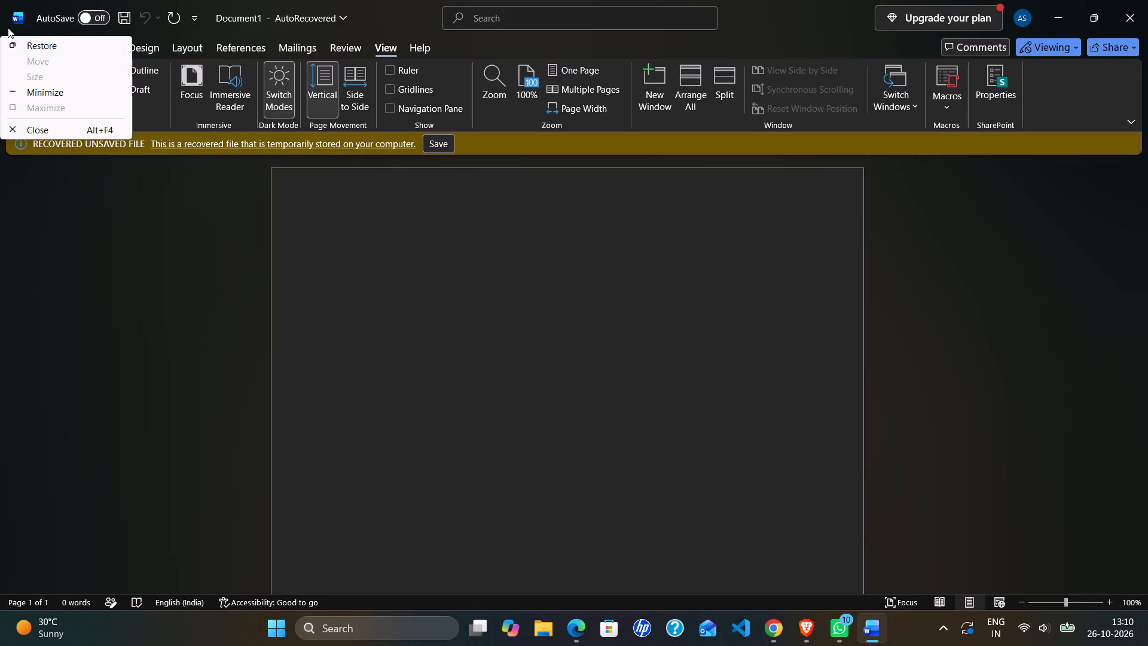
click(10, 22)
click(85, 290)
click(15, 50)
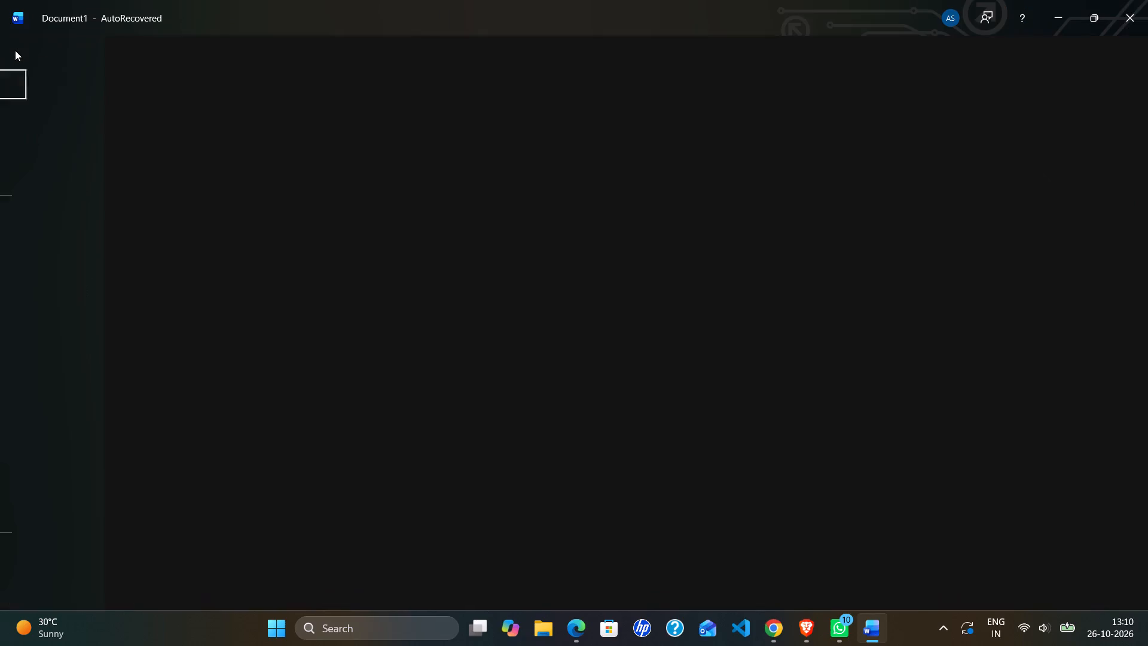
click(52, 144)
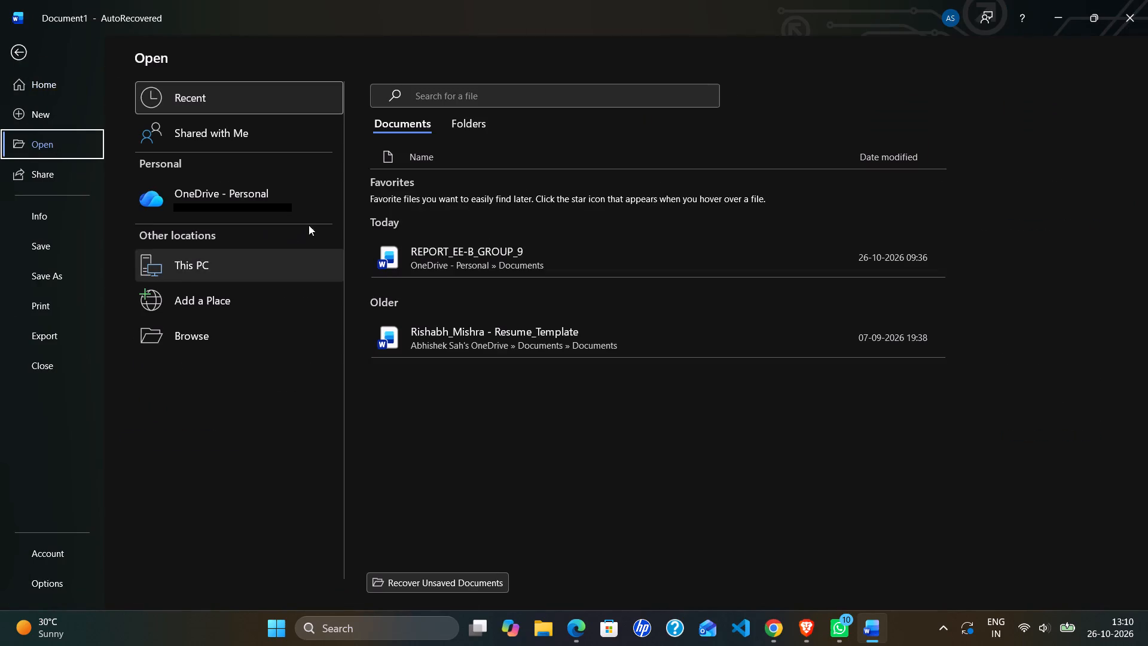
click(450, 263)
Look over the report from the cover page to the CONTENT page's heading bars and back to the ACKNOWLEDGEMENT page.
scroll(563, 256, down, 4)
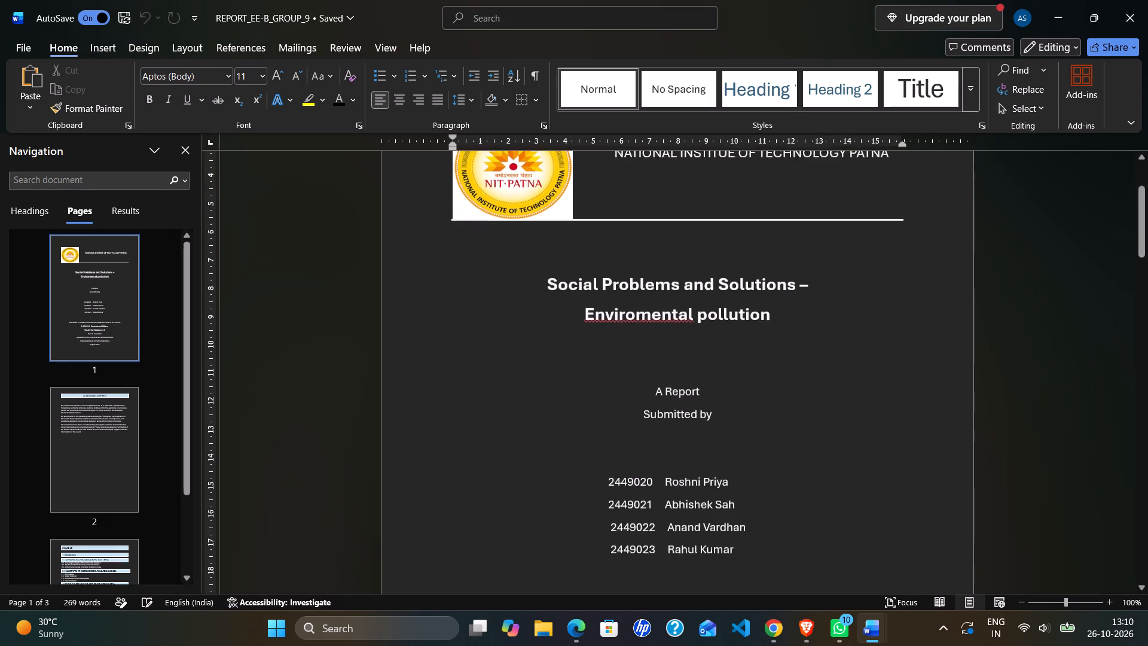
scroll(563, 256, down, 15)
scroll(587, 252, down, 19)
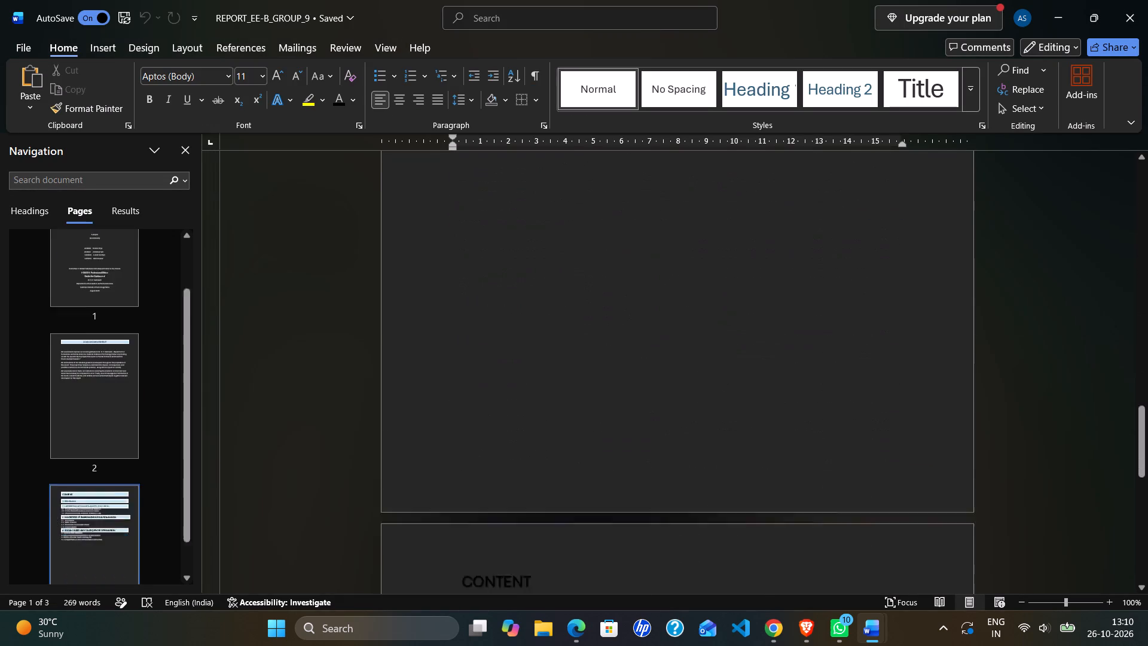
scroll(626, 309, down, 20)
scroll(626, 309, down, 8)
scroll(626, 309, up, 4)
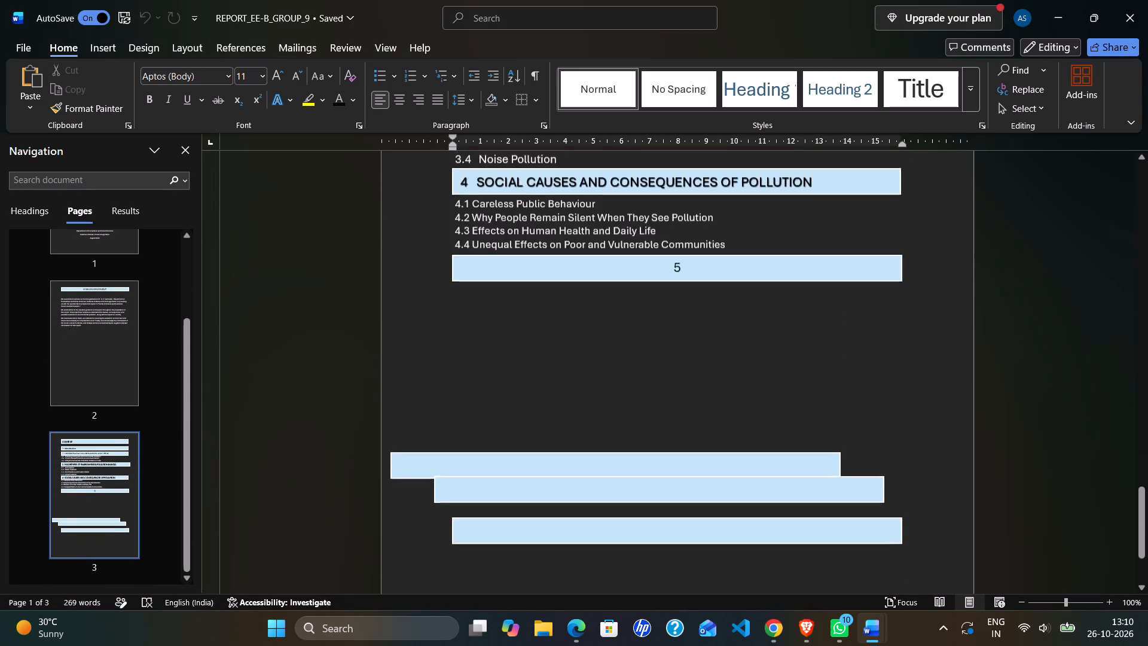
scroll(626, 309, up, 20)
scroll(626, 309, up, 3)
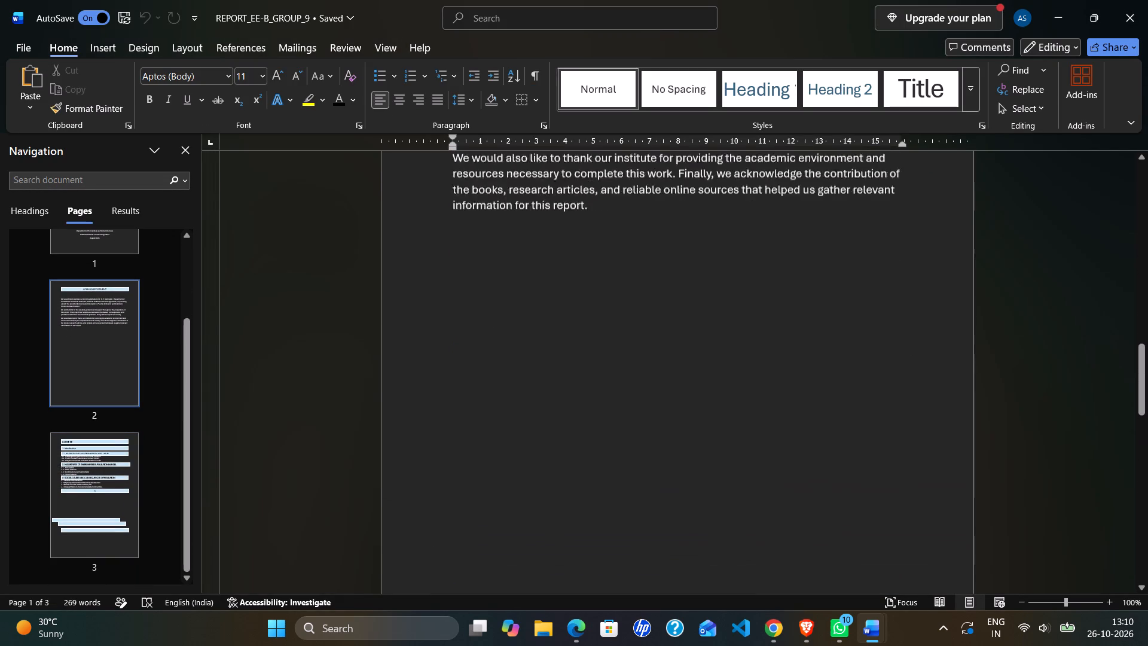
scroll(626, 309, up, 16)
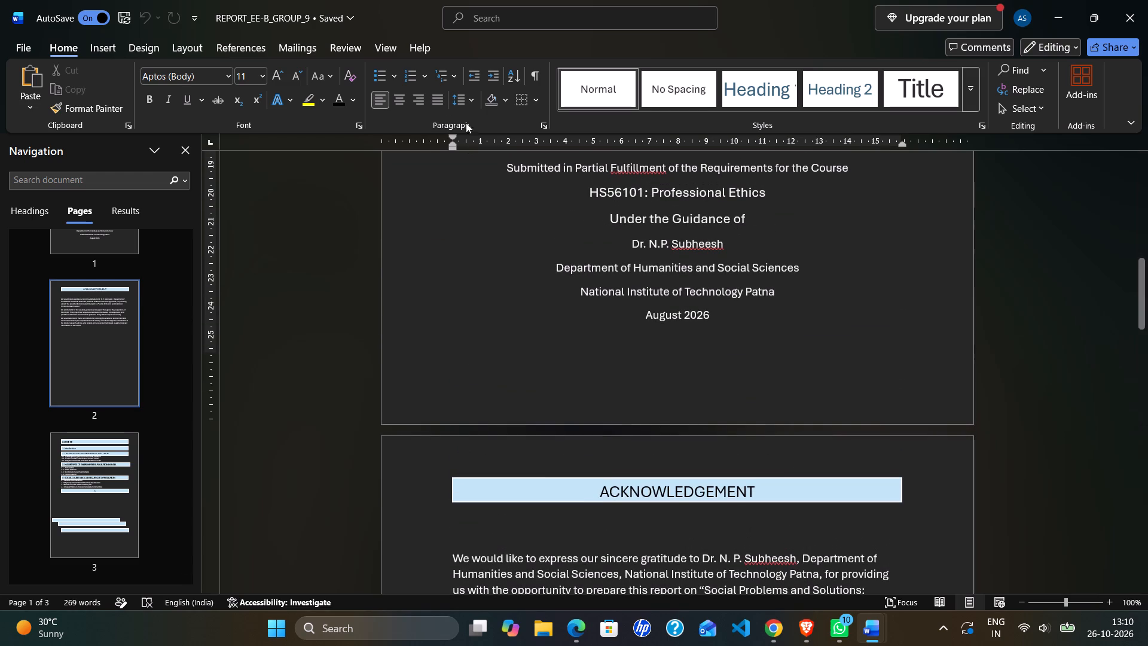
click(393, 42)
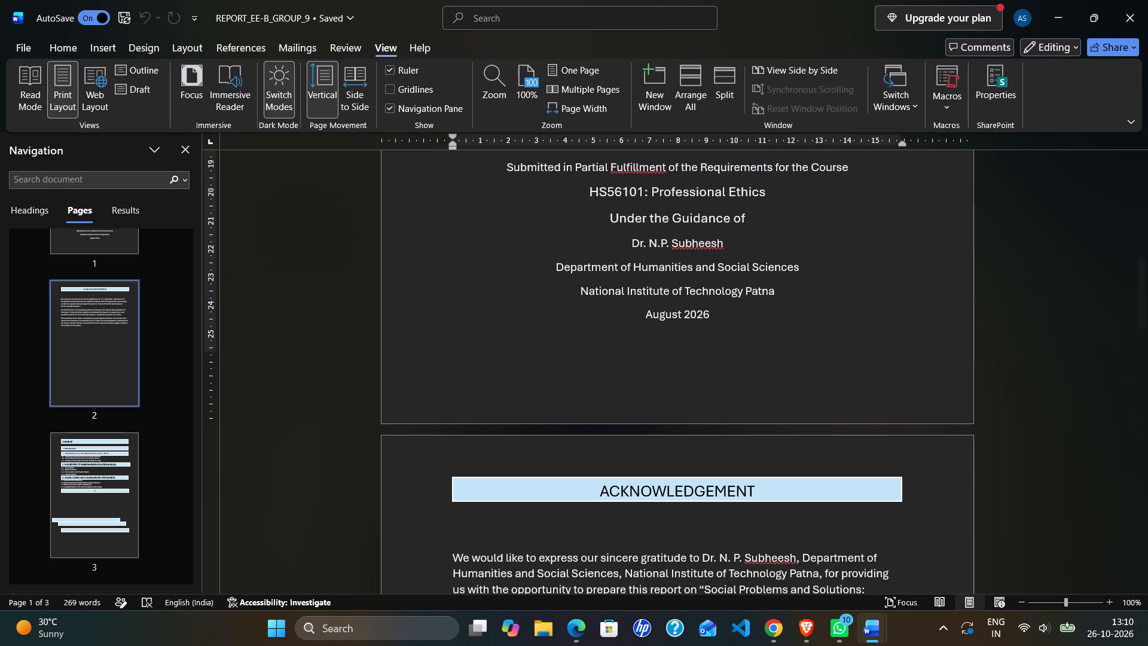
Close the report and the recovered blank document Document1, discarding the blank document's changes.
drag(1131, 13, 1129, 18)
click(1132, 8)
click(1132, 8)
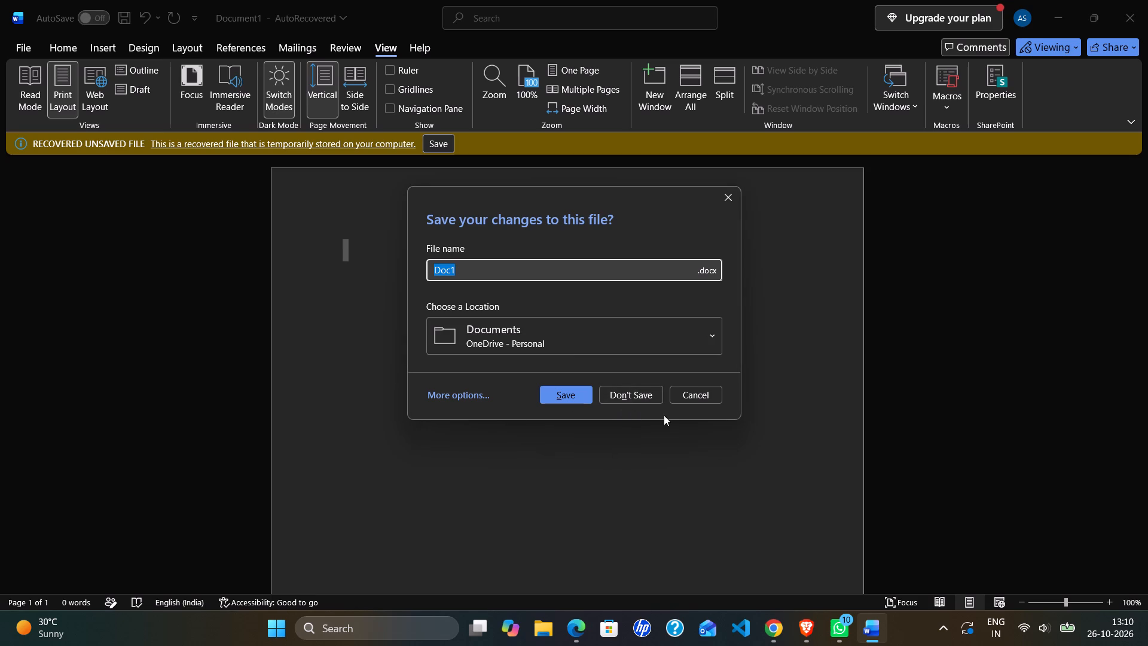
click(622, 402)
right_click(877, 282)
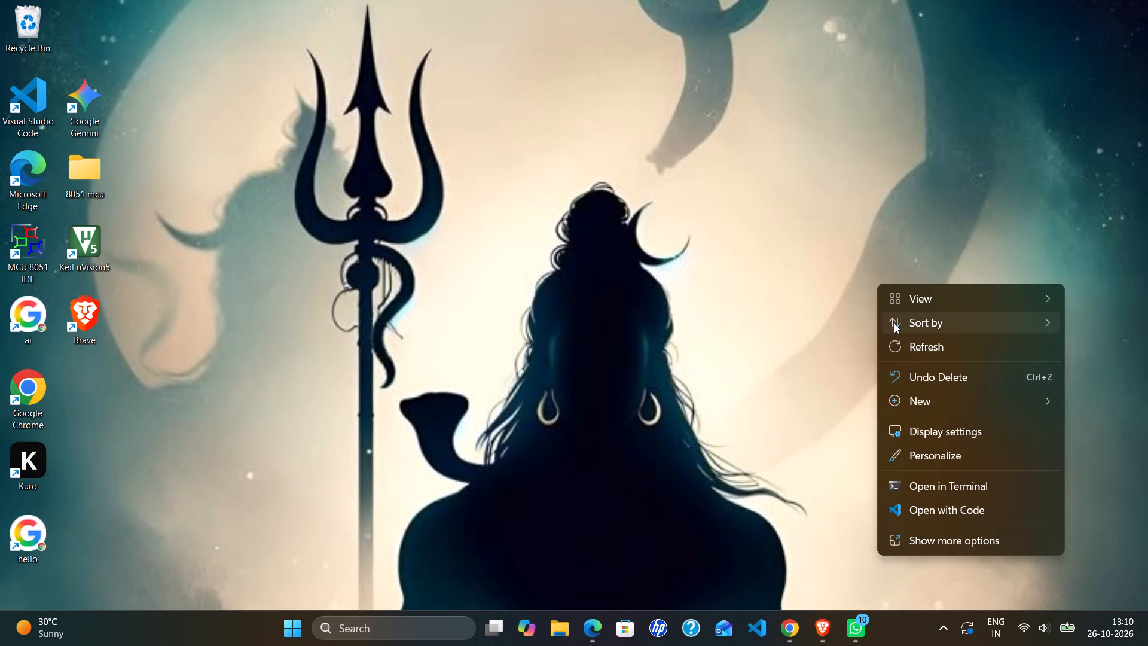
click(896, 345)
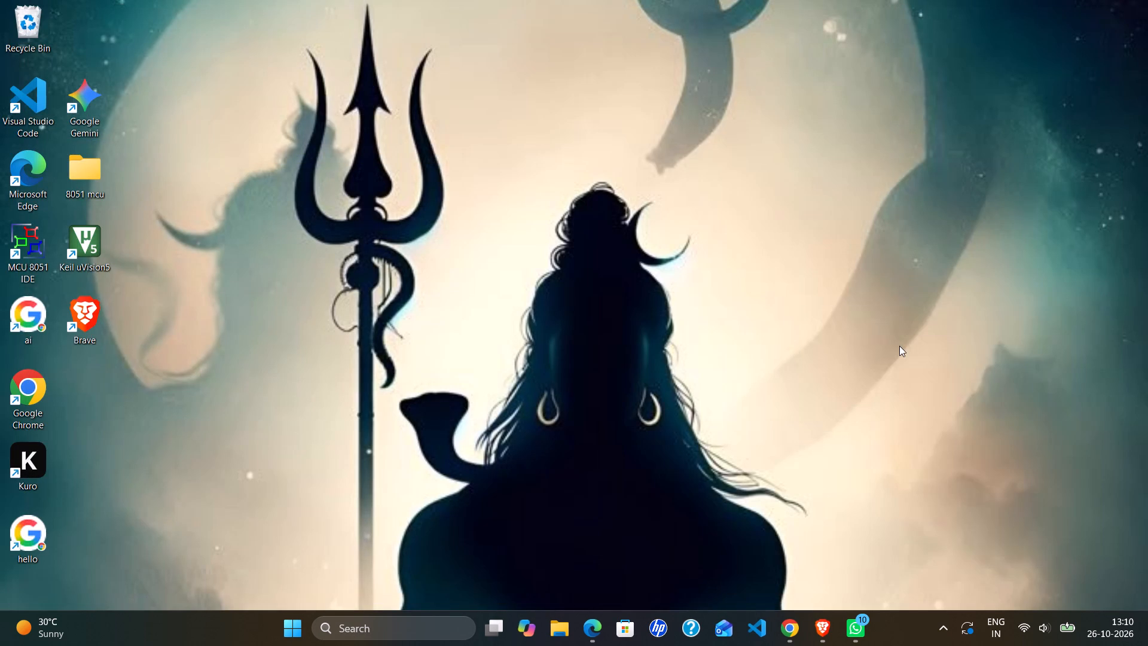
Bring up the Windows shut-down dialog from the desktop.
key(alt+F4)
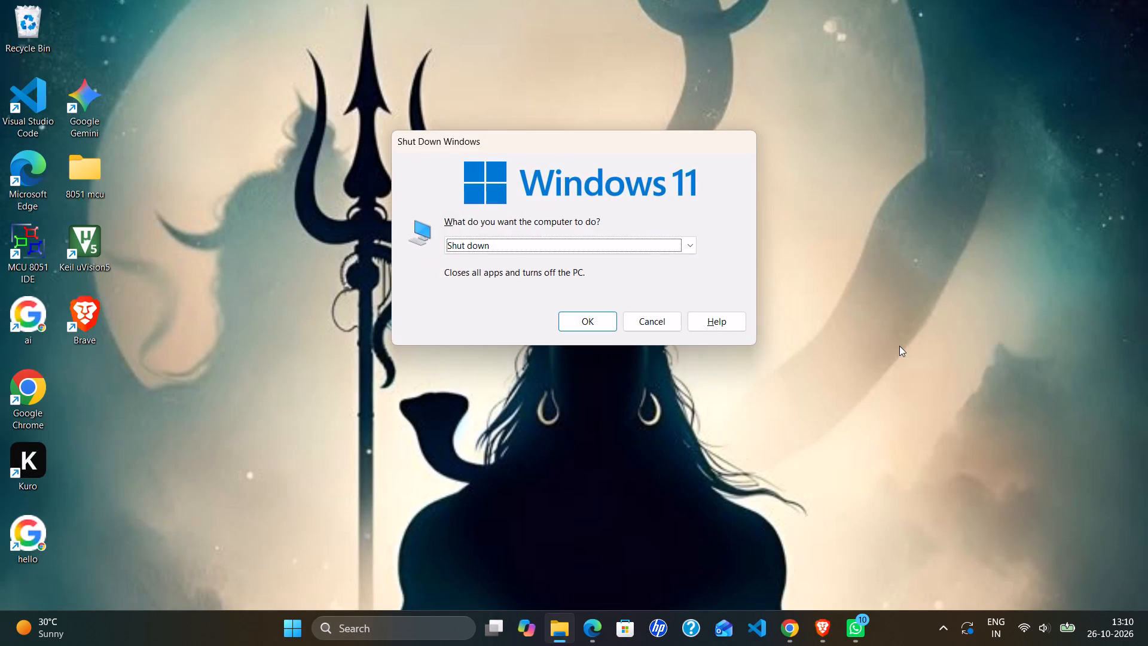